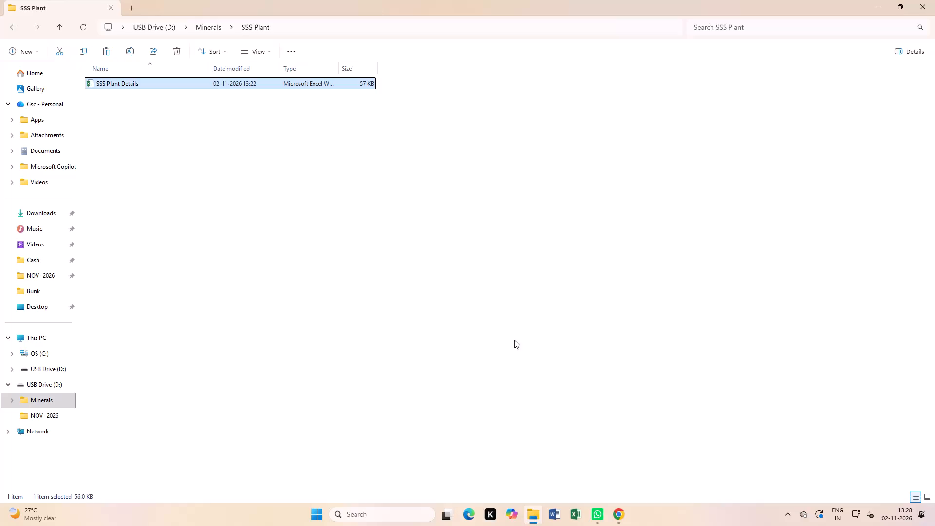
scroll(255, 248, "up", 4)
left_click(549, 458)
Open the NOV- 2026 folder on the USB drive (D:).
left_click(45, 416)
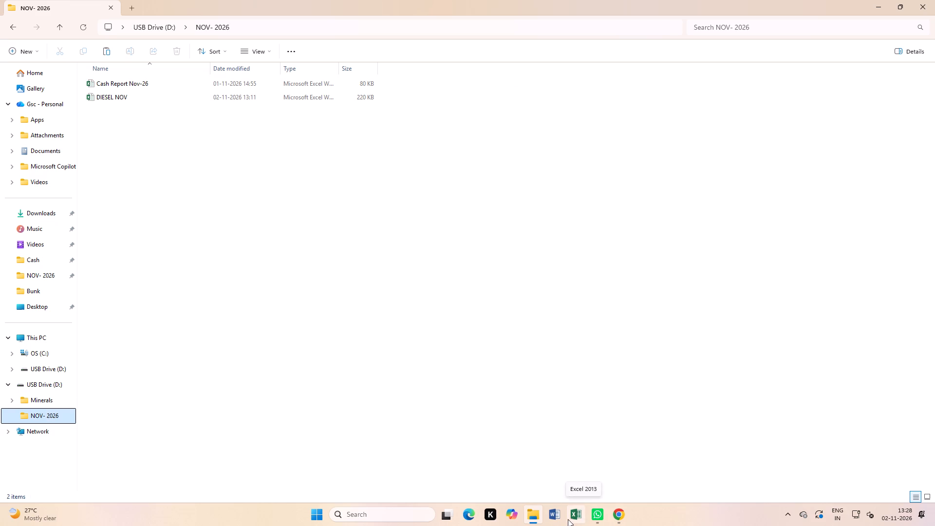
left_click(531, 459)
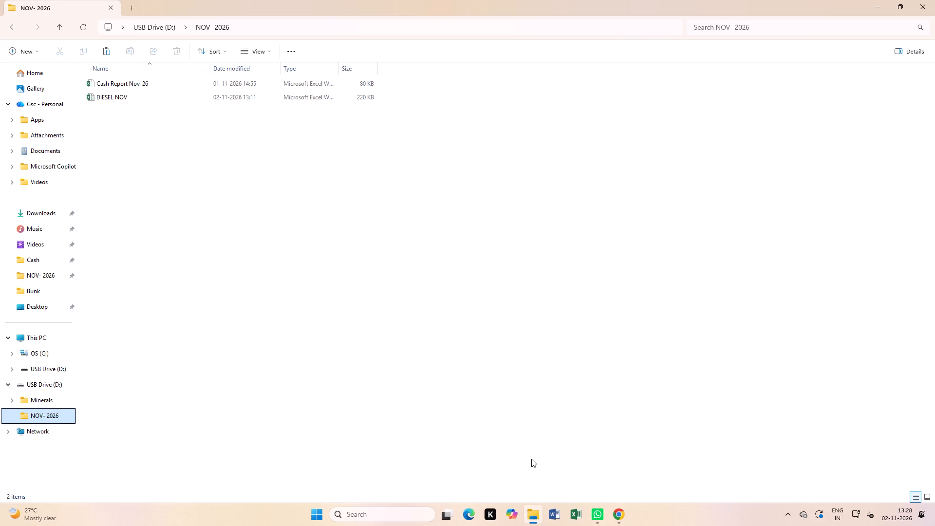
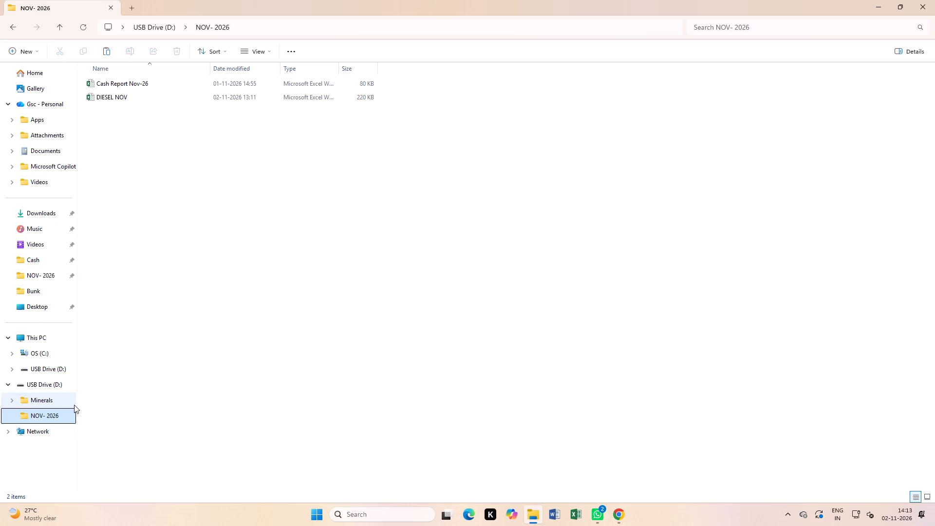
Open the Cash Report Nov-26 workbook from the NOV- 2026 folder on USB Drive (D:) and dismiss the activation wizard.
left_click(60, 383)
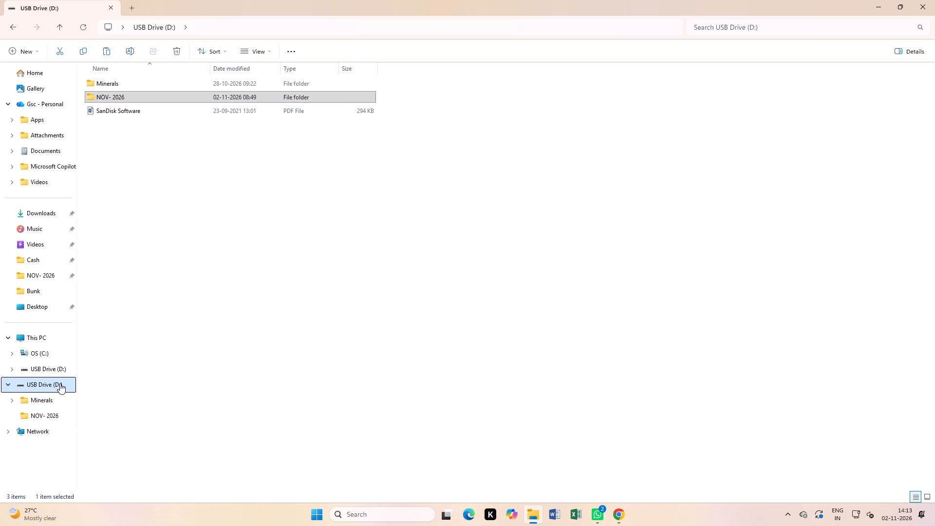
left_click(59, 372)
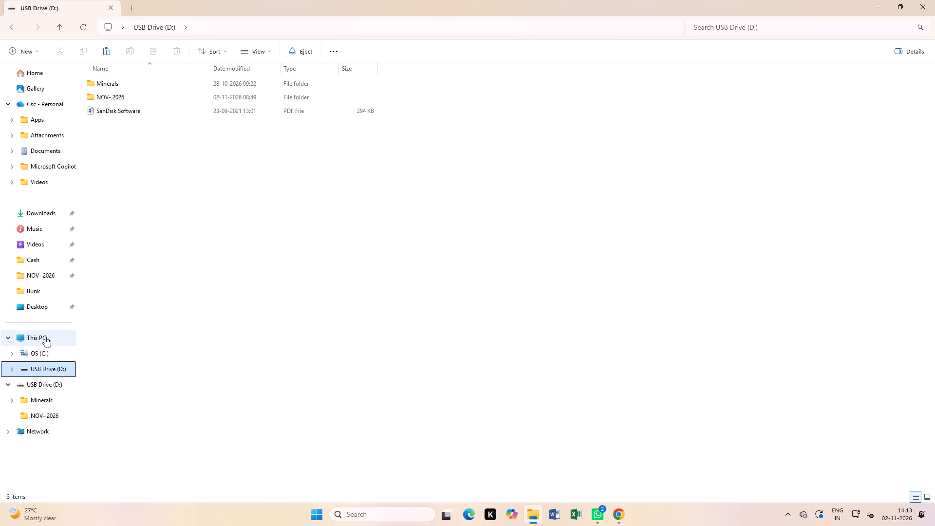
scroll(45, 332, "up", 3)
double_click(109, 95)
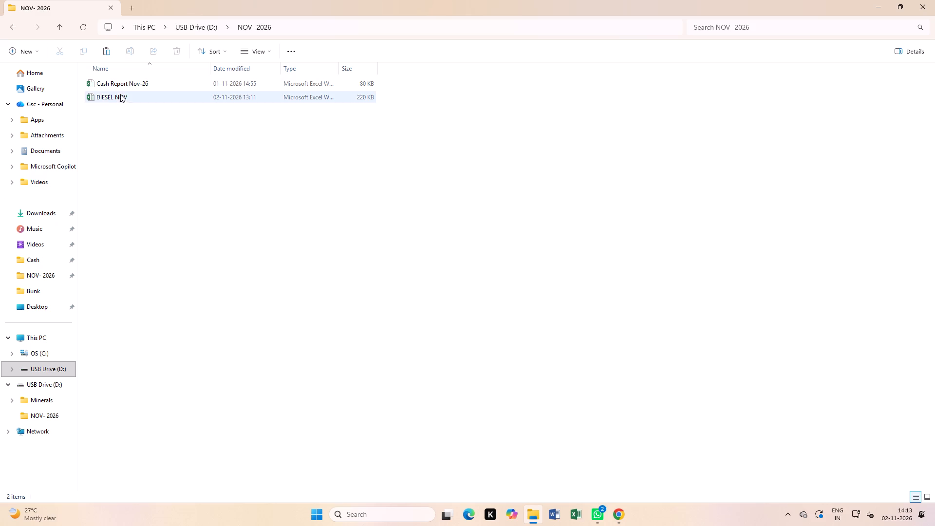
double_click(131, 87)
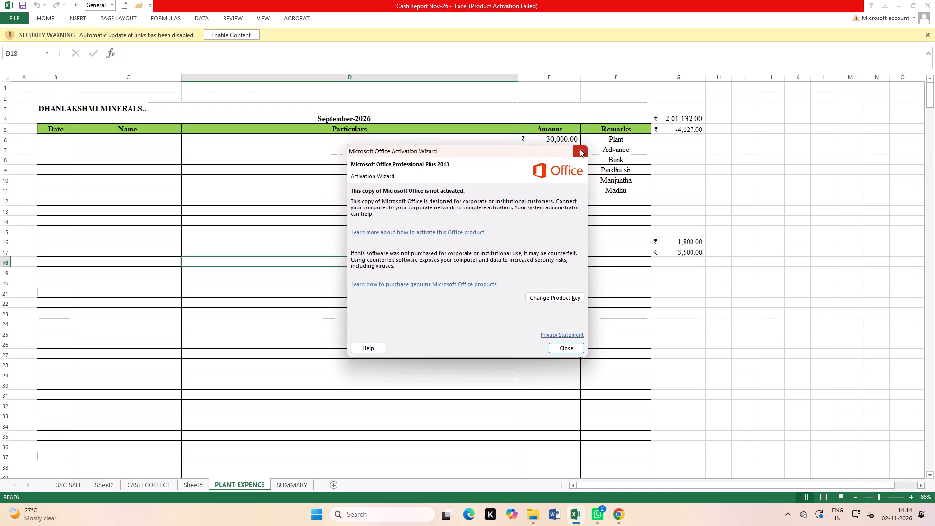
left_click(580, 149)
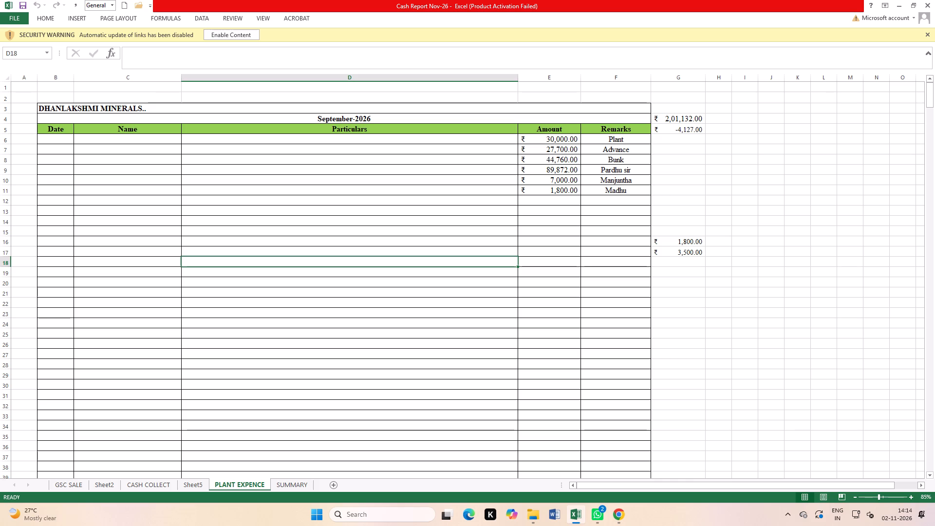
left_click(808, 229)
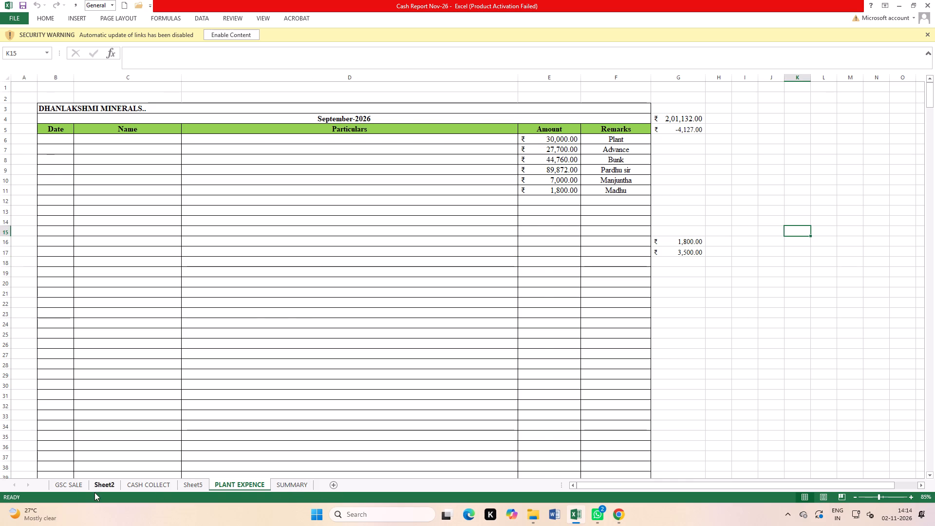
Examine the November sales entries and header totals on the GSC SALE sheet.
left_click(80, 488)
scroll(158, 437, "up", 2)
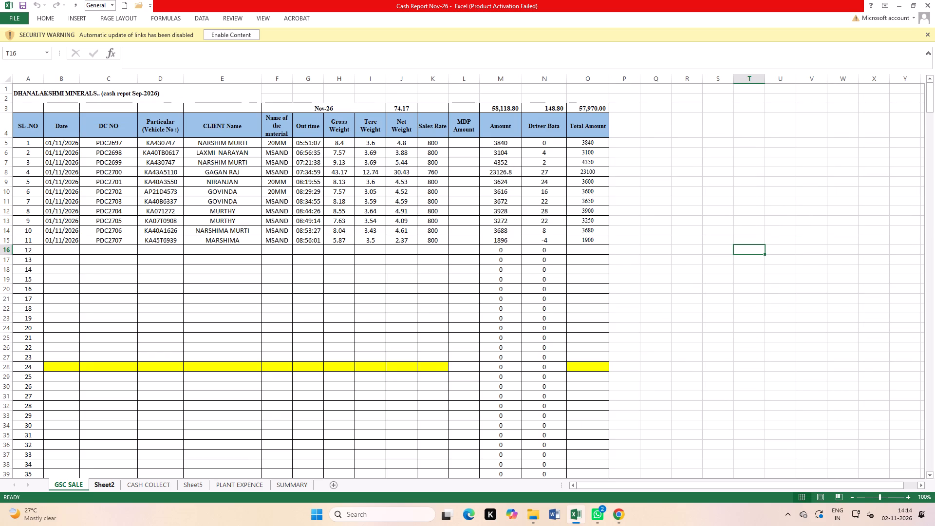
scroll(186, 261, "up", 4)
scroll(490, 287, "up", 3)
scroll(845, 116, "up", 2)
scroll(0, 244, "up", 3)
scroll(493, 253, "down", 3)
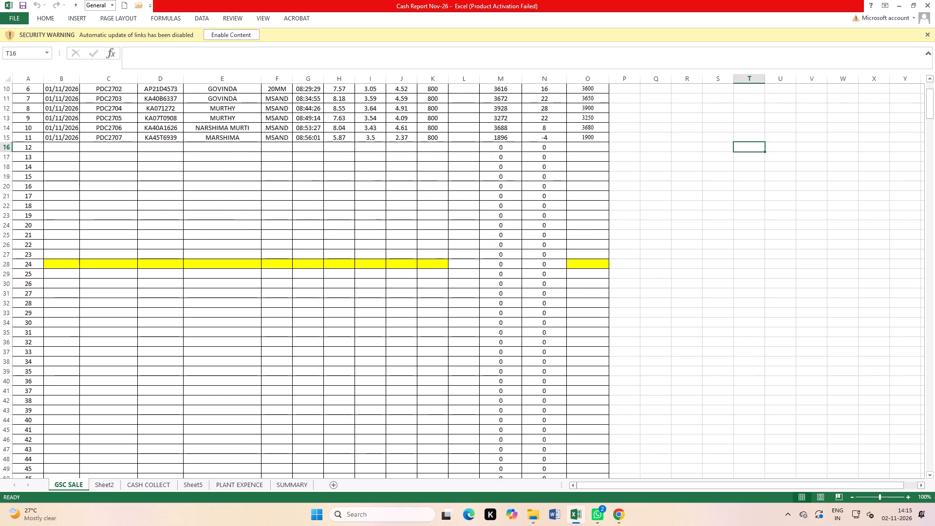
scroll(278, 270, "up", 3)
scroll(199, 246, "up", 4)
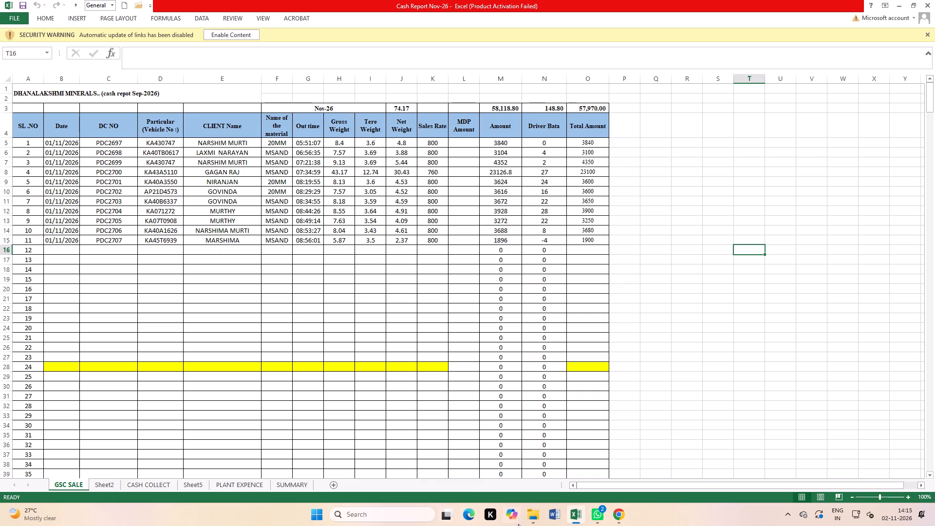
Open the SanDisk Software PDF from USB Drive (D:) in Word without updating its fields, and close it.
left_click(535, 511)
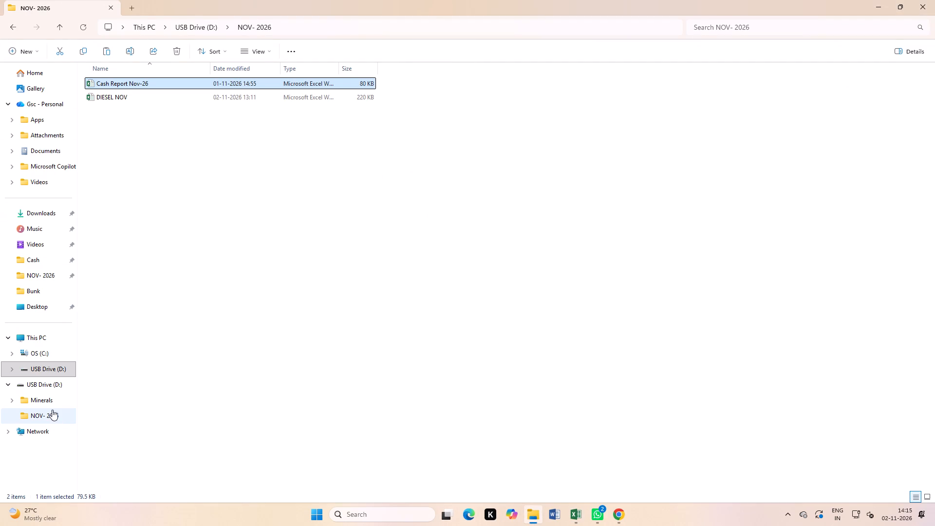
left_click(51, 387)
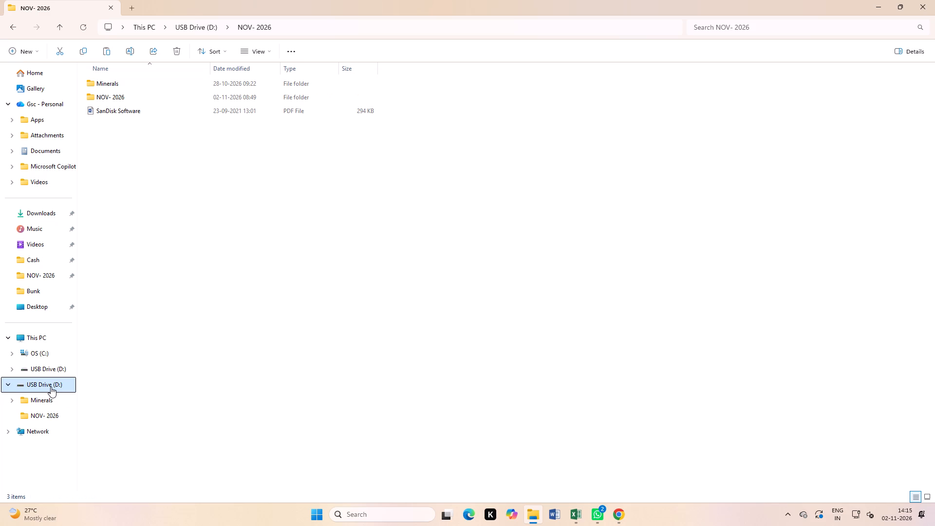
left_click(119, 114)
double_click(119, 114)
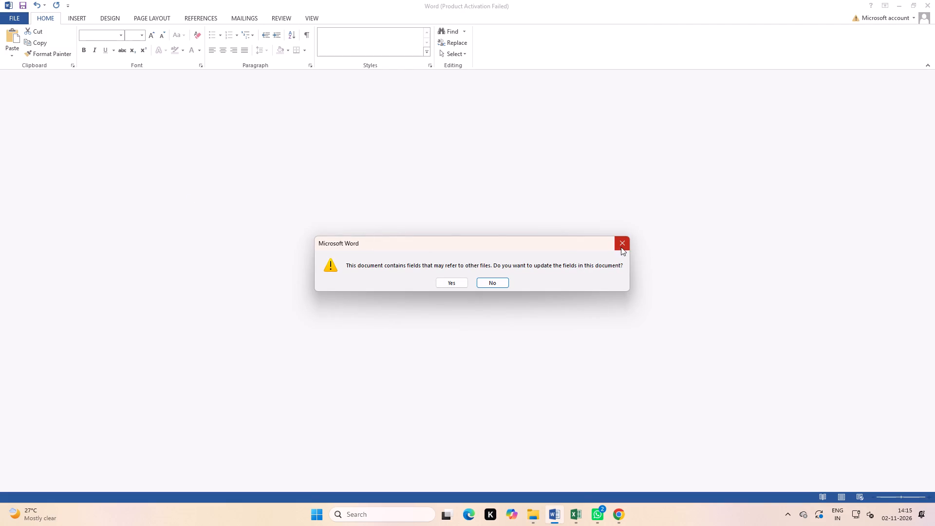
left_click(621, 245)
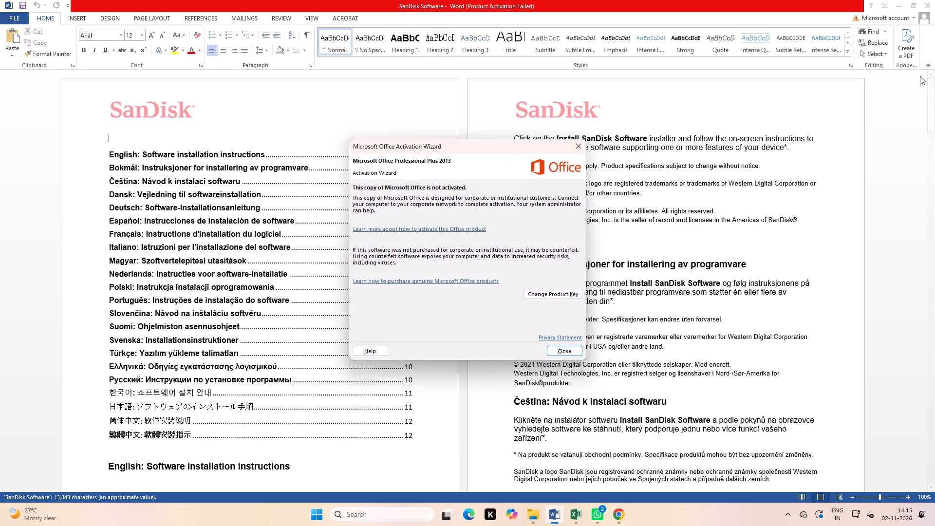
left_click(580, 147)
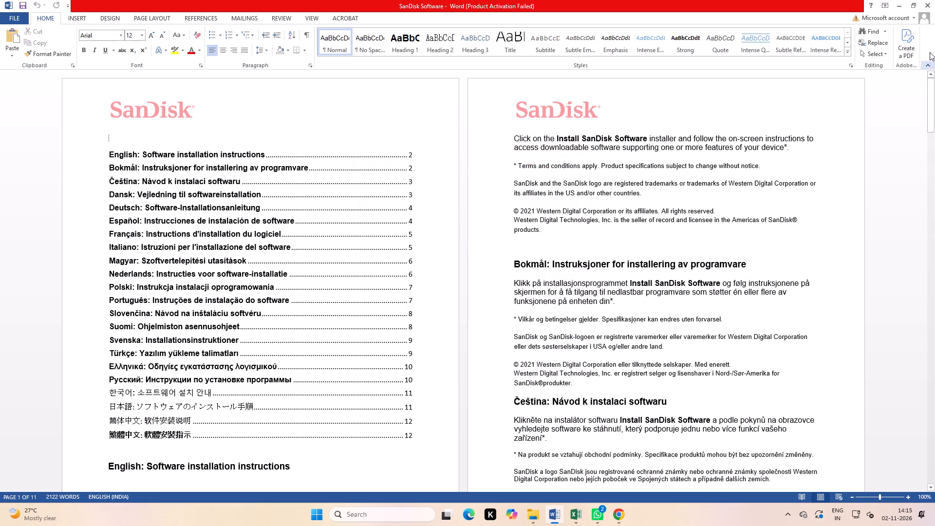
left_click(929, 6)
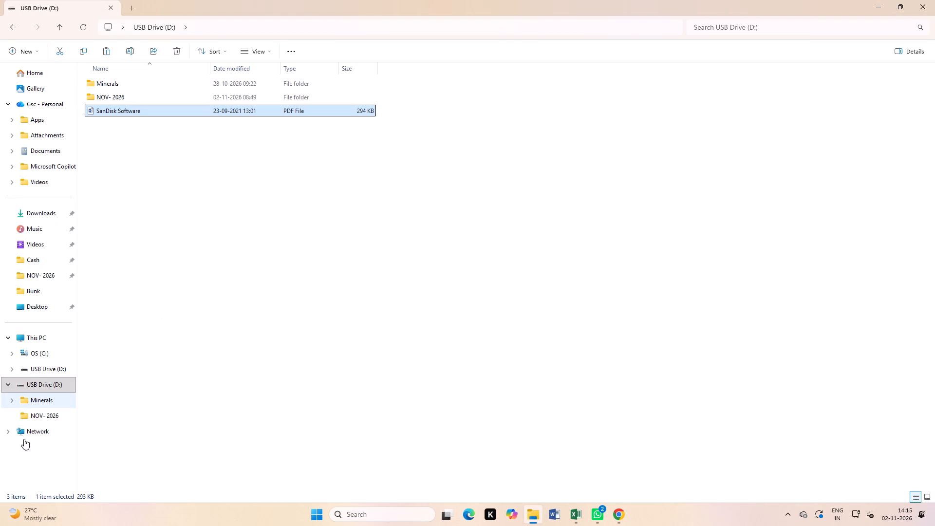
Reopen the Cash Report Nov-26 workbook from the NOV- 2026 folder and look over its PLANT EXPENCE sheet.
double_click(43, 418)
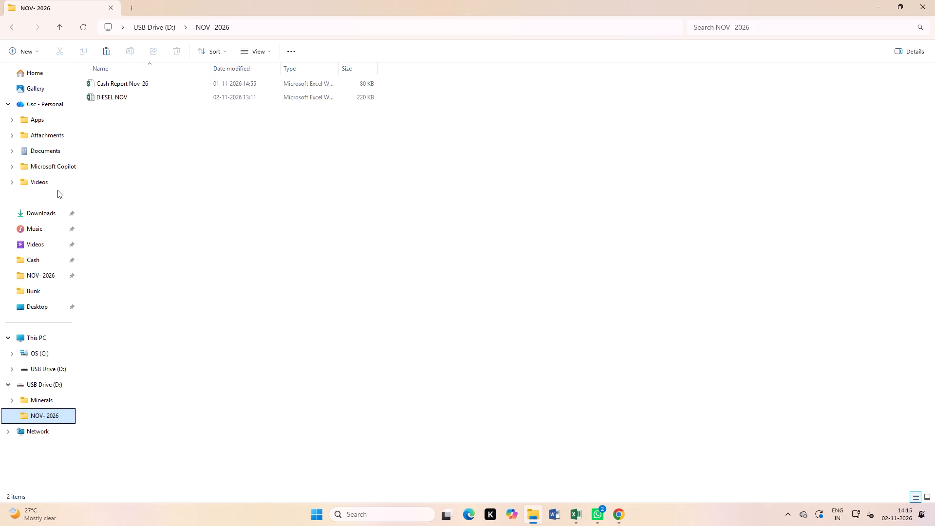
scroll(34, 282, "down", 2)
double_click(136, 86)
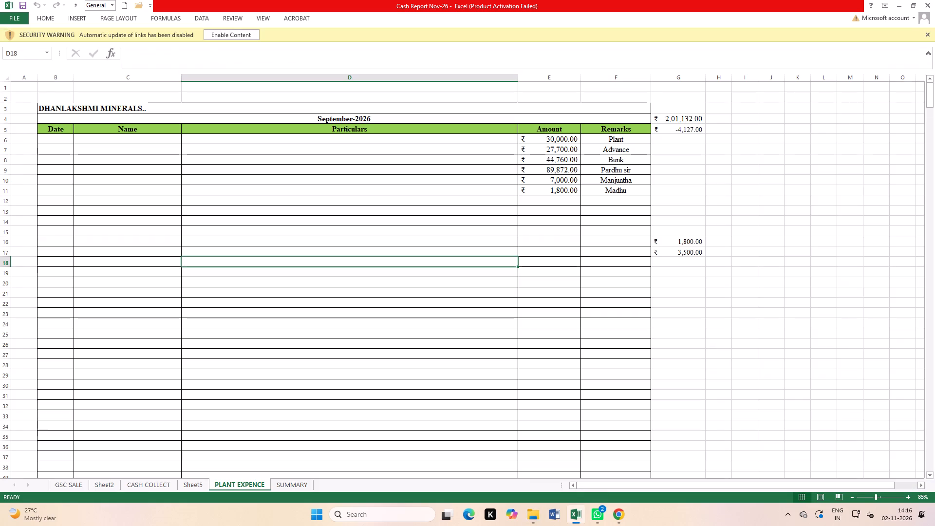
scroll(406, 280, "up", 4)
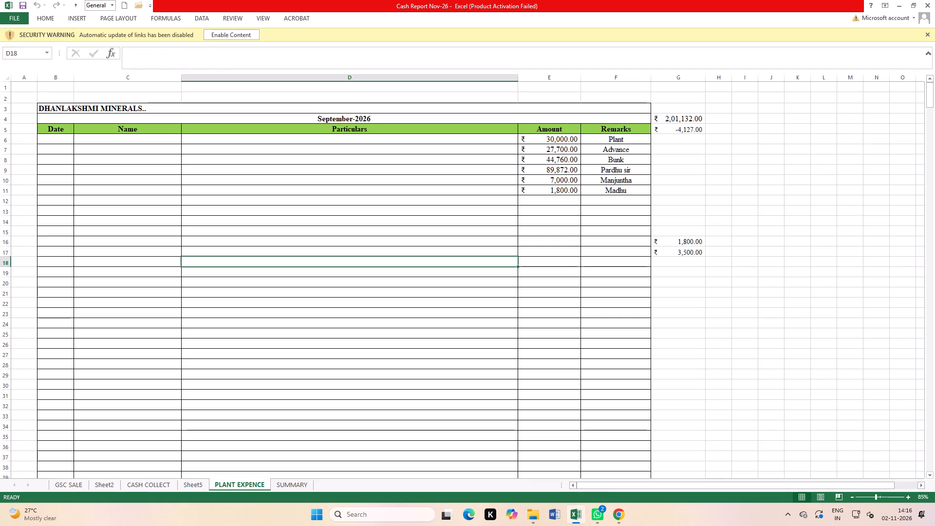
scroll(495, 357, "down", 4)
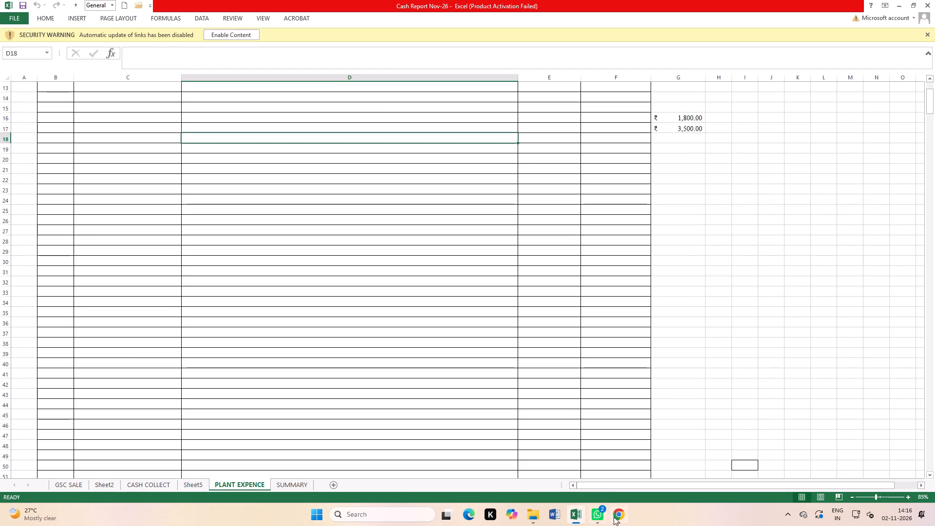
Open the Sep-26 Cash report workbook from the Cash folder without updating its links, and view its Summary sheet.
left_click(536, 516)
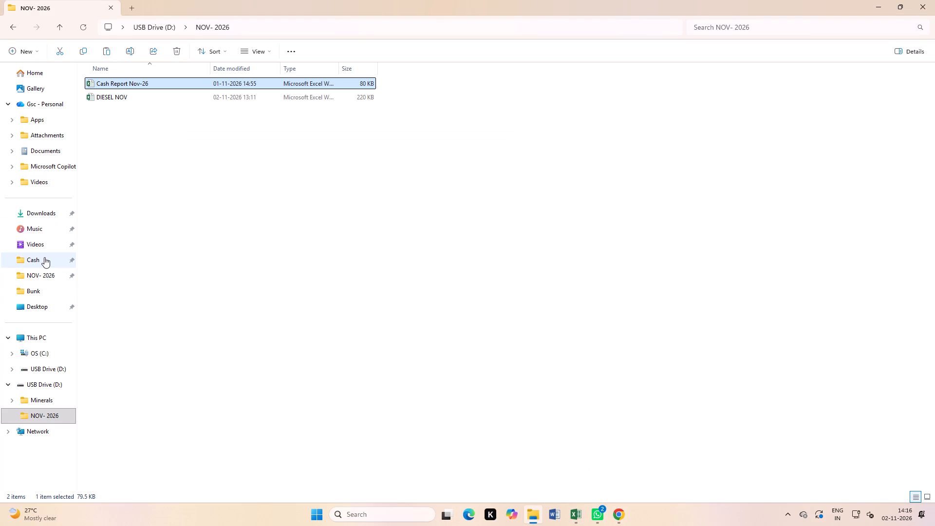
left_click(44, 257)
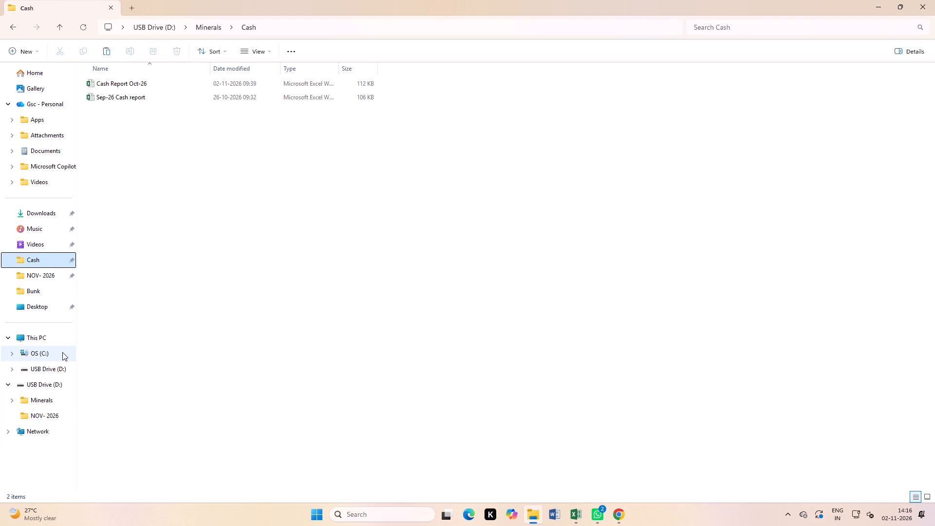
double_click(133, 100)
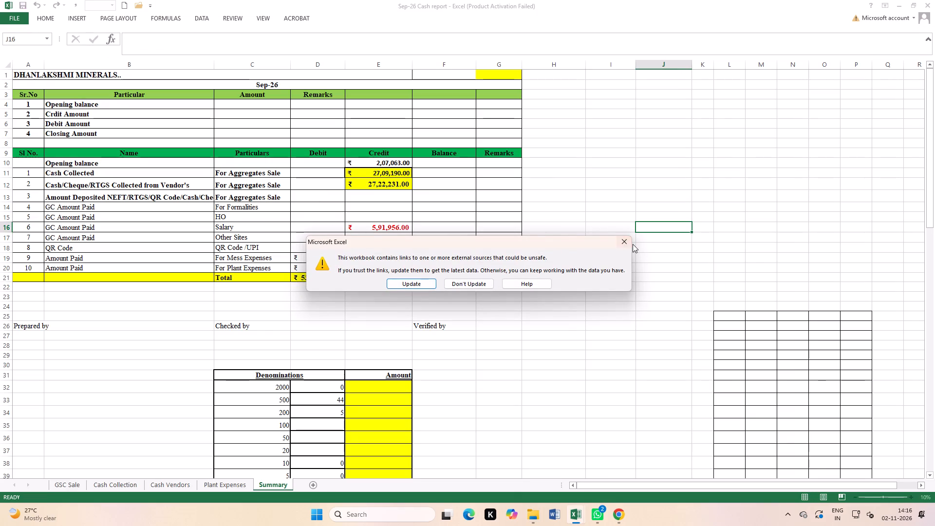
left_click(625, 243)
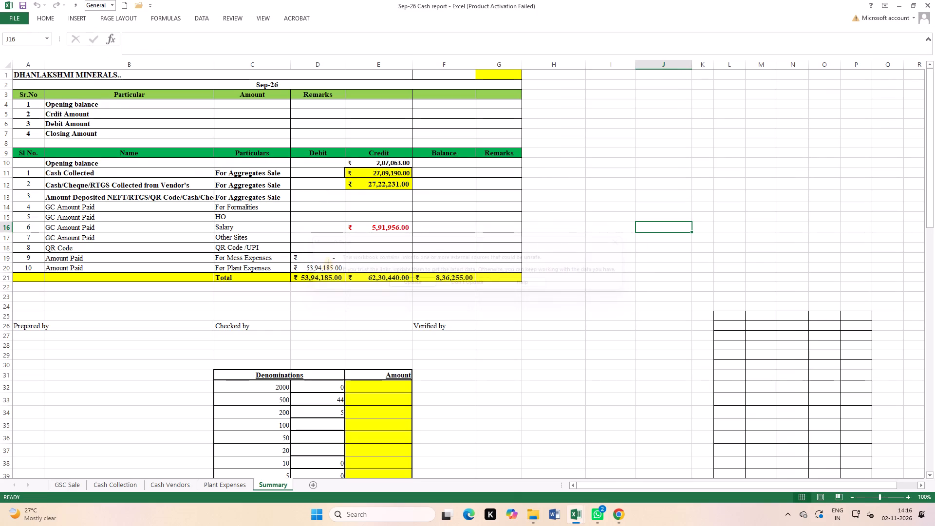
scroll(300, 335, "down", 4)
scroll(247, 449, "up", 5)
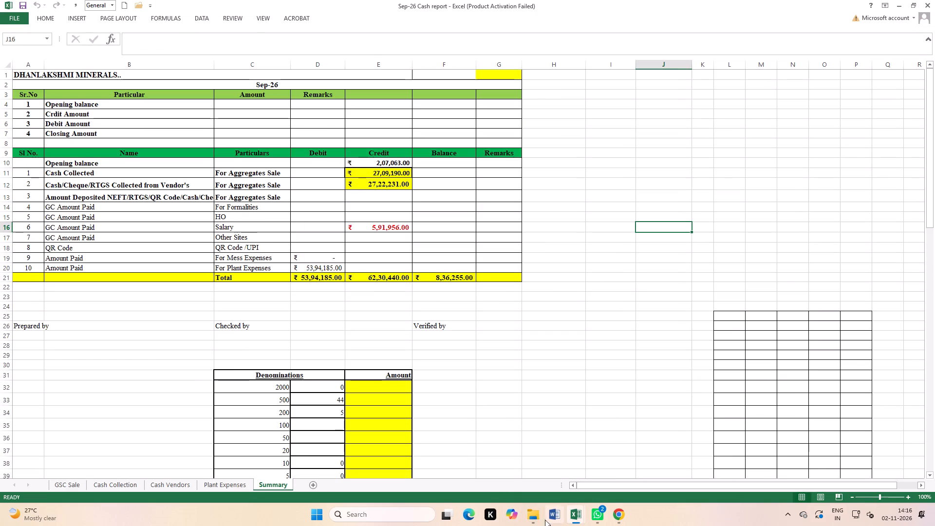
Open the Cash Report Oct-26 workbook from the Cash folder without updating its links.
left_click(534, 516)
double_click(129, 84)
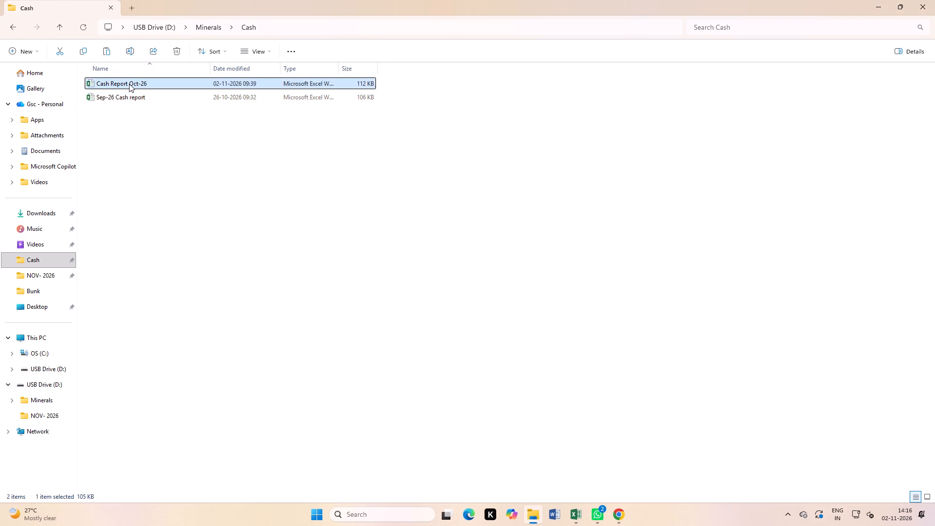
left_click(629, 241)
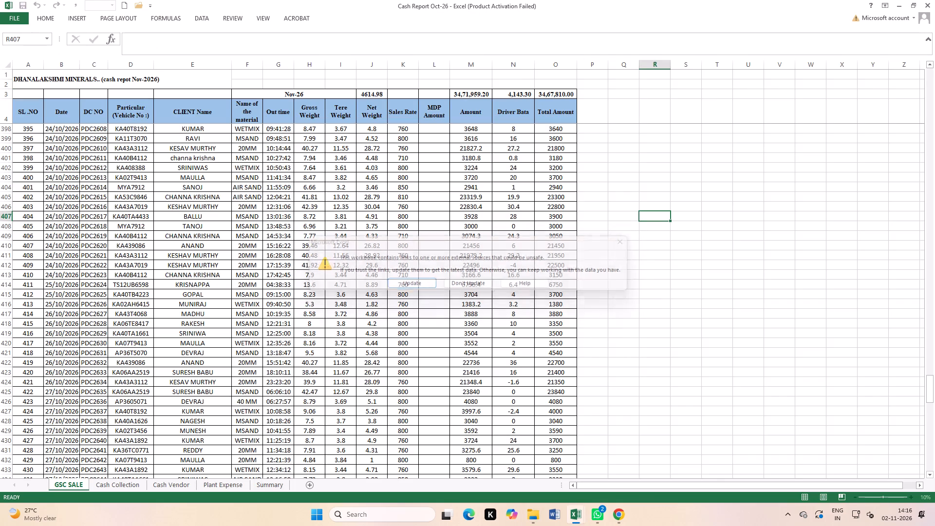
scroll(124, 495, "down", 1)
Examine the October entries on the Plant Expense sheet and inspect the formula in cell G4.
left_click(229, 483)
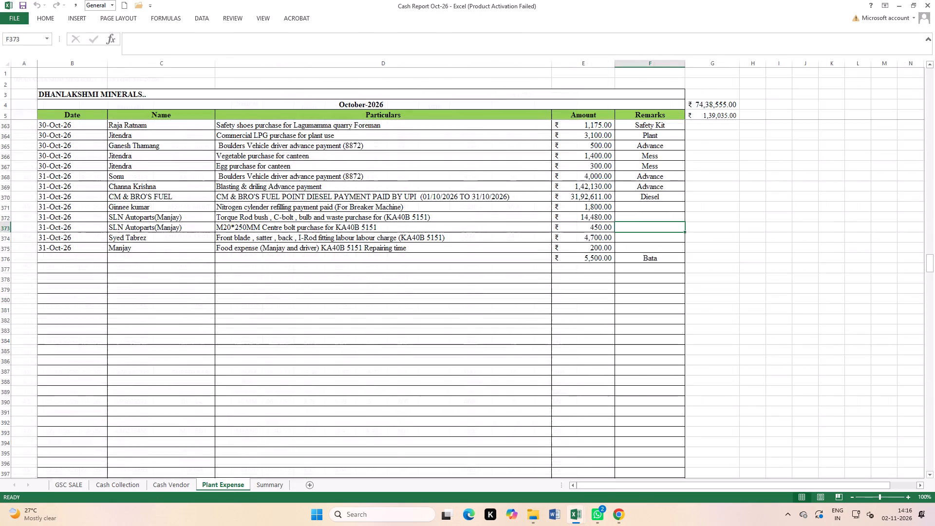
scroll(205, 406, "up", 6)
scroll(191, 400, "down", 2)
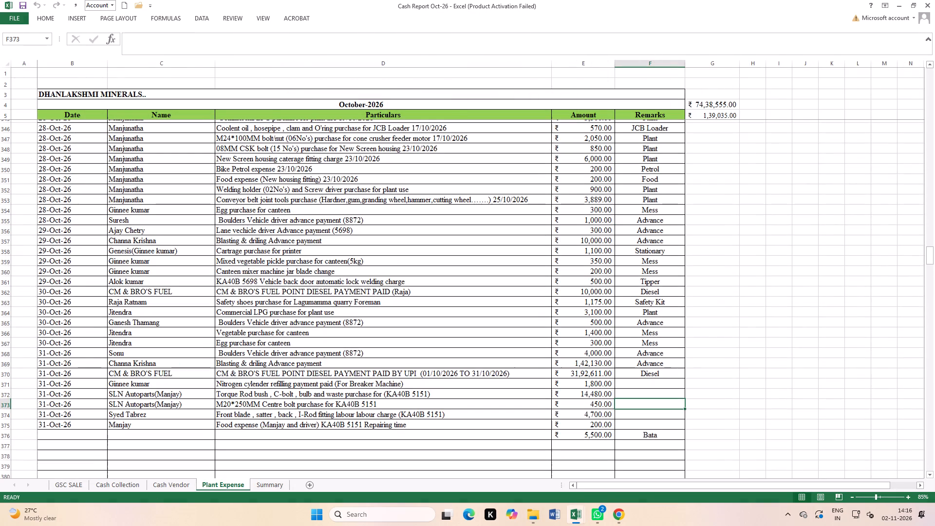
scroll(191, 400, "up", 17)
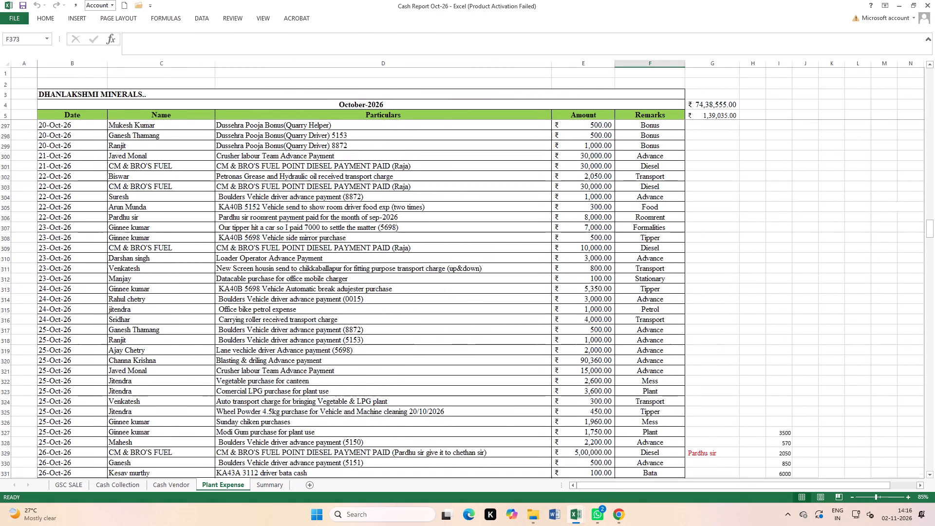
scroll(200, 383, "up", 11)
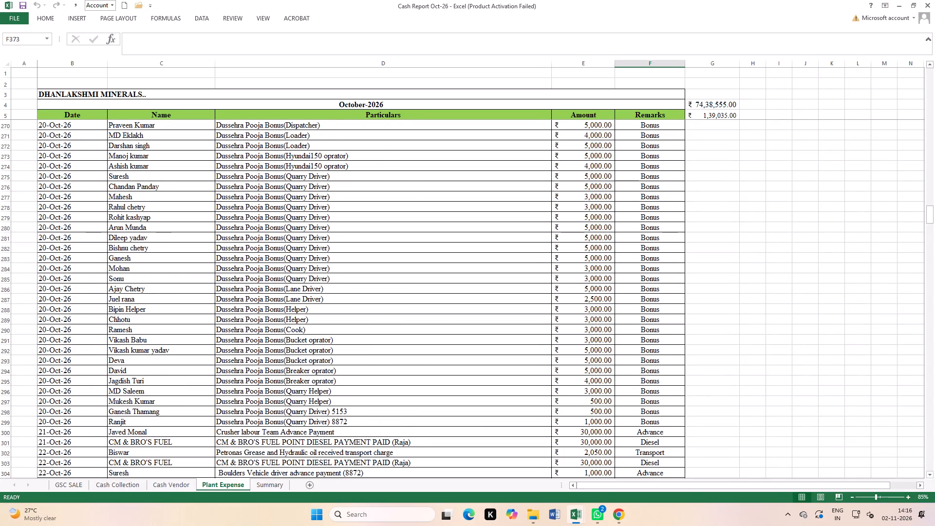
left_click(706, 105)
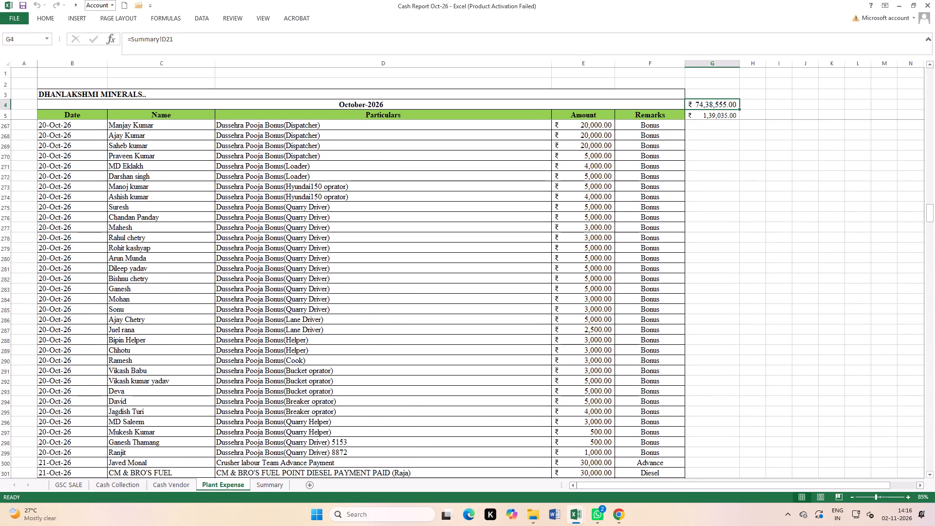
Inspect the formula in cell G5 and examine the early October entries on the Plant Expense sheet.
left_click(718, 117)
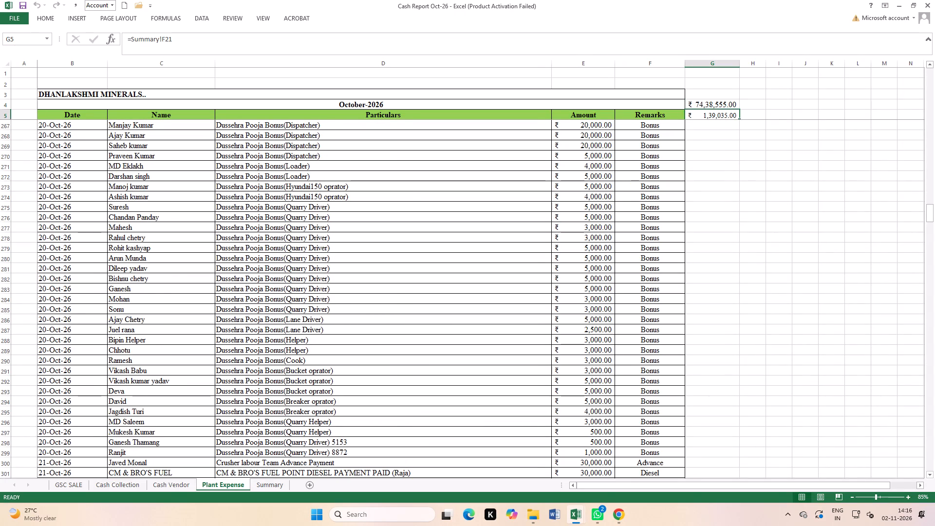
left_click(844, 309)
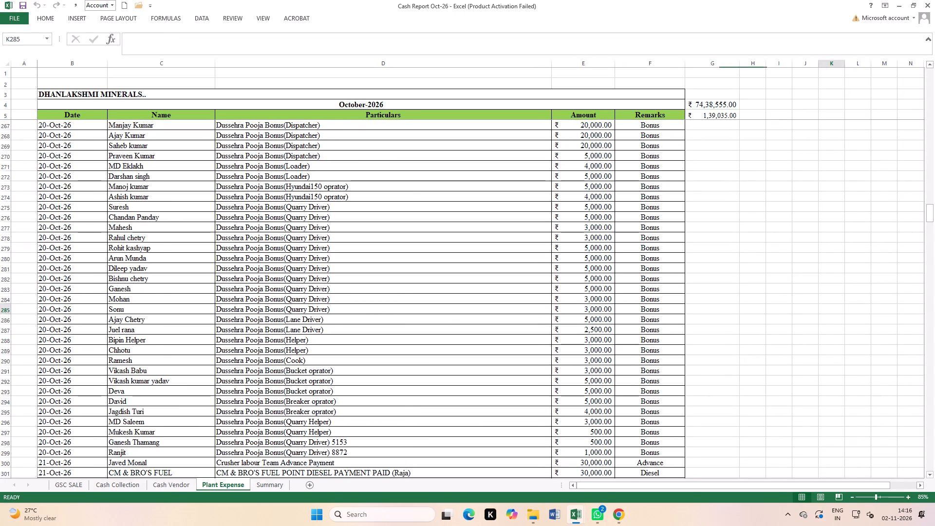
scroll(200, 388, "up", 2)
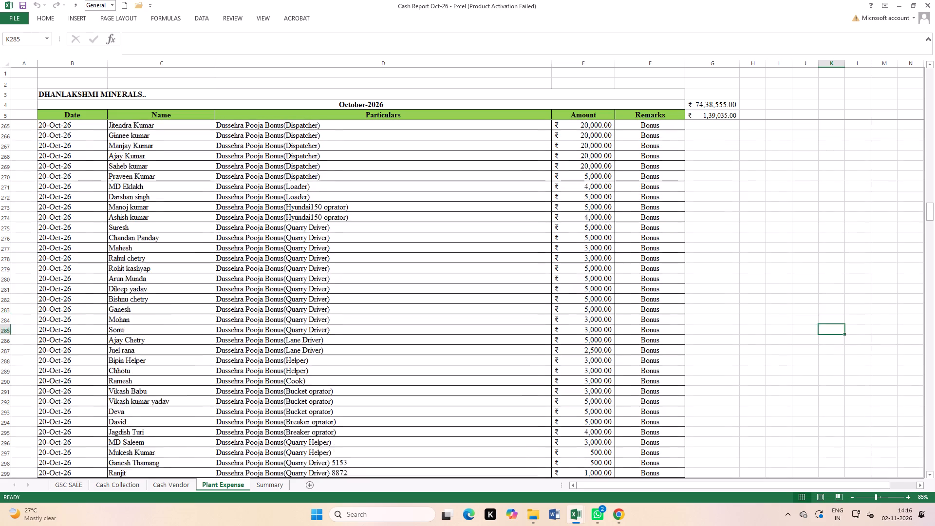
scroll(202, 387, "up", 20)
scroll(202, 387, "up", 14)
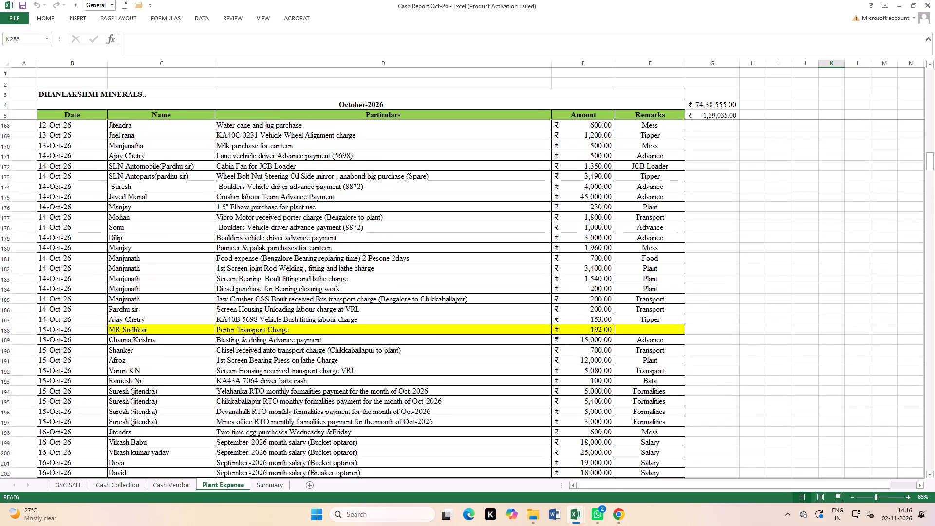
scroll(190, 336, "up", 19)
scroll(210, 311, "up", 11)
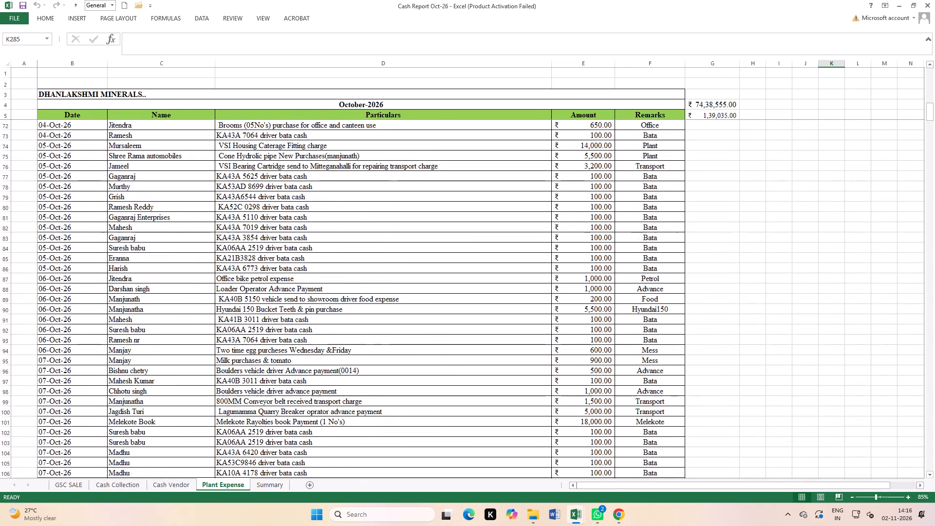
scroll(213, 304, "up", 4)
scroll(45, 346, "down", 5)
scroll(111, 374, "down", 5)
scroll(103, 379, "up", 4)
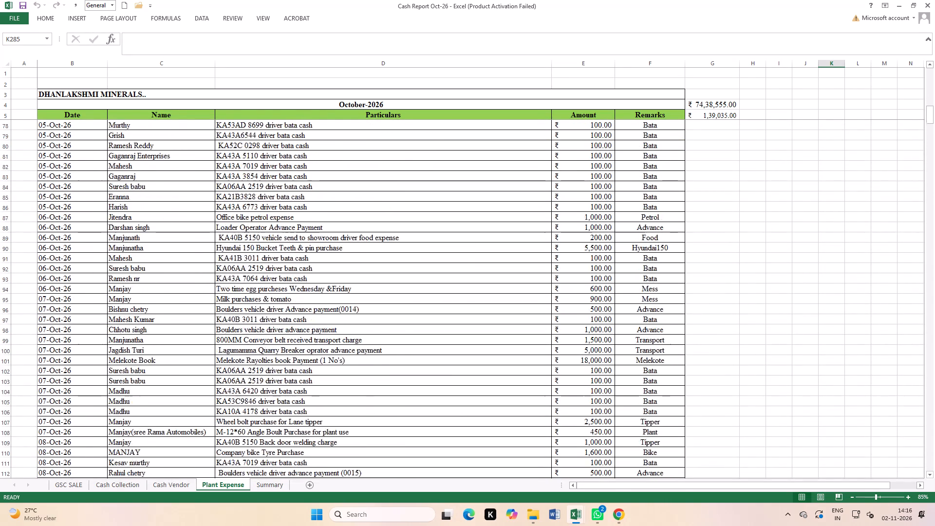
scroll(81, 378, "down", 1)
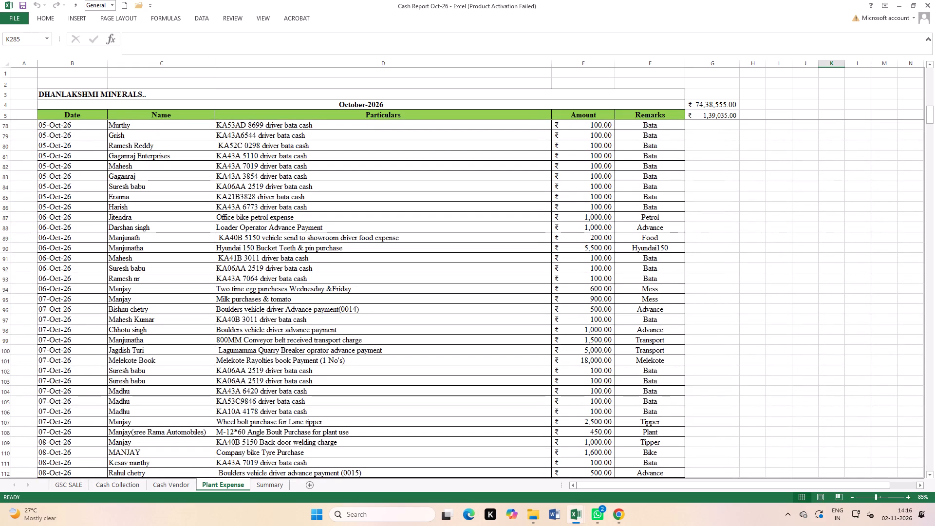
scroll(266, 394, "down", 1)
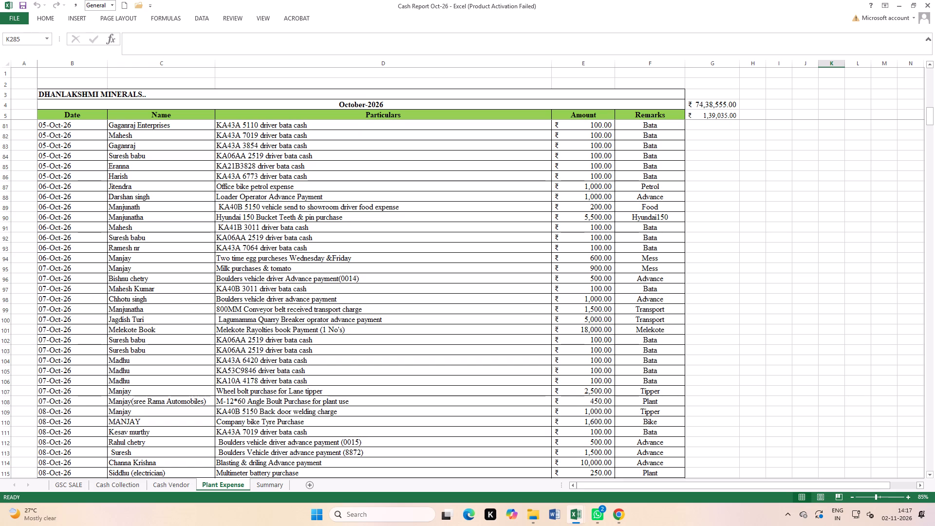
scroll(145, 280, "down", 1)
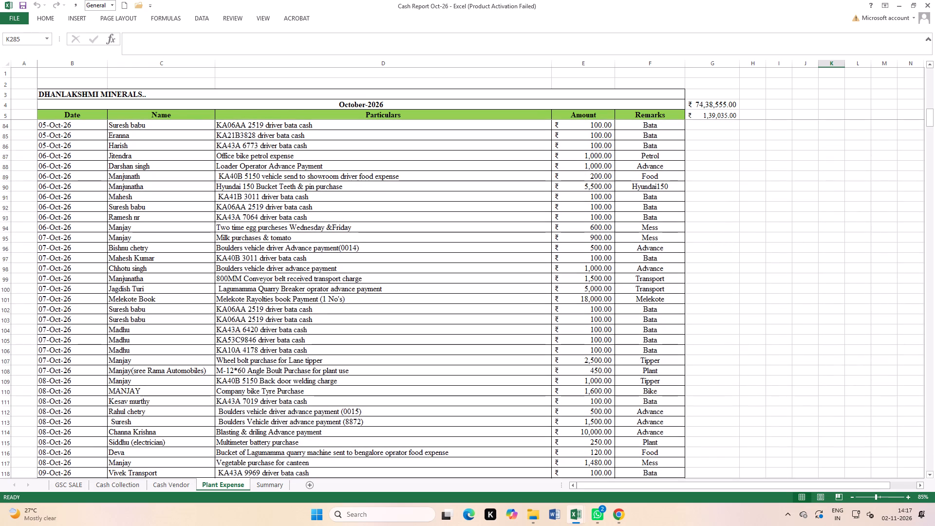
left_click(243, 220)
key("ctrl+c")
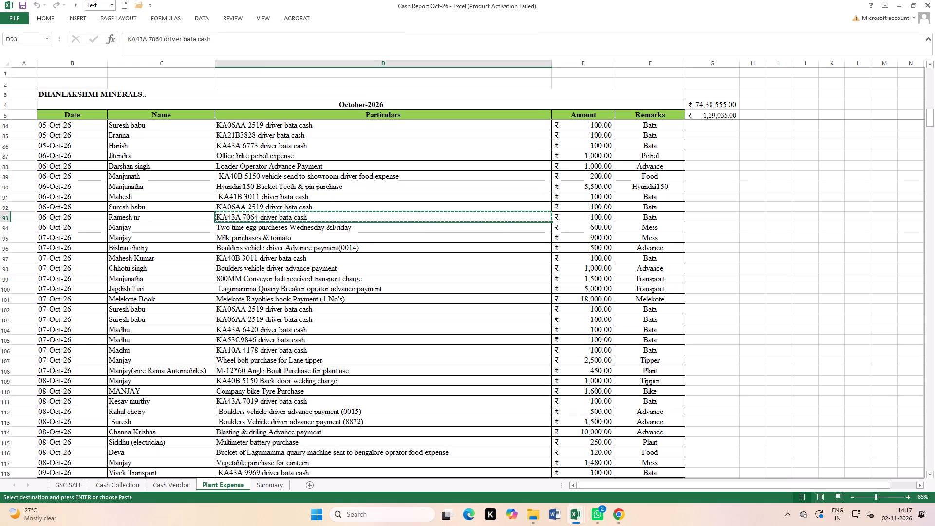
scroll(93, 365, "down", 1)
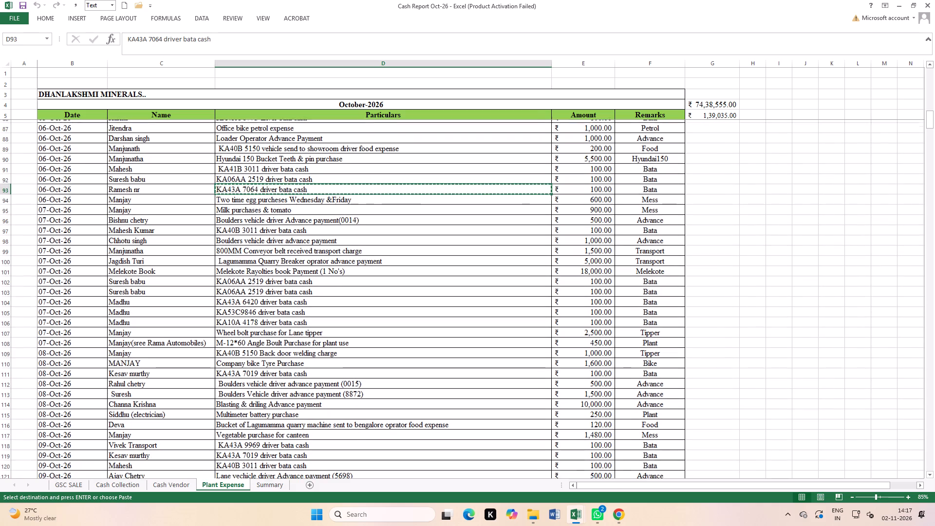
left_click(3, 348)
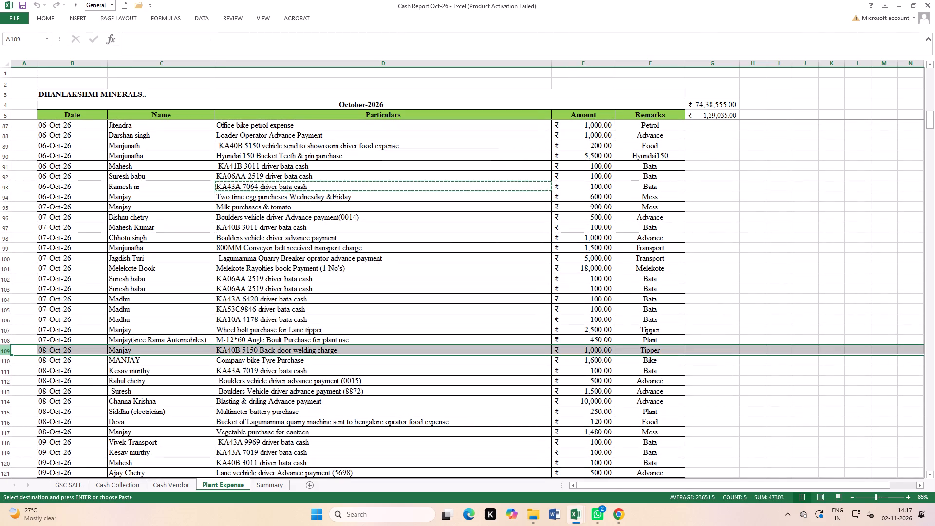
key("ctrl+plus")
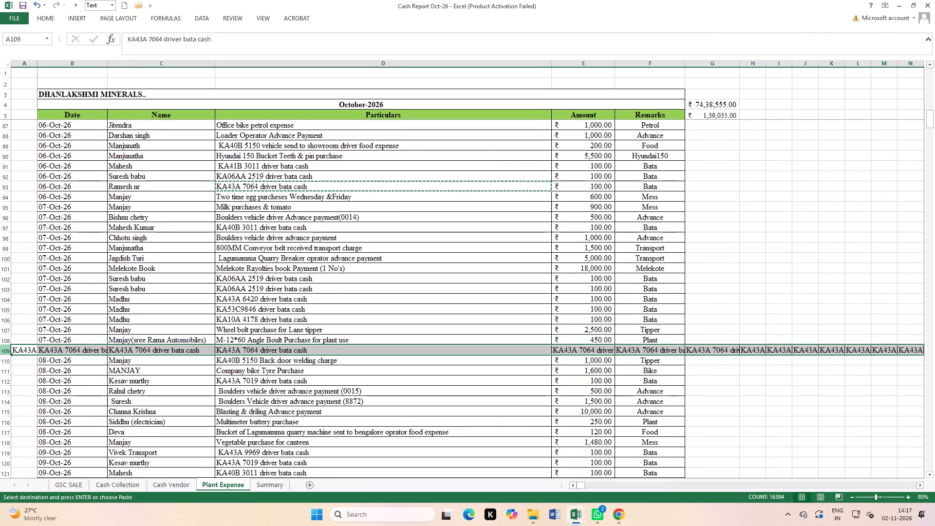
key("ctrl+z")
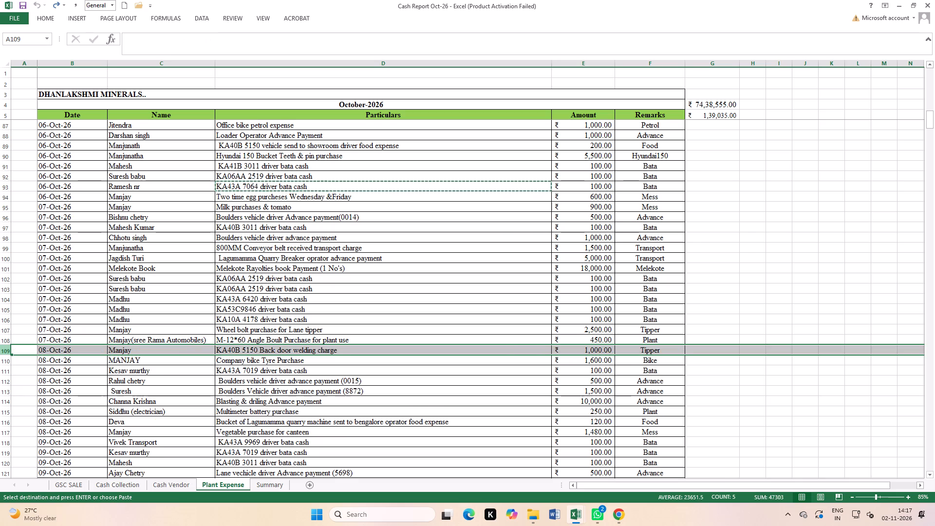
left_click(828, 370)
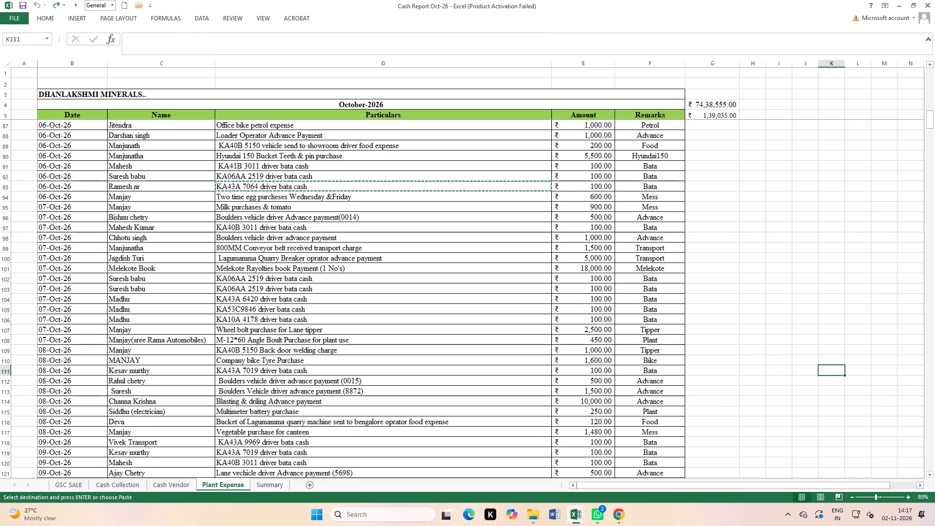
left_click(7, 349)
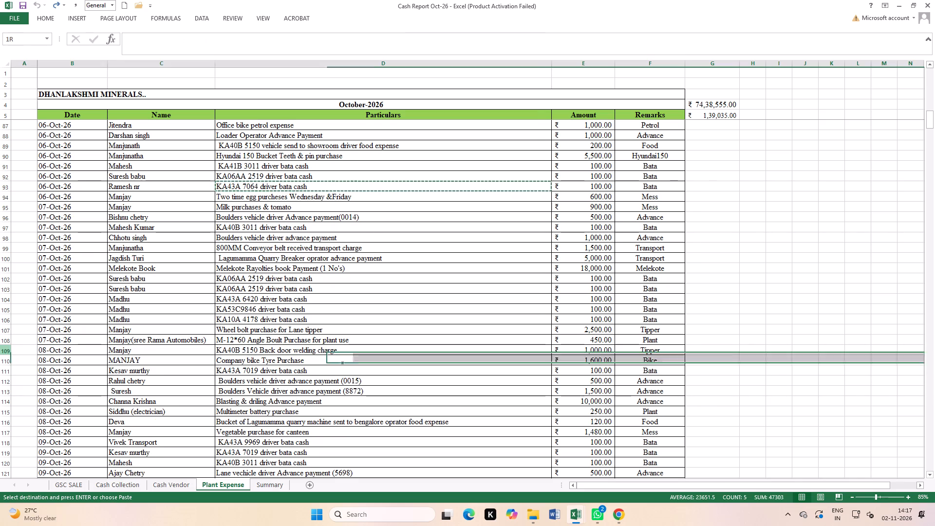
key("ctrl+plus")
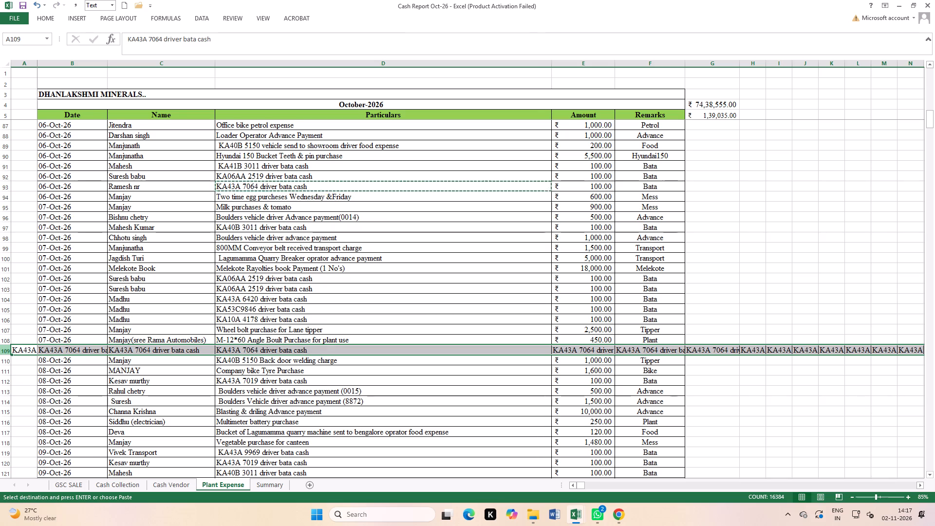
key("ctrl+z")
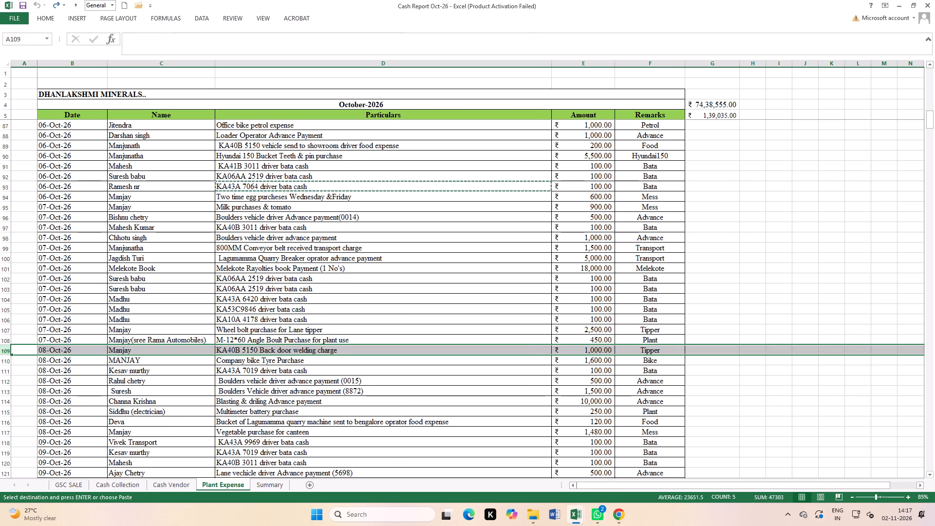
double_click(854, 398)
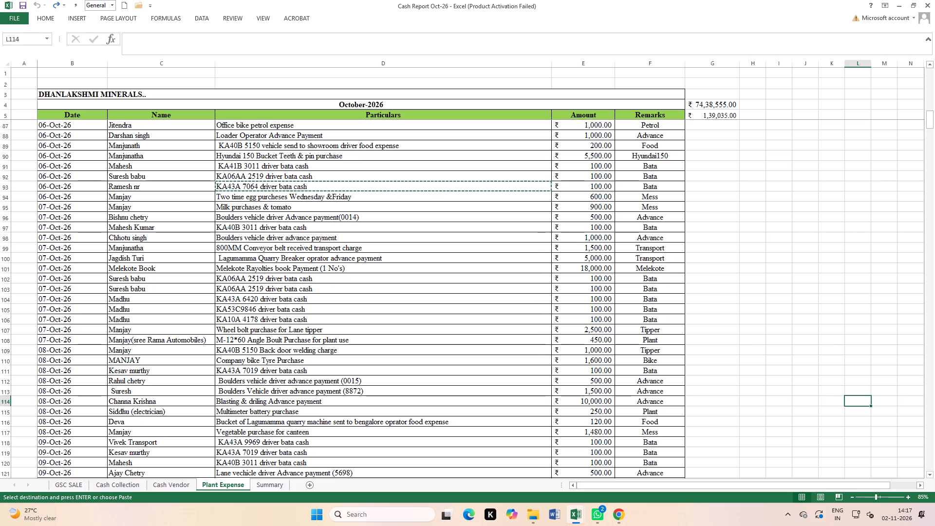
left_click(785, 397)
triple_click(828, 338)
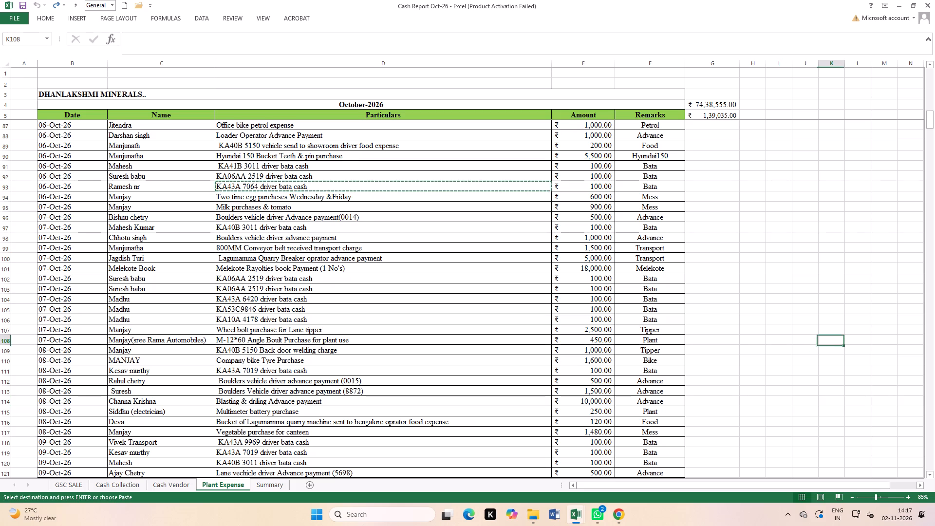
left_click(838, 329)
Insert a blank row at row 109, above the first 08-Oct-26 entry on the Plant Expense sheet.
scroll(8, 443, "down", 3)
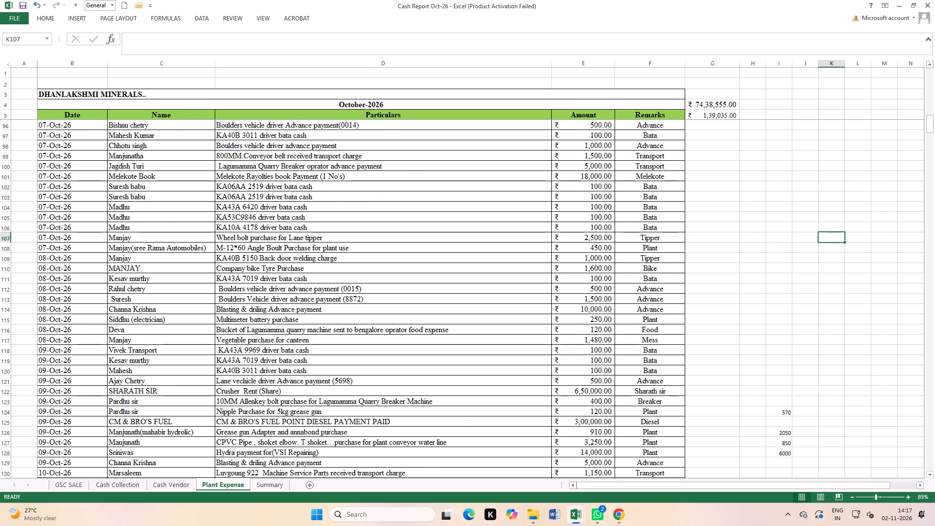
scroll(15, 434, "up", 3)
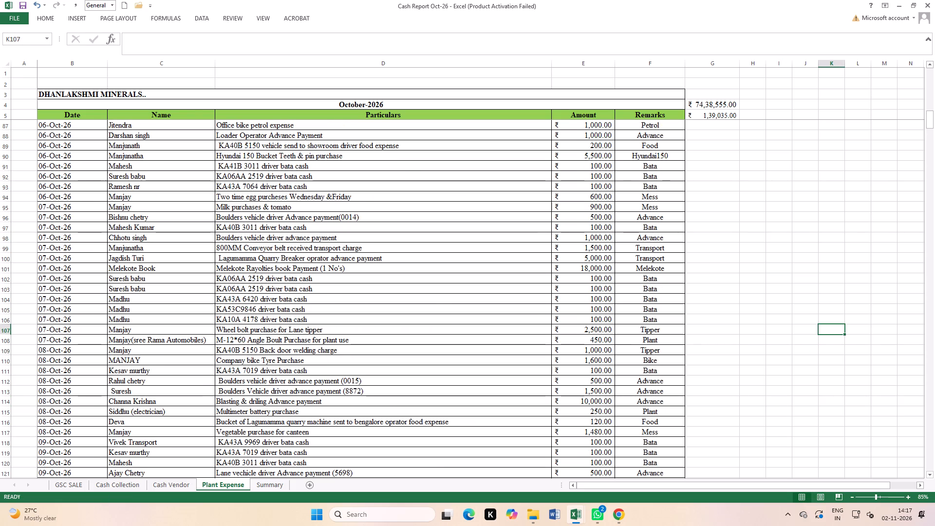
left_click(7, 353)
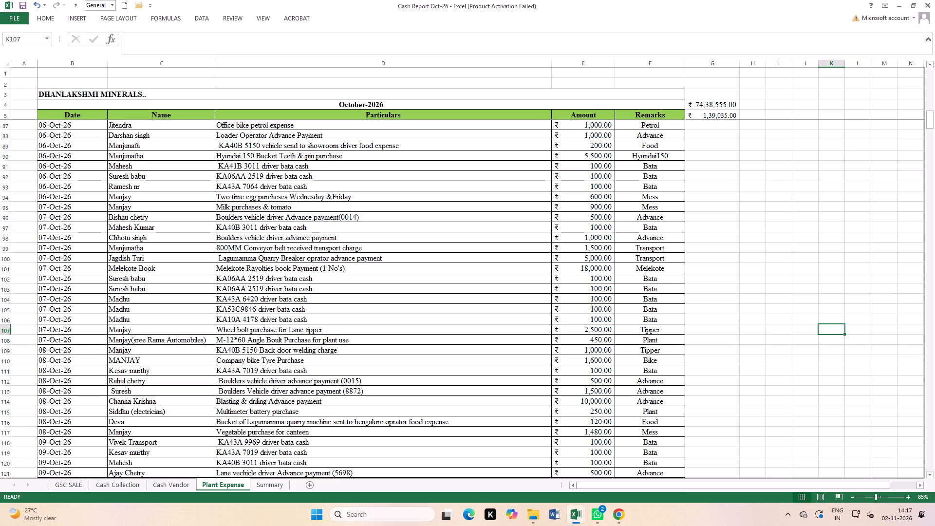
left_click(6, 352)
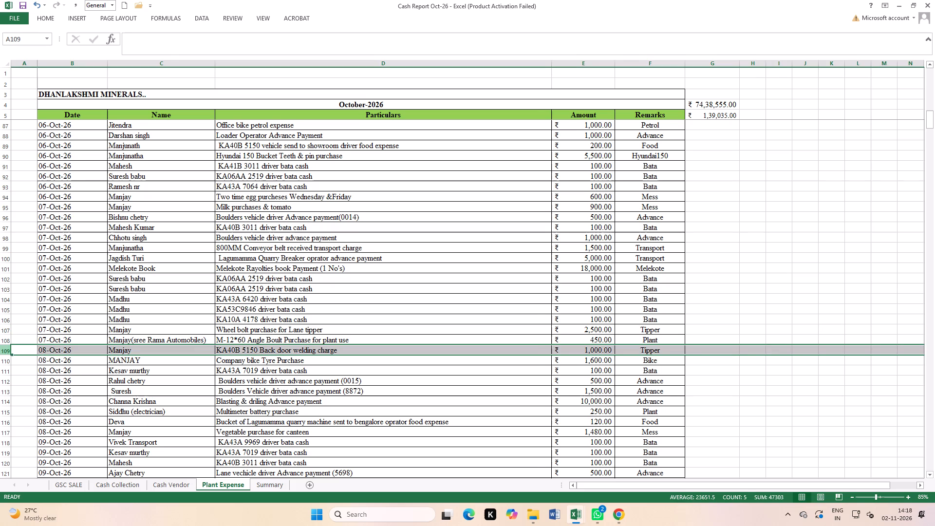
key("ctrl+plus")
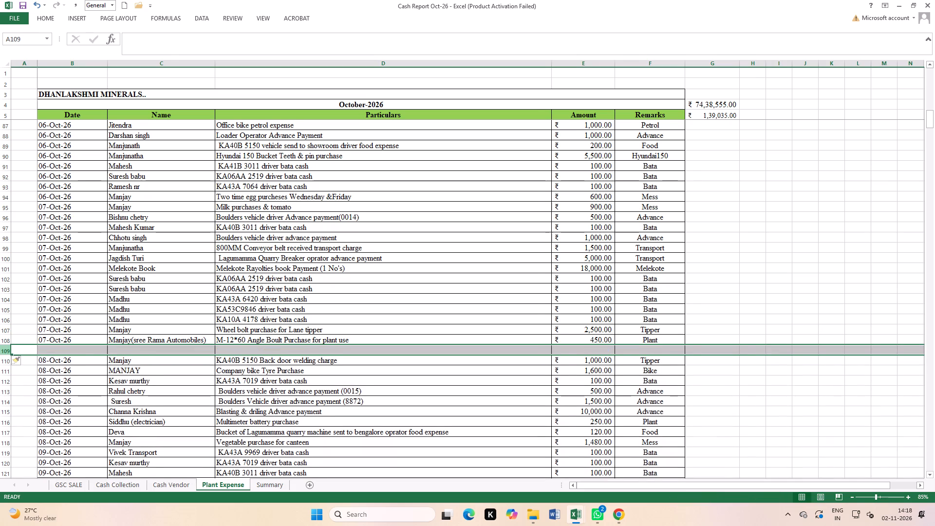
left_click(54, 339)
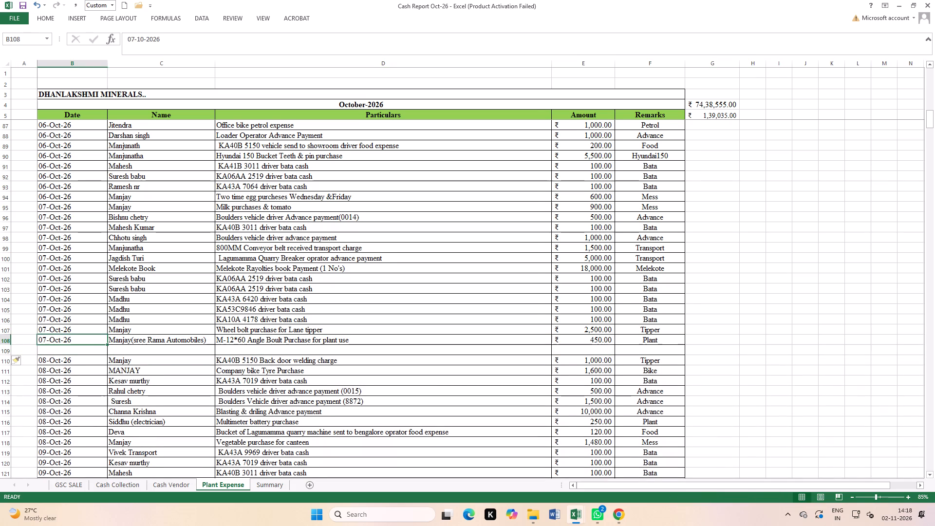
key("ctrl+c")
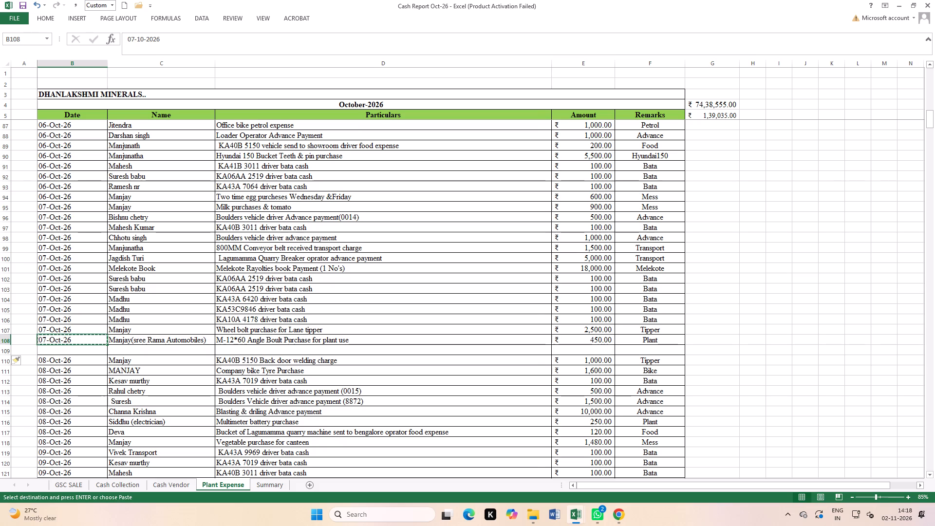
left_click(51, 353)
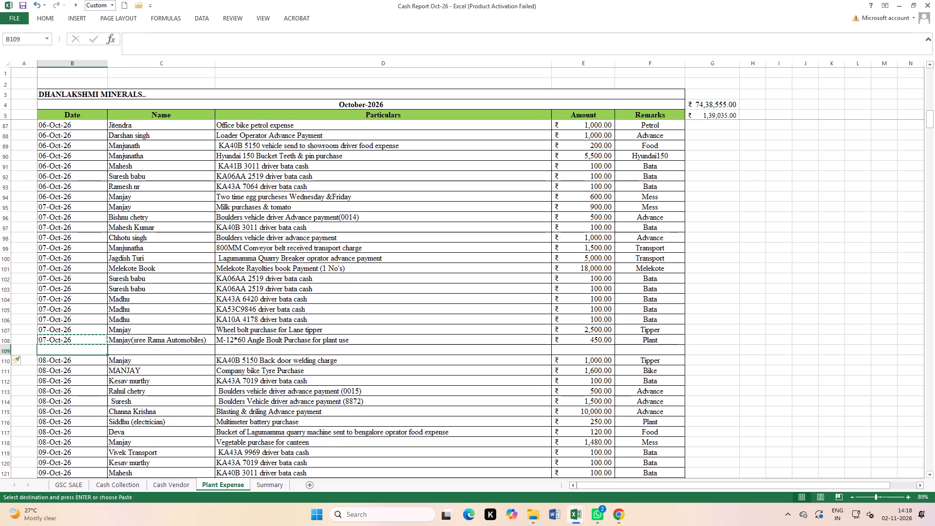
key("ctrl+v")
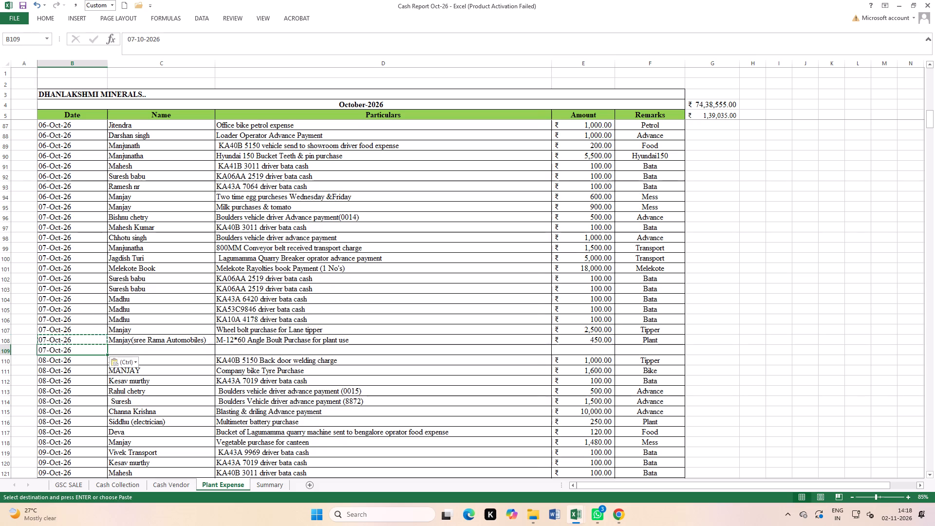
left_click(134, 351)
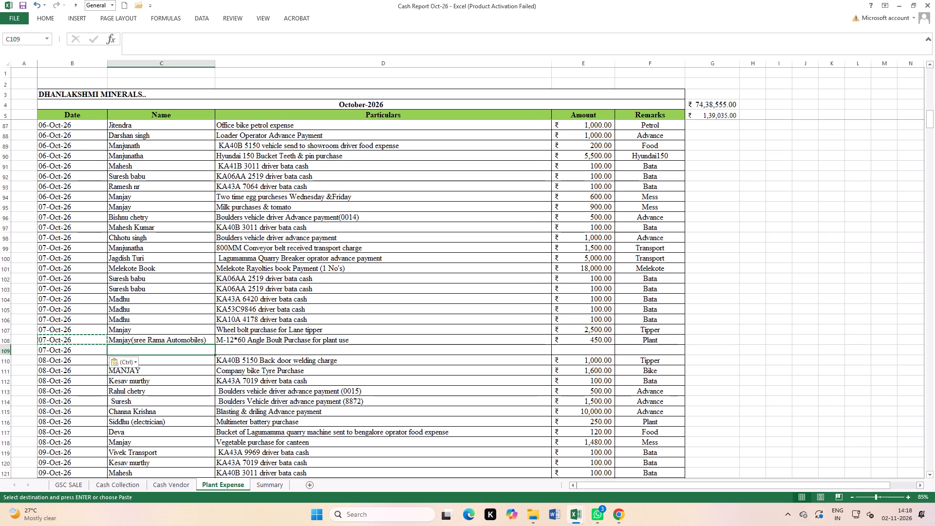
key("shift+k")
key("e")
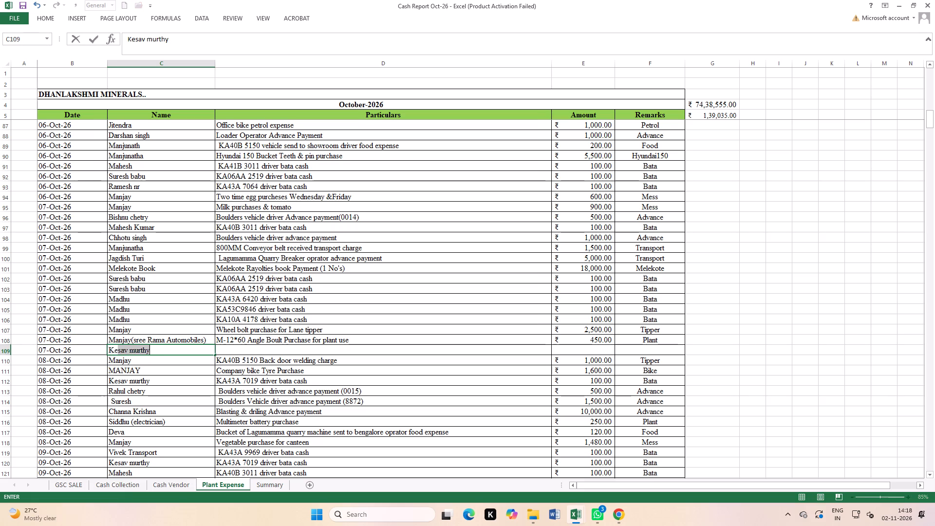
left_click(236, 348)
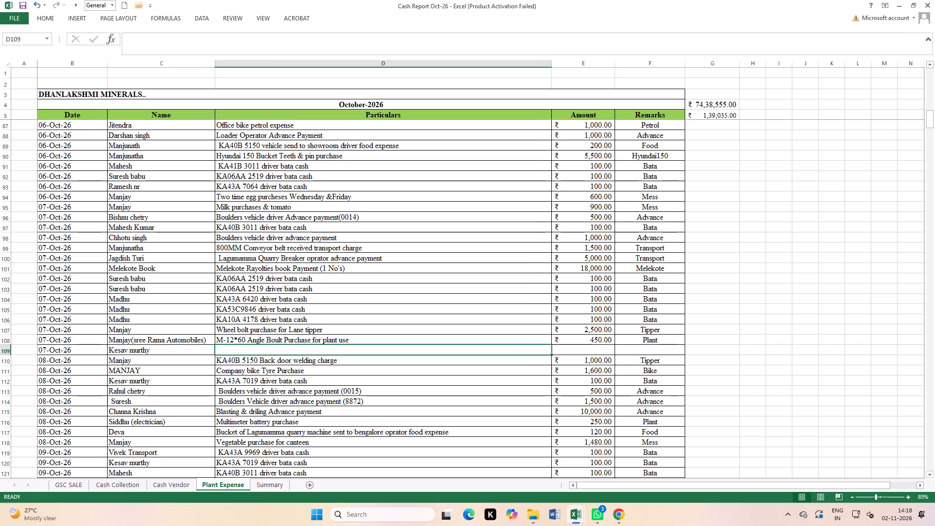
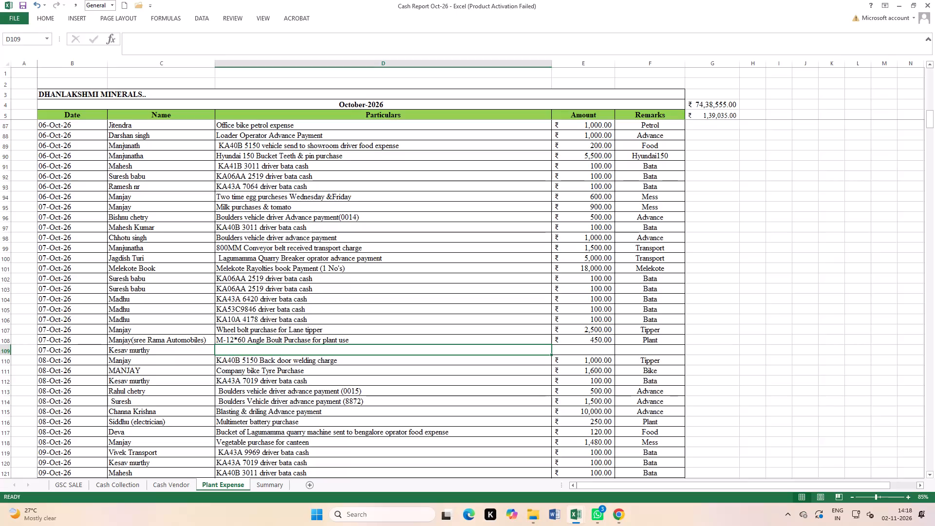
left_click(257, 382)
key("ctrl+c")
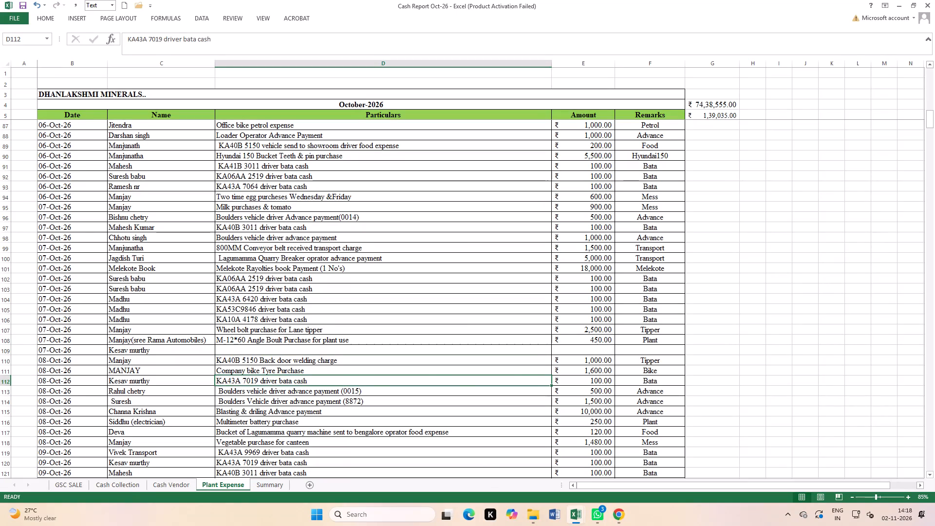
left_click(227, 347)
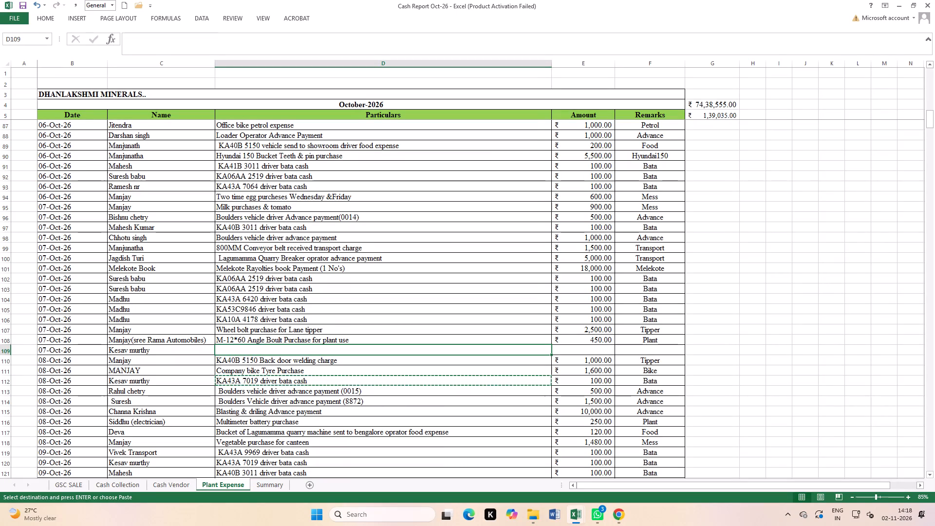
key("ctrl+v")
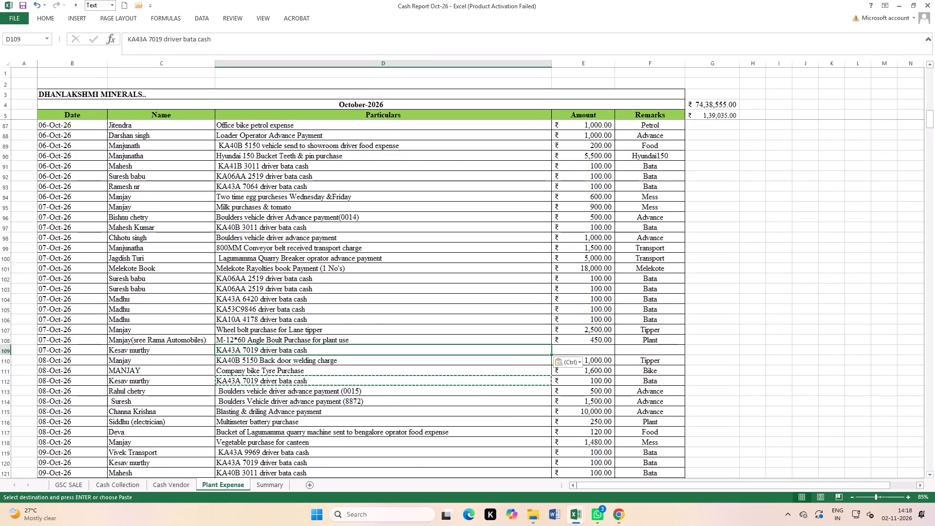
Complete the new 07-Oct-26 entry in row 109 with an amount of 100 and the remark Bata.
left_click(595, 348)
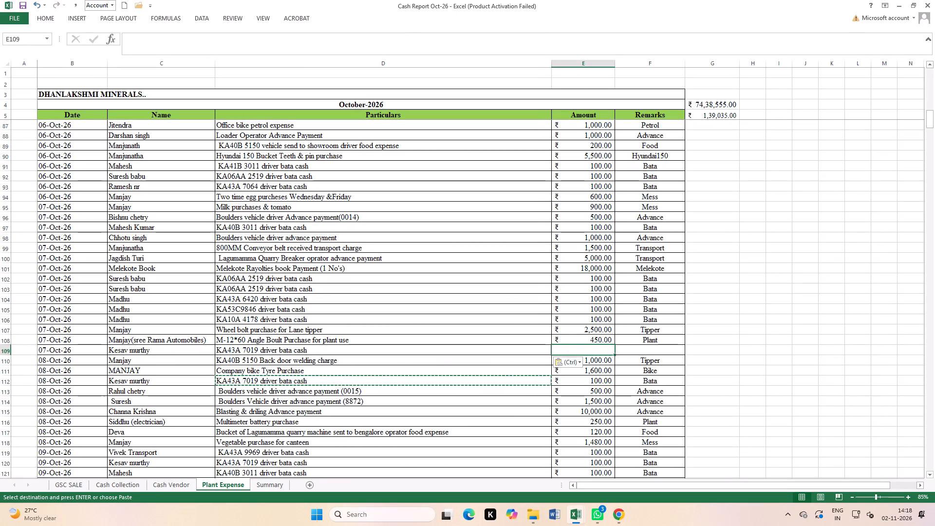
type("100")
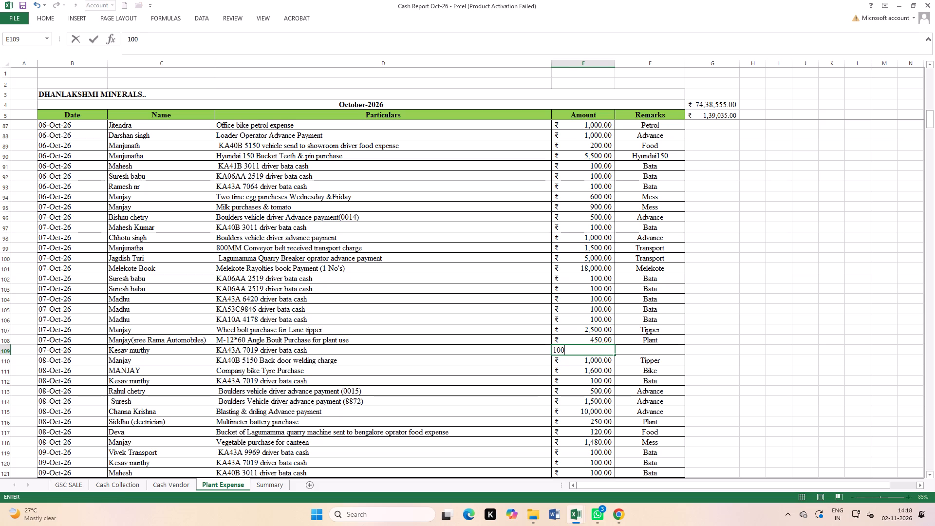
left_click(654, 351)
type("ba")
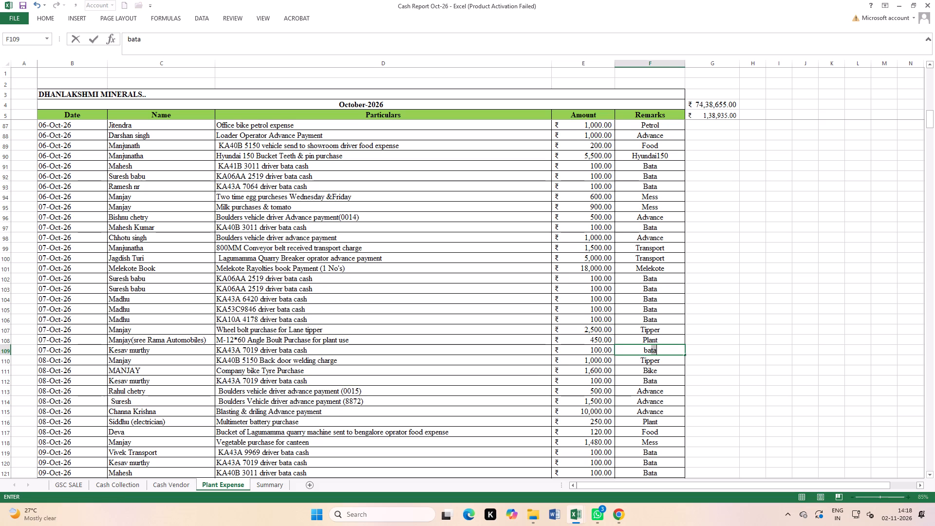
left_click(819, 371)
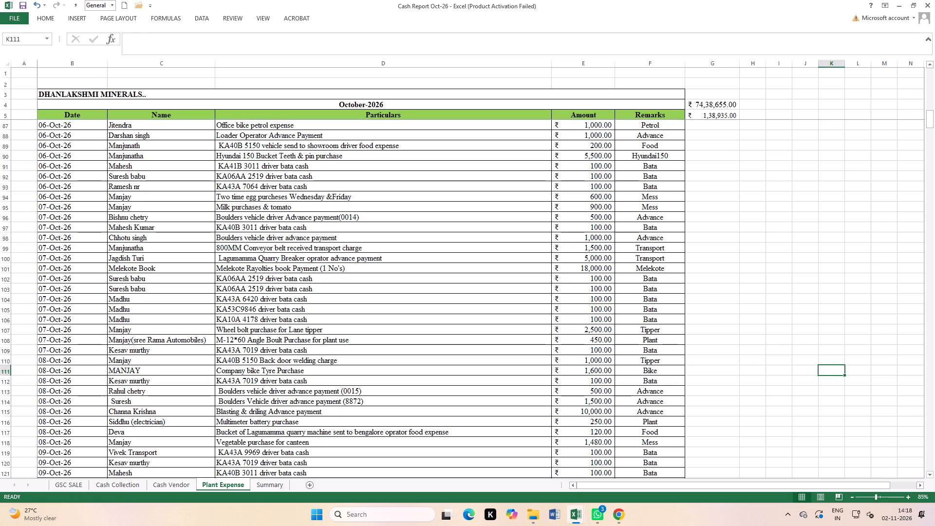
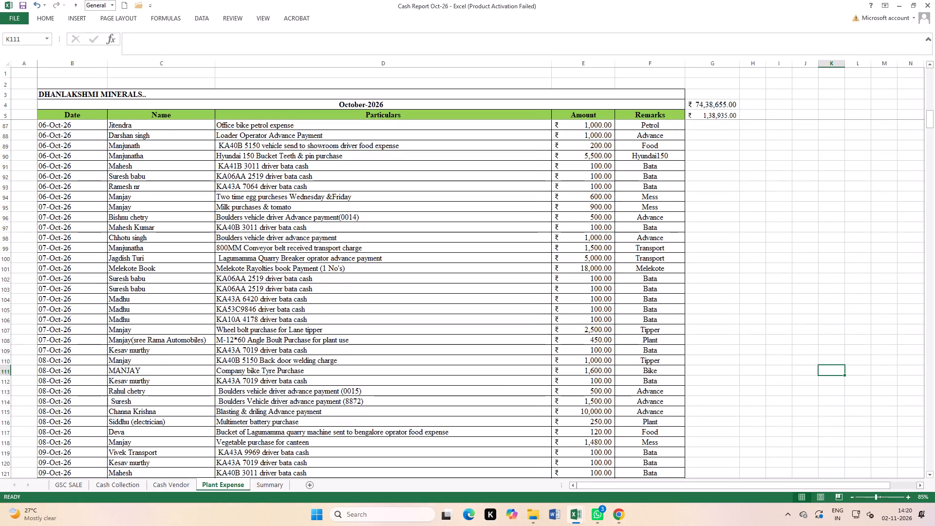
Insert a blank row above the first 07-Oct-26 entry at row 95 and copy the date 06-Oct-26 from B94 into B95.
scroll(81, 325, "up", 1)
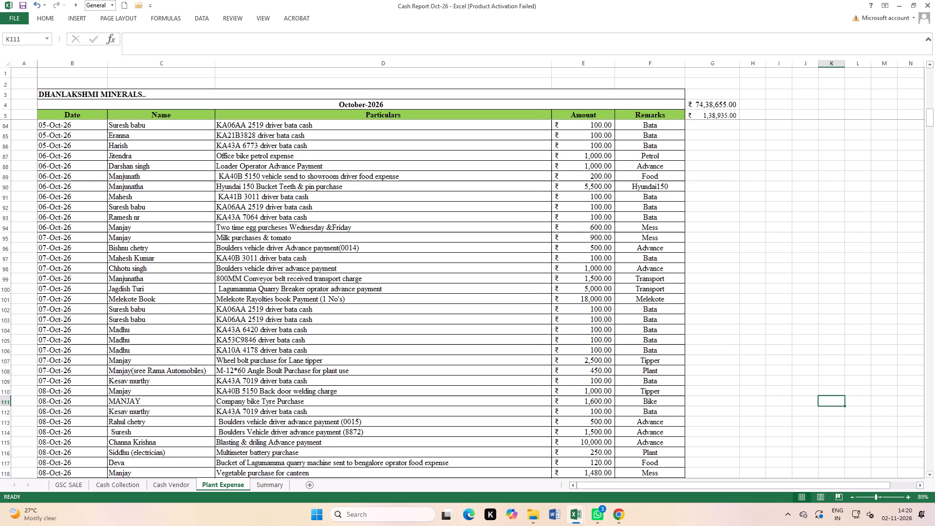
left_click(6, 237)
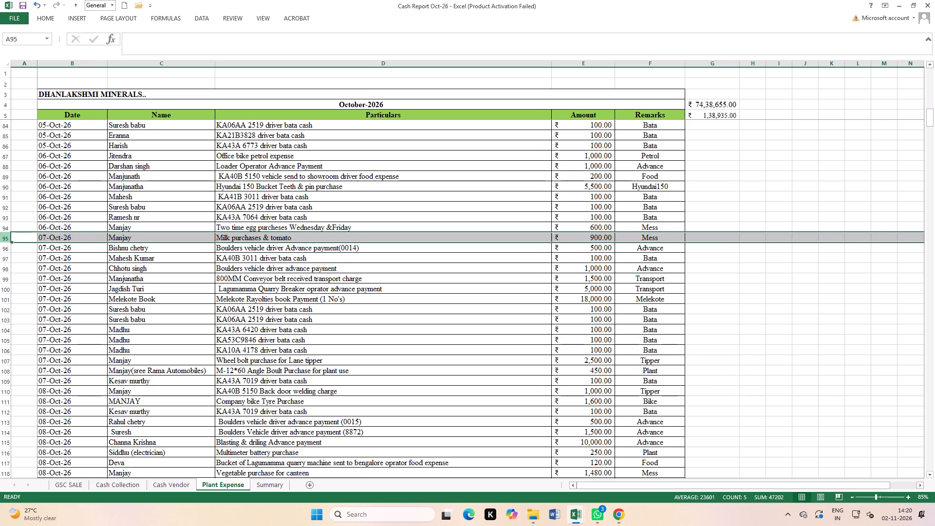
key("ctrl+plus")
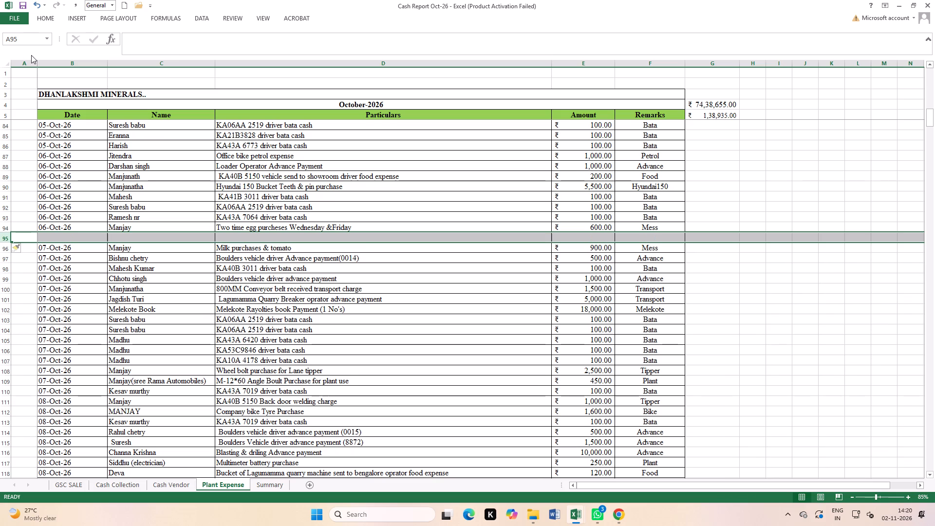
left_click(61, 227)
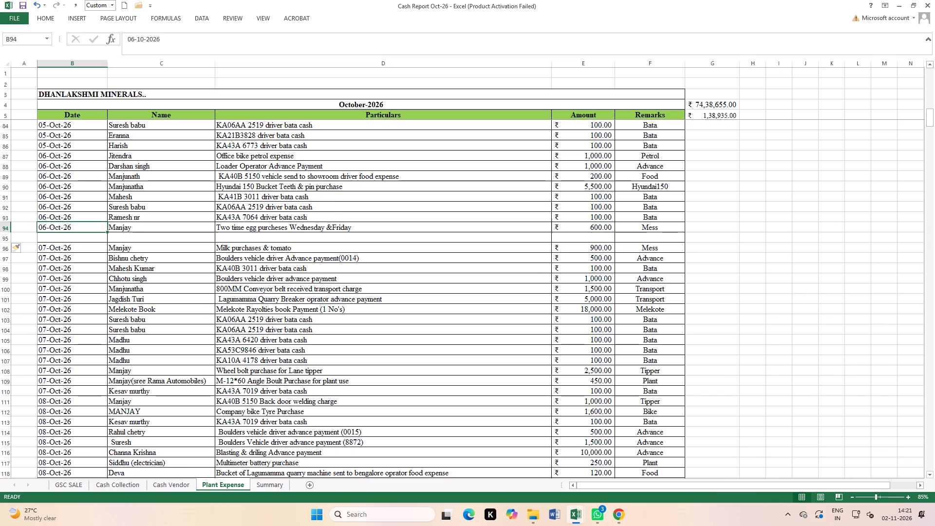
key("ctrl+c")
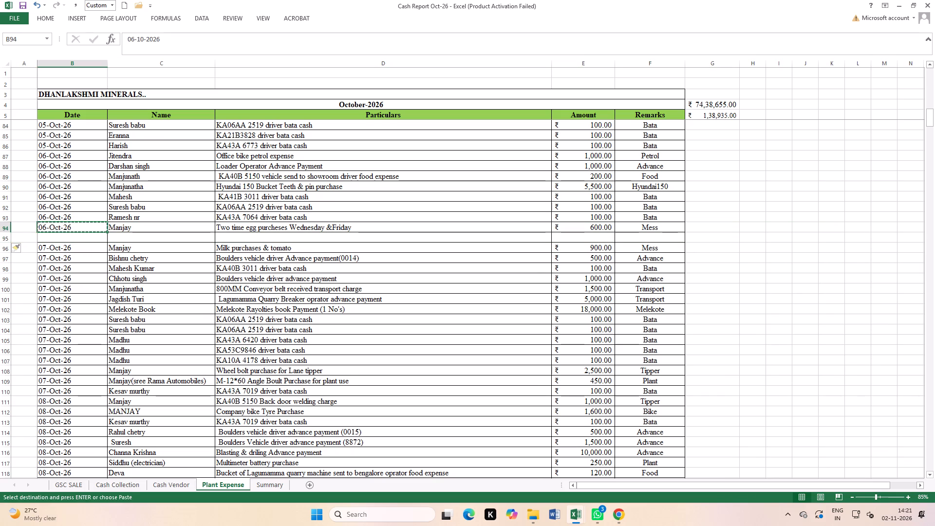
left_click(62, 240)
key("ctrl+v")
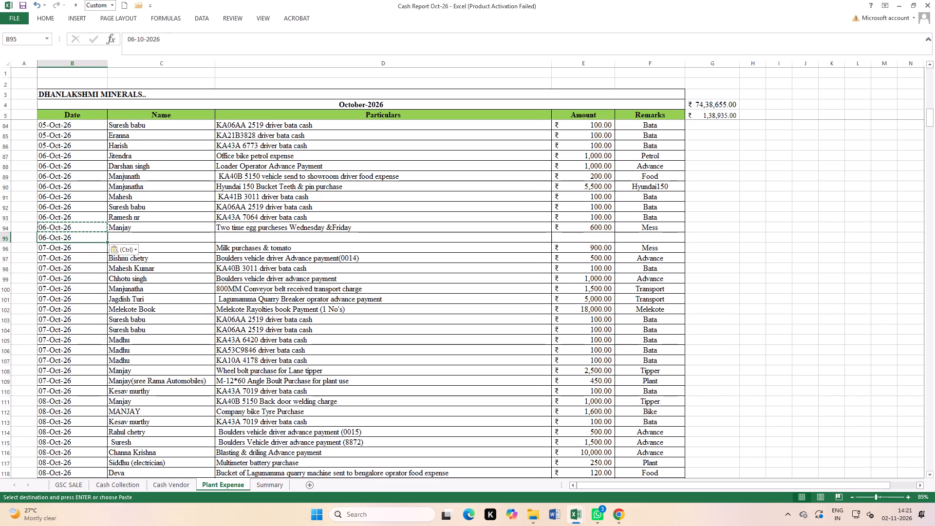
Enter the name Sarwana in C95 for the new 06-Oct-26 entry.
left_click(131, 241)
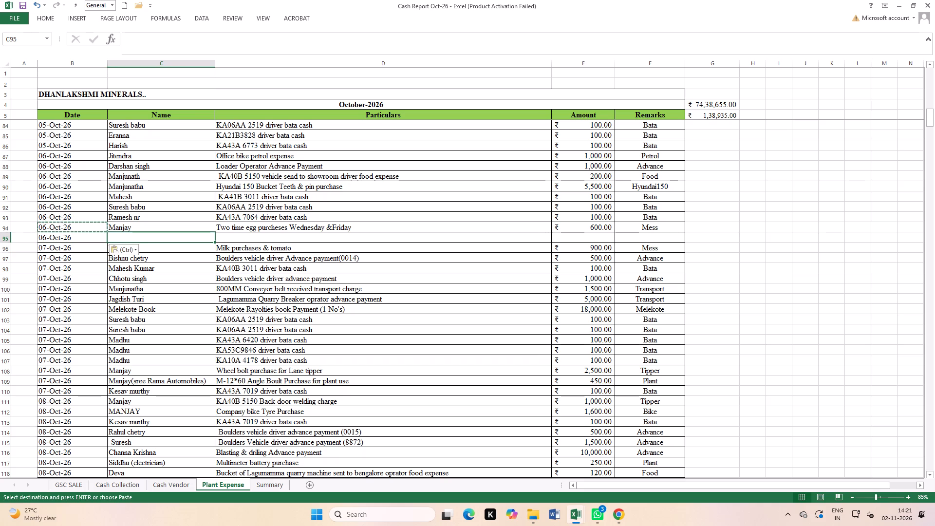
key("s")
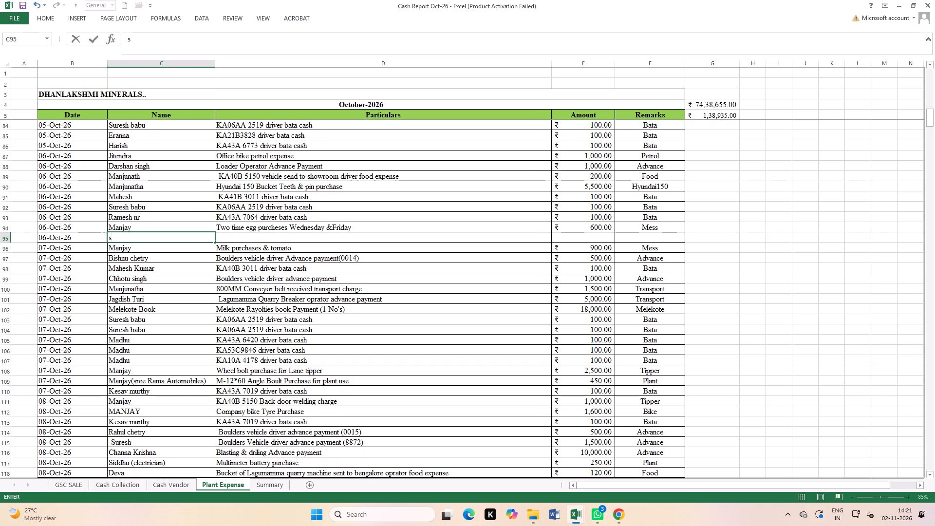
key("BackSpace")
key("ctrl+s")
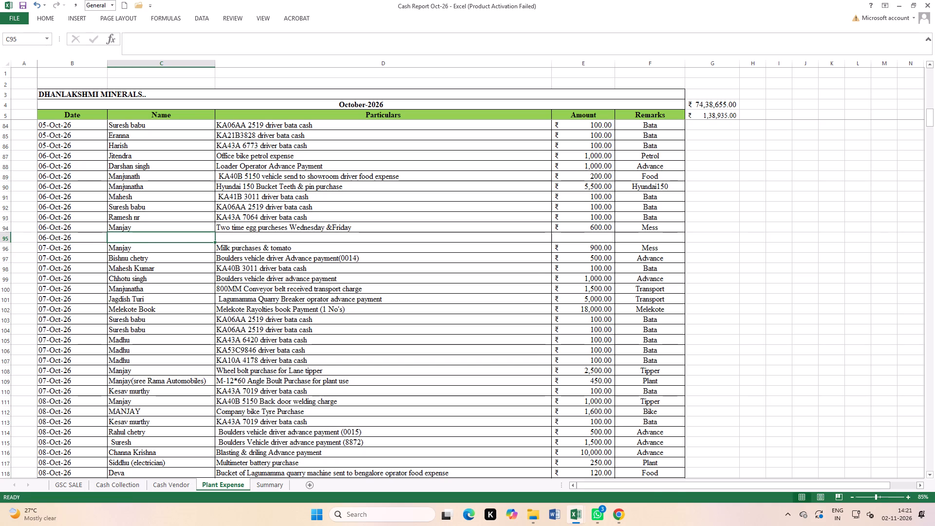
key("shift+s")
key("a")
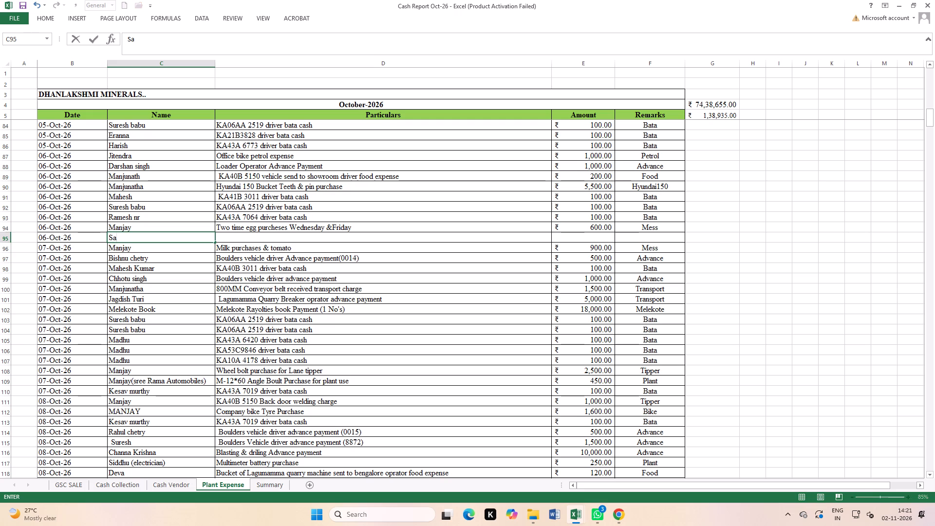
key("r")
type("wana")
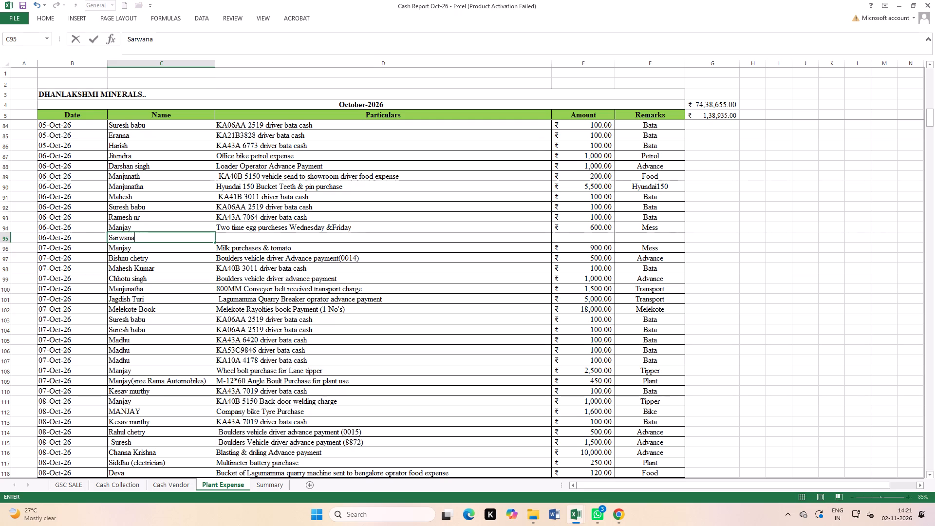
left_click(244, 240)
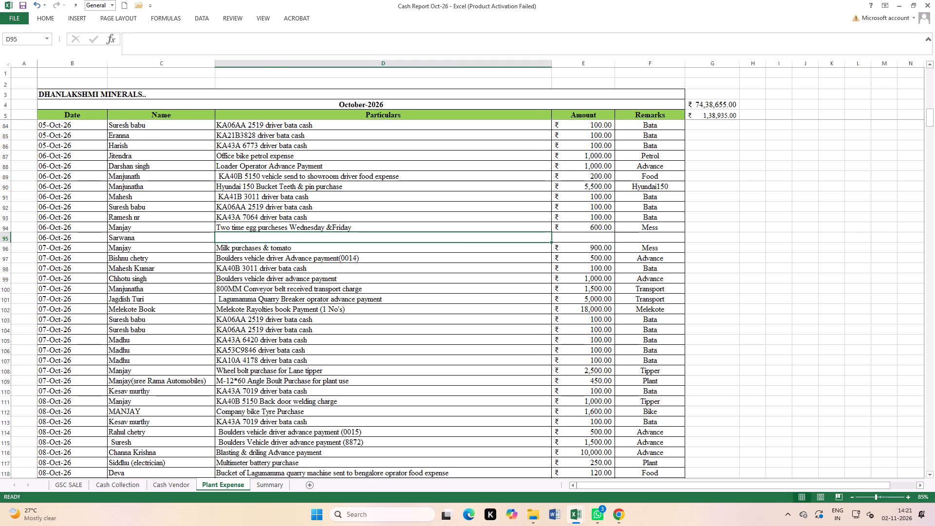
scroll(243, 218, "up", 2)
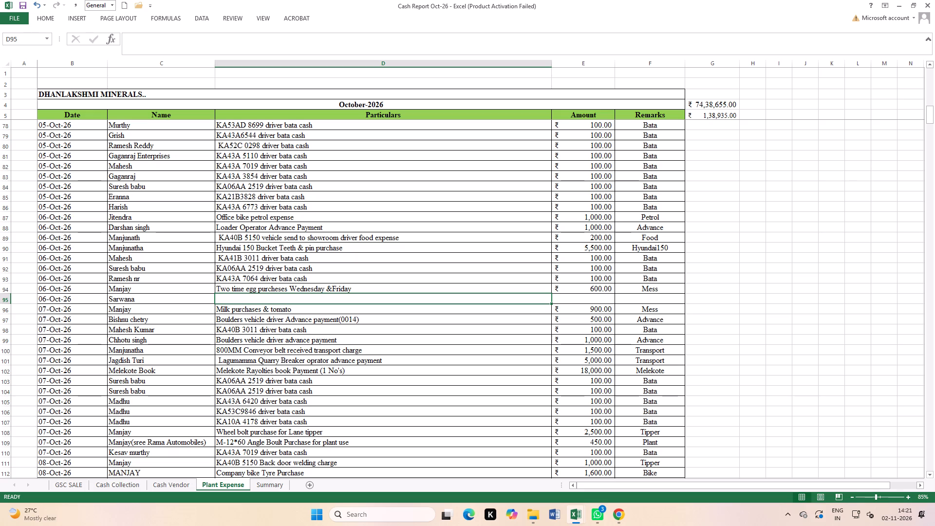
left_click(243, 147)
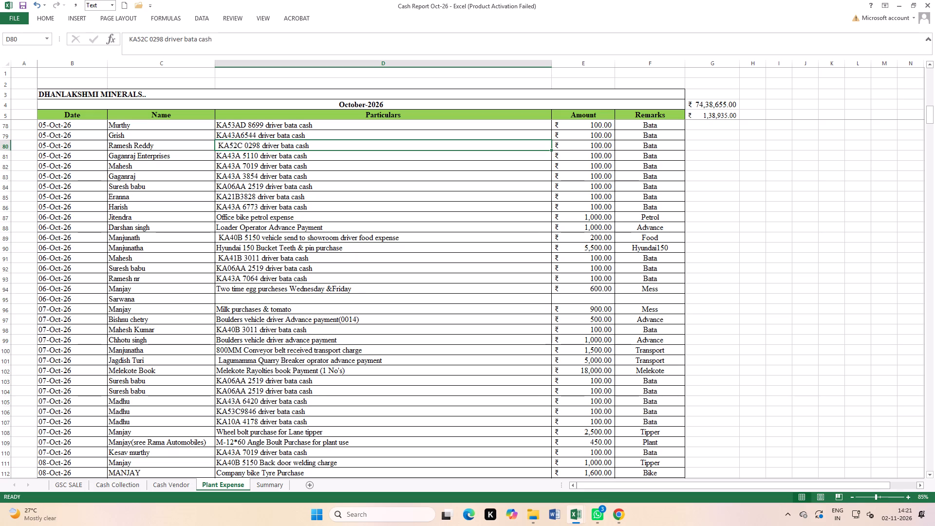
left_click_drag(543, 146, 634, 142)
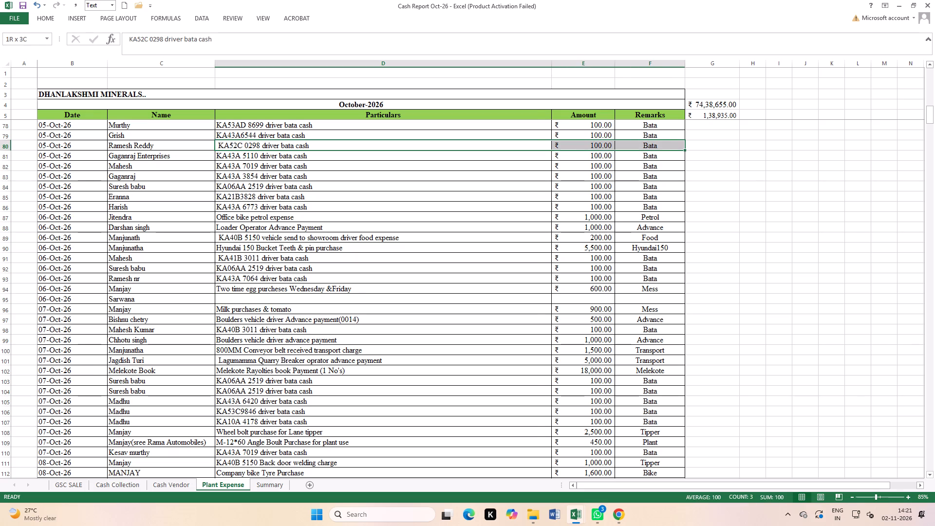
left_click_drag(634, 142, 635, 143)
key("ctrl+c")
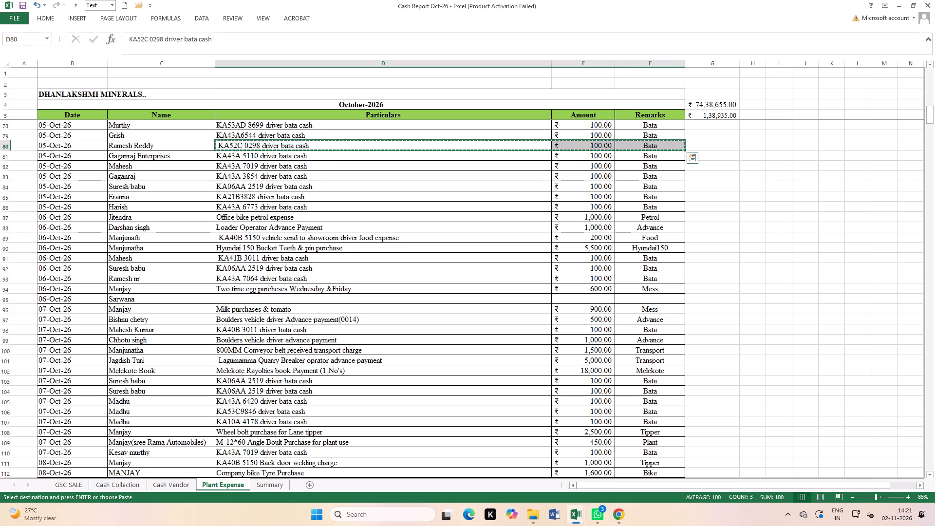
left_click(228, 300)
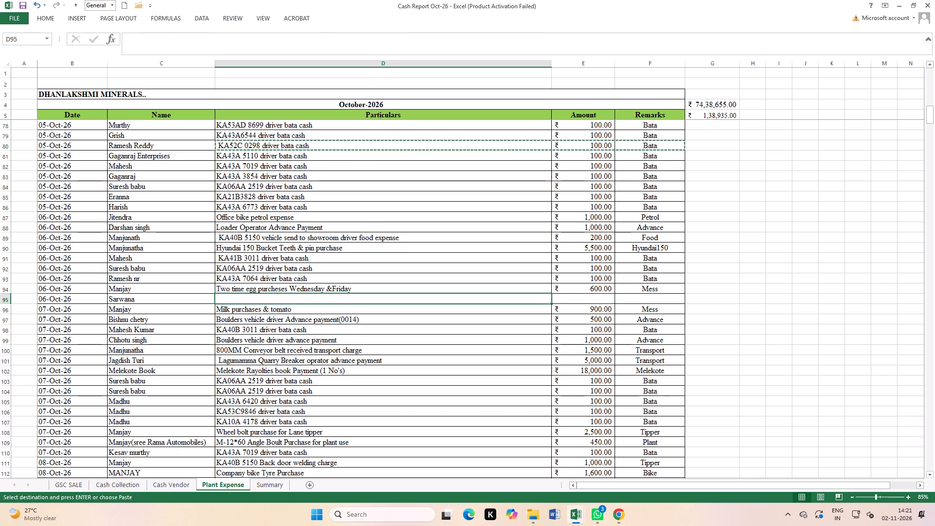
key("ctrl+v")
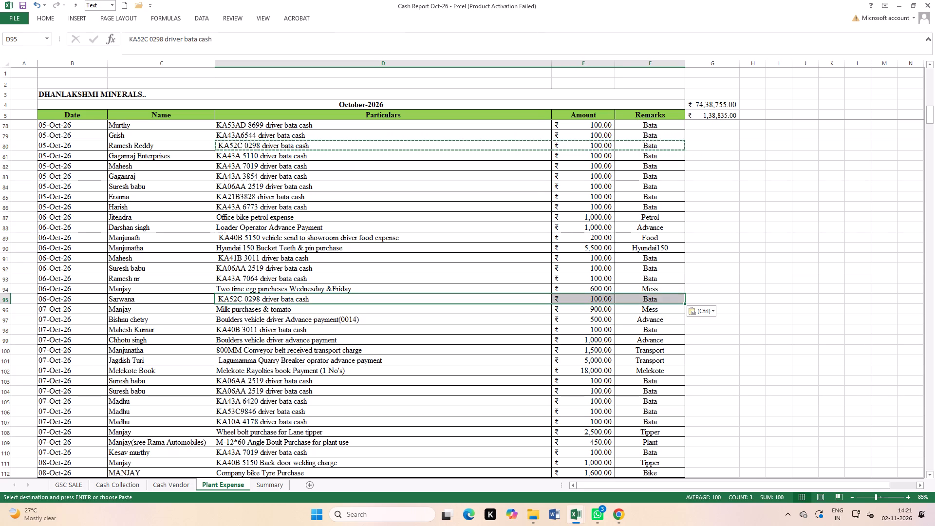
left_click(752, 334)
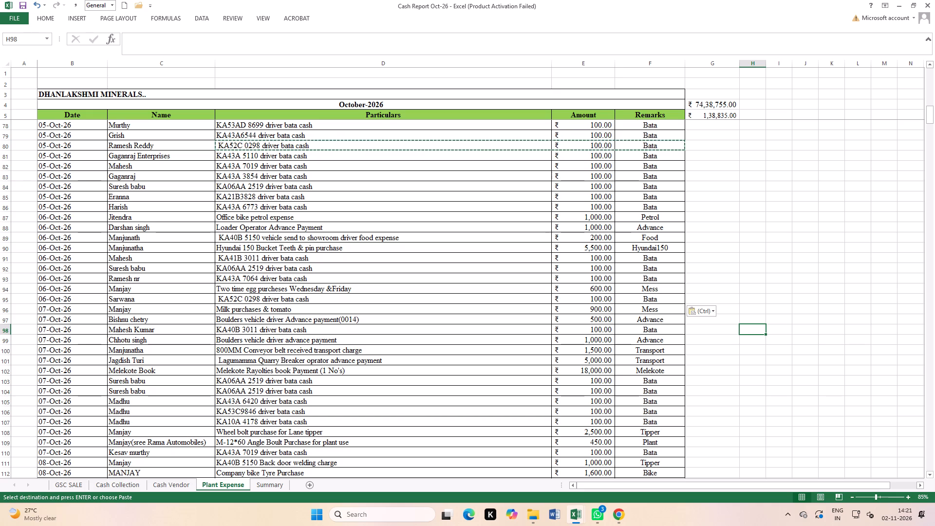
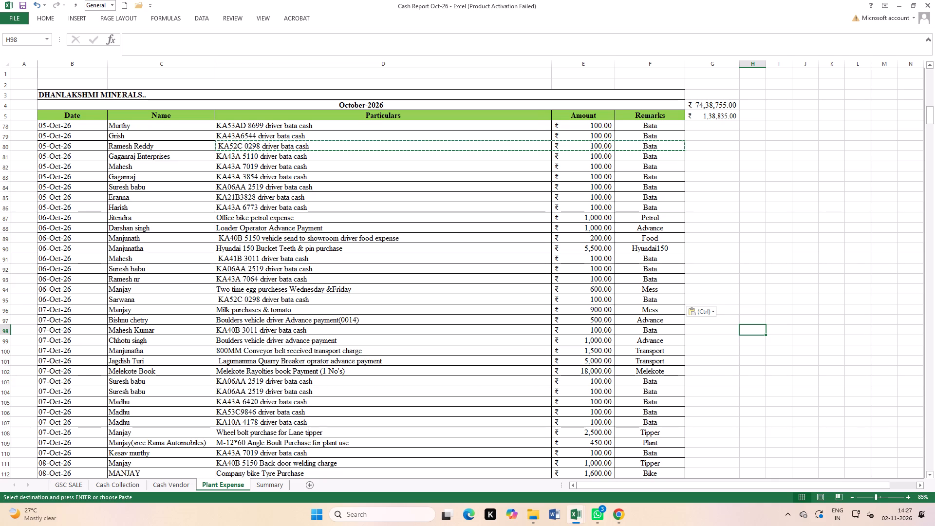
Insert four blank rows above the first 10-Oct-26 entry at row 132 of the Plant Expense sheet.
scroll(152, 366, "down", 3)
scroll(106, 421, "down", 3)
scroll(0, 432, "down", 2)
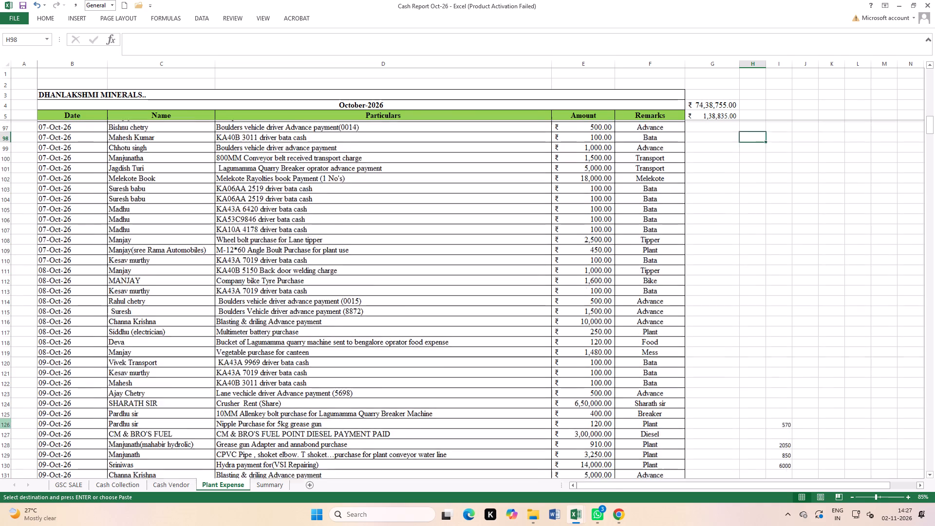
scroll(1, 432, "down", 1)
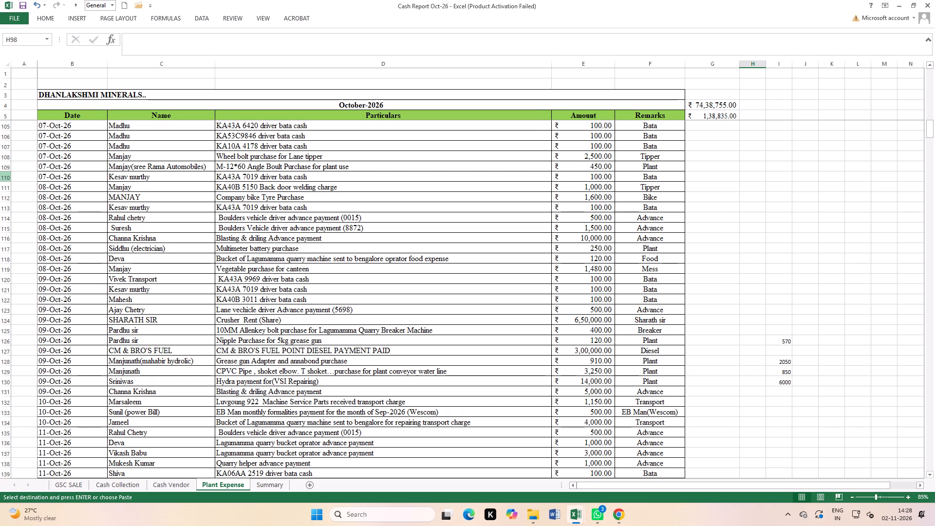
scroll(49, 402, "down", 2)
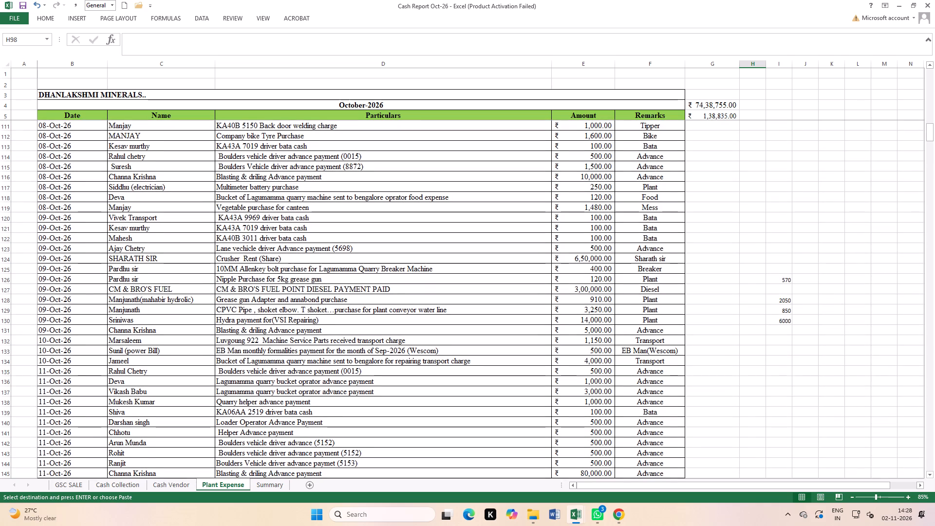
left_click(2, 342)
key("ctrl+plus")
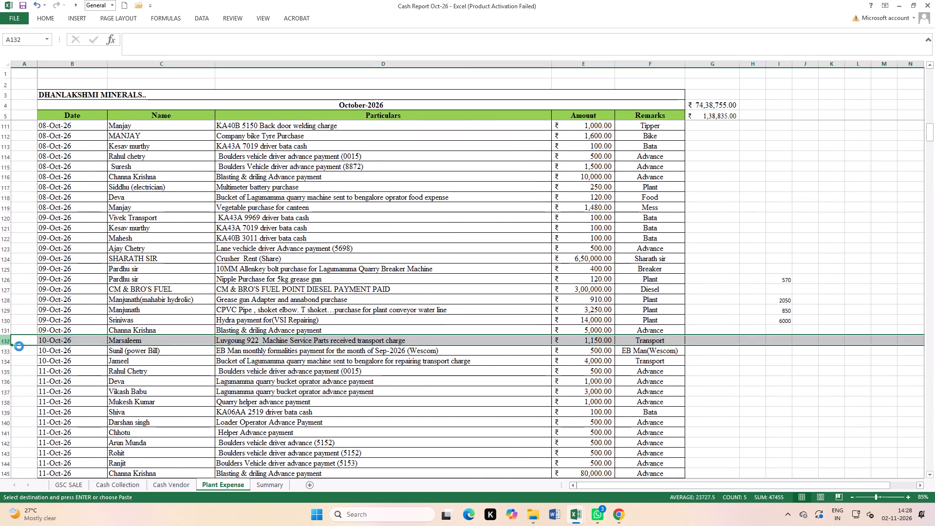
key("ctrl+plus")
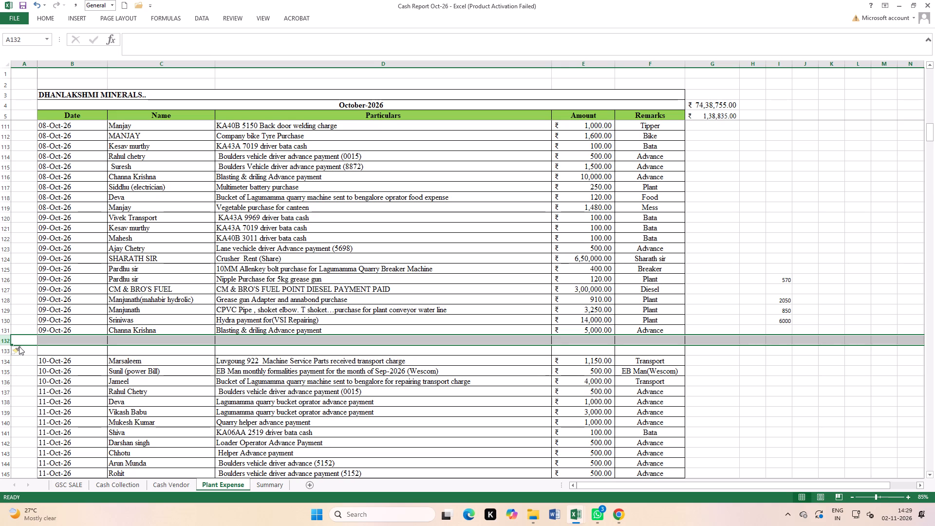
key("ctrl+plus")
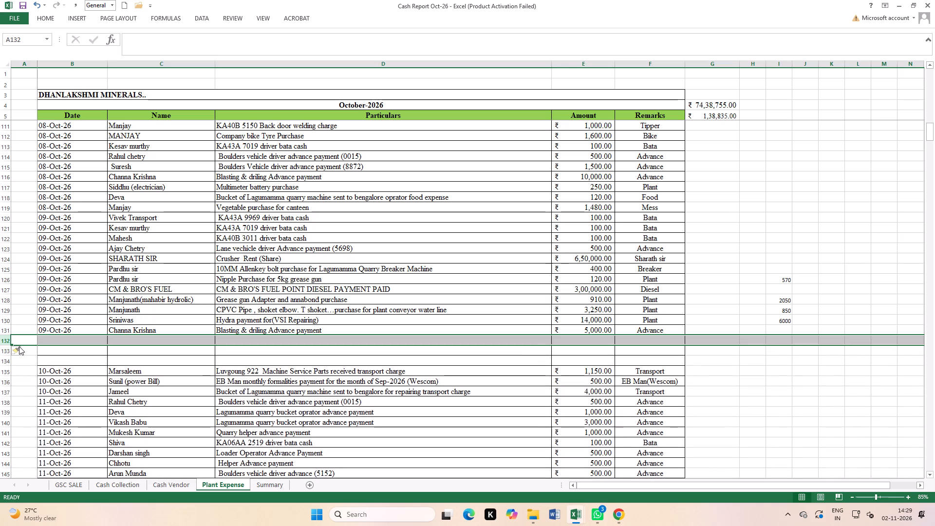
key("ctrl+plus")
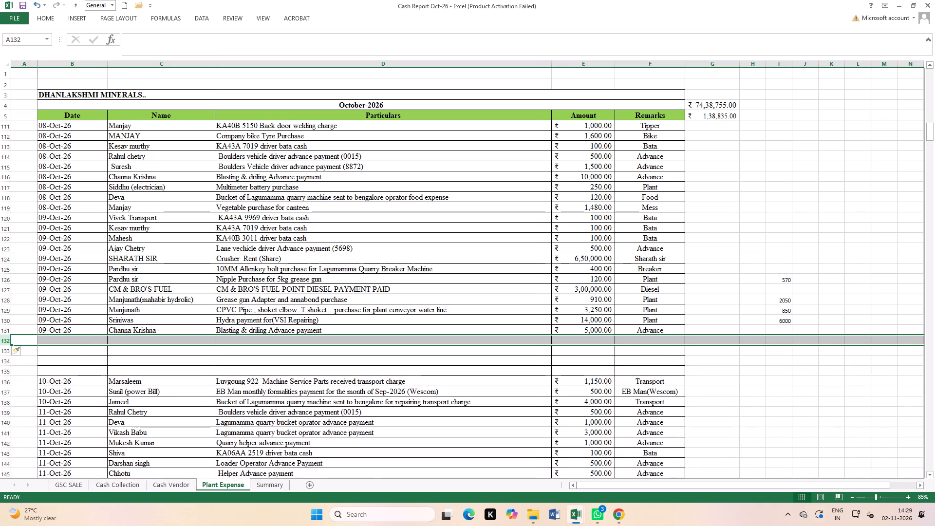
Fill the date 09-Oct-26 from B130:B131 down into the new cells B132:B135.
left_click(49, 320)
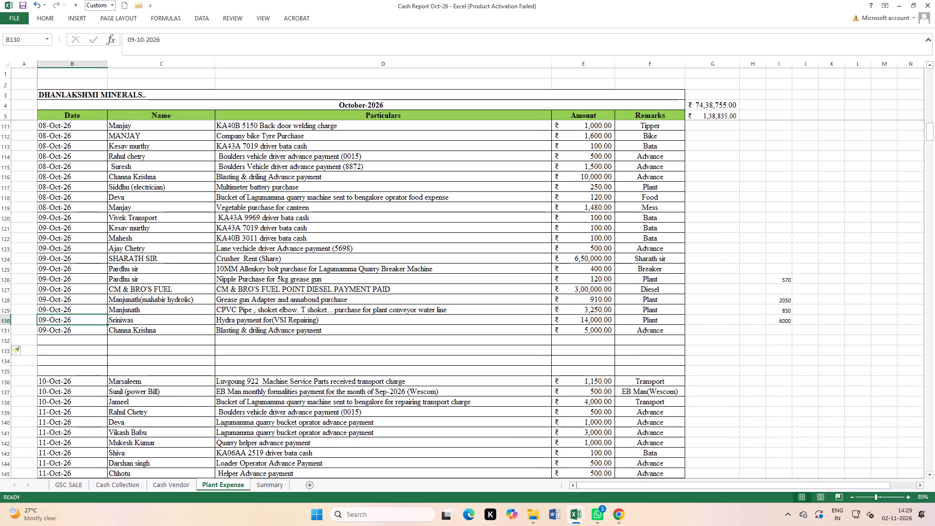
left_click(108, 323)
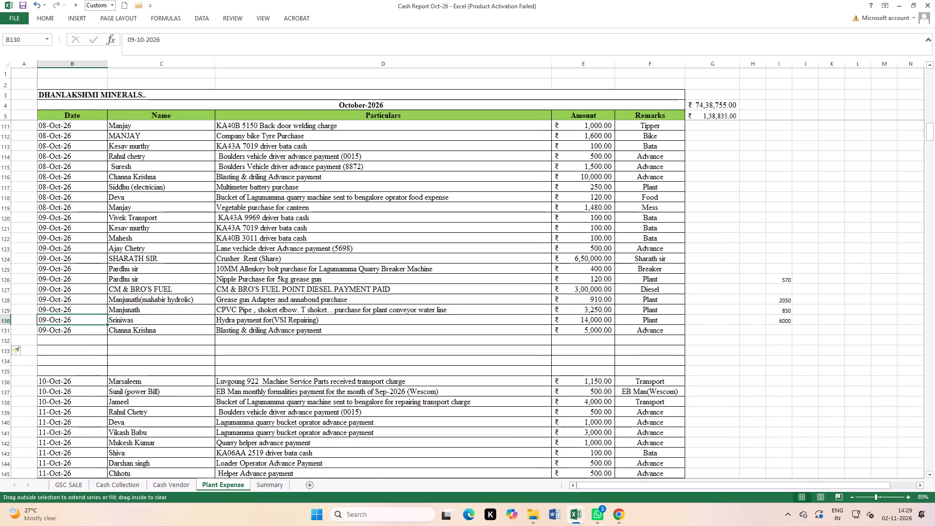
left_click_drag(56, 320, 56, 333)
left_click_drag(106, 334, 106, 341)
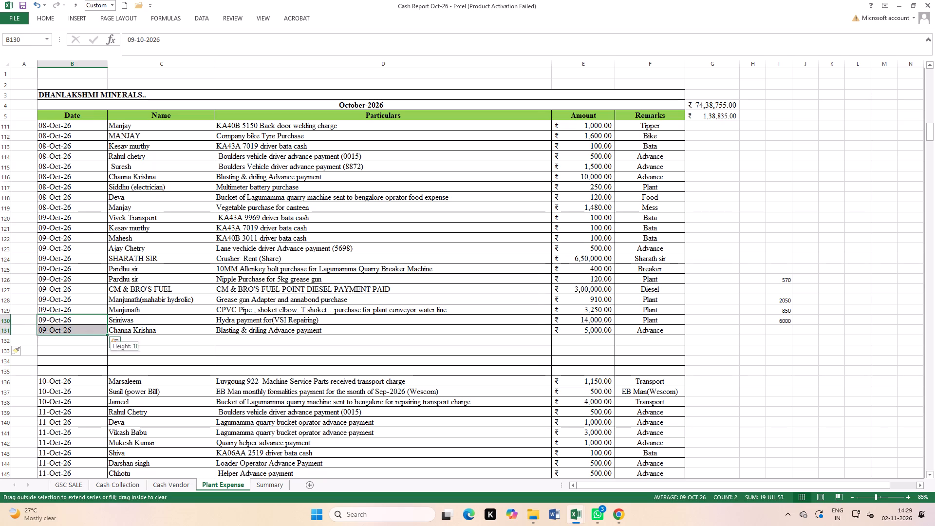
left_click_drag(106, 341, 106, 372)
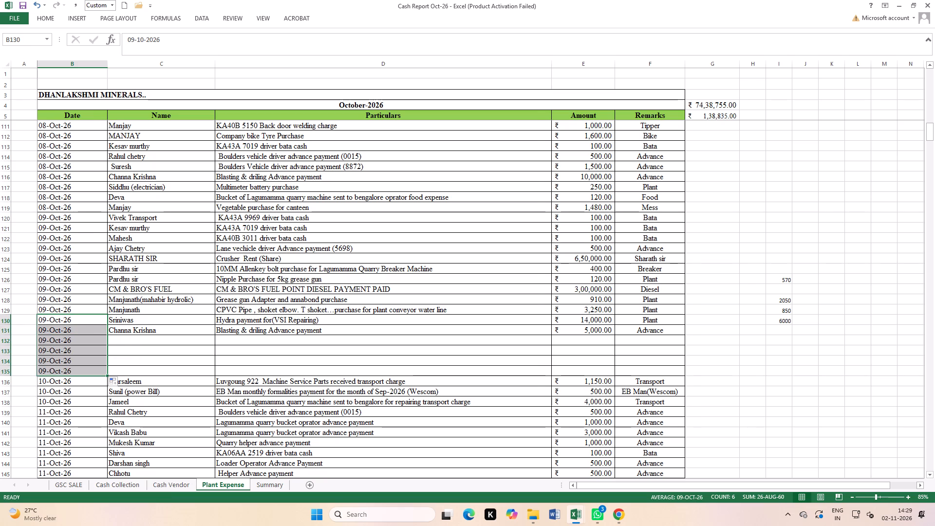
Enter in C132 the same driver name that appears in C121 for the first new 09-Oct-26 entry.
left_click(123, 343)
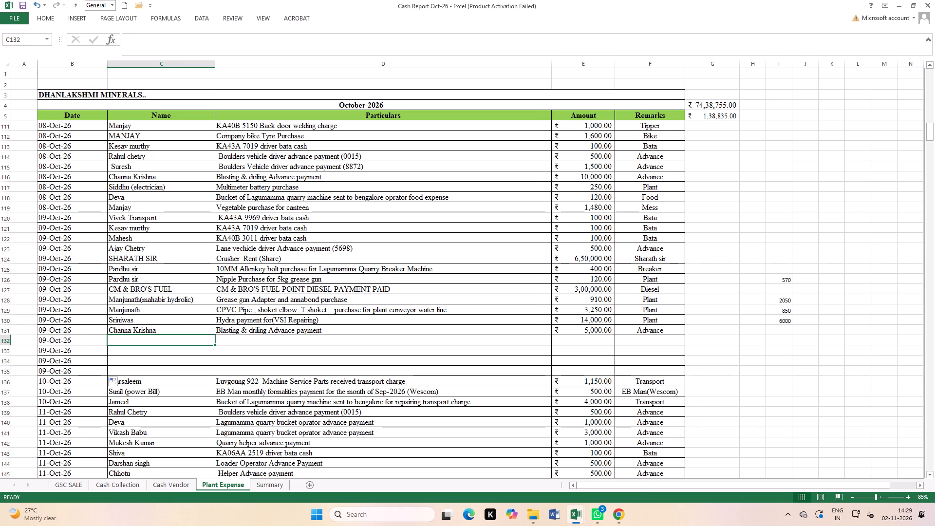
type("ke")
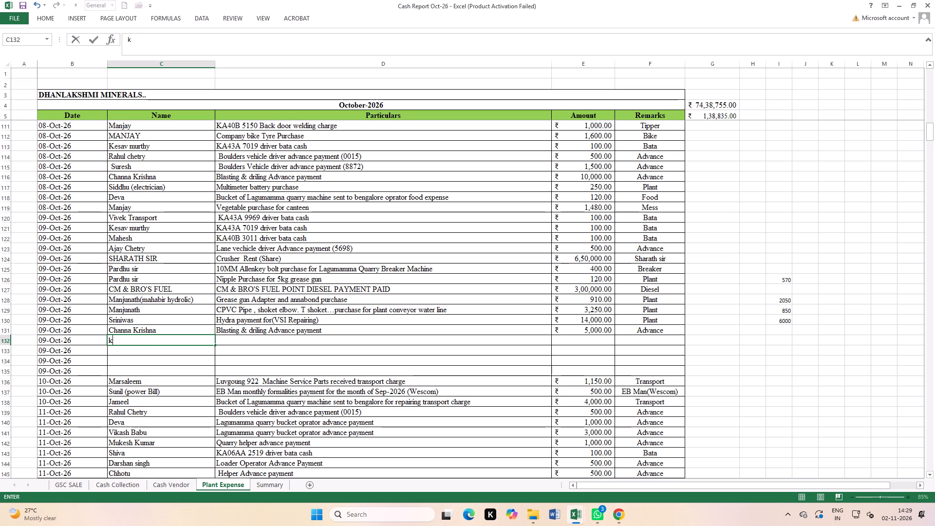
left_click(228, 340)
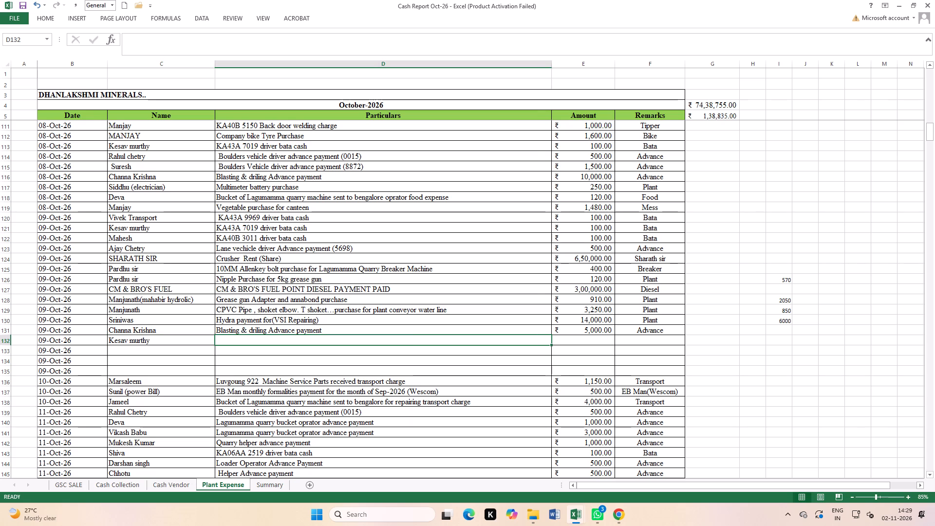
left_click(244, 239)
key("ctrl+c")
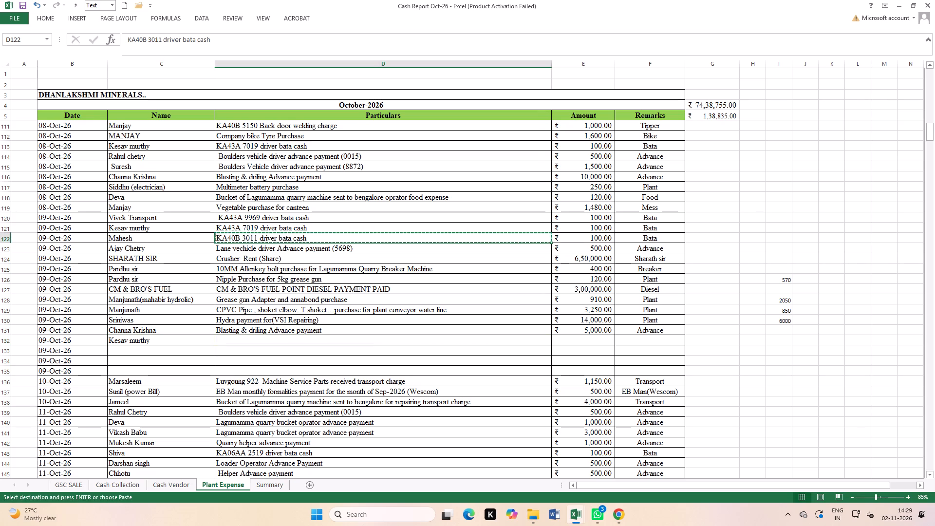
left_click(720, 349)
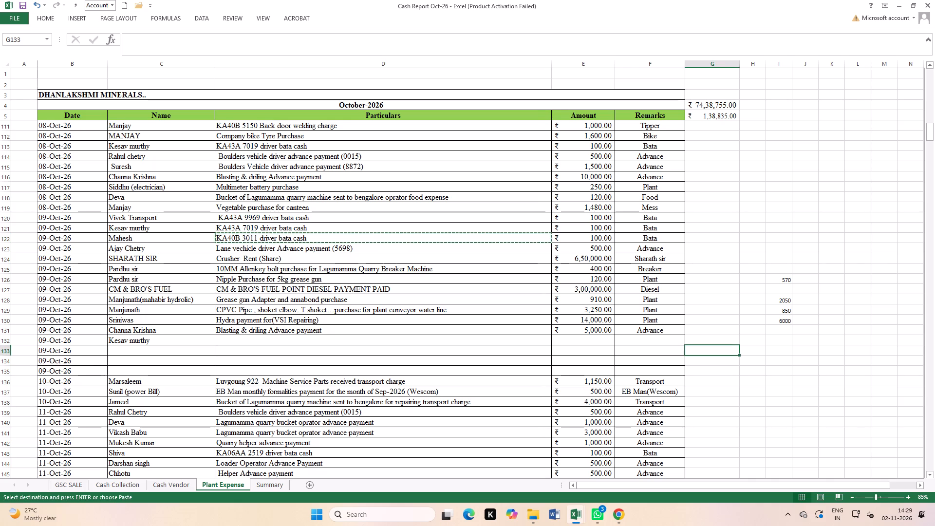
left_click_drag(310, 238, 513, 237)
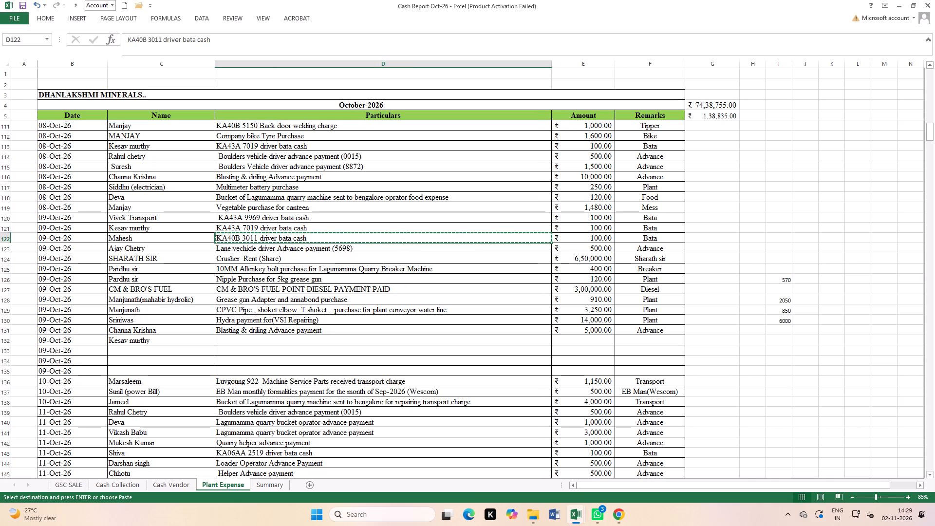
left_click_drag(513, 237, 635, 243)
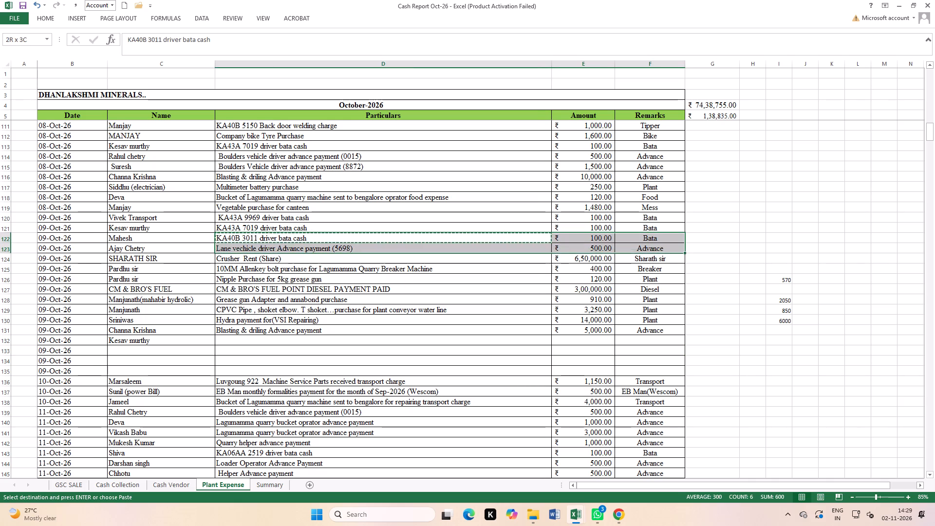
left_click_drag(635, 243, 635, 240)
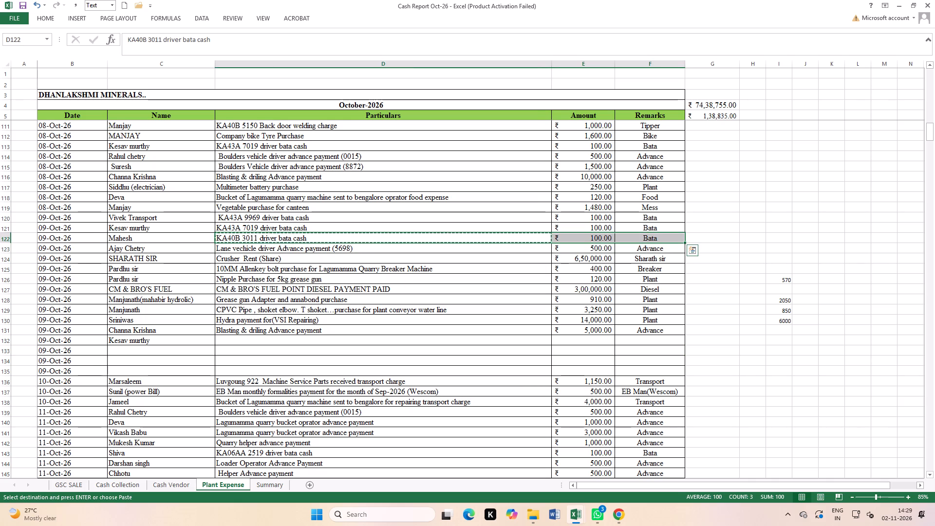
key("ctrl+c")
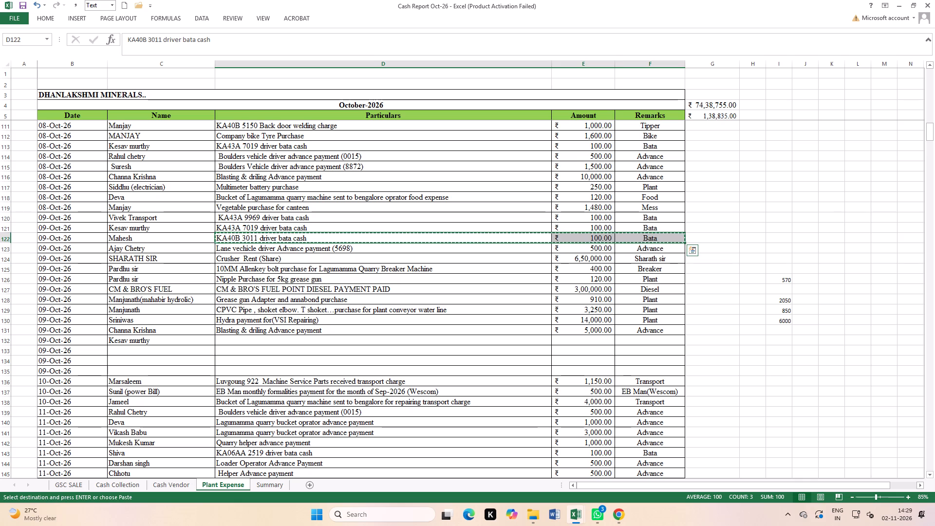
left_click(118, 350)
left_click(235, 338)
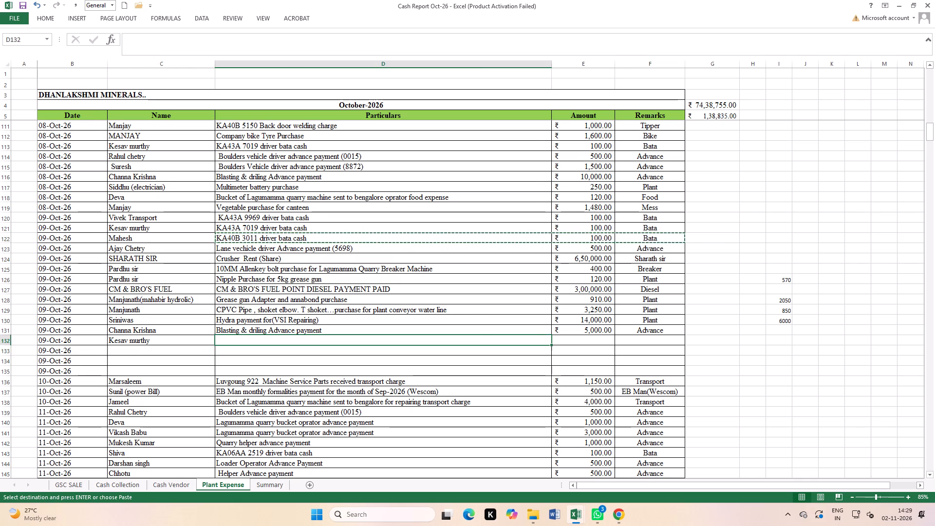
key("ctrl+v")
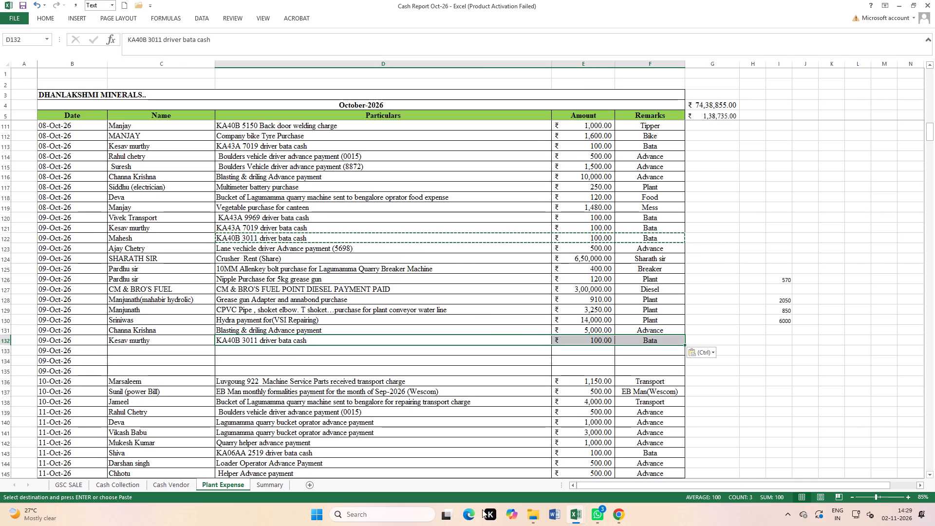
left_click(811, 393)
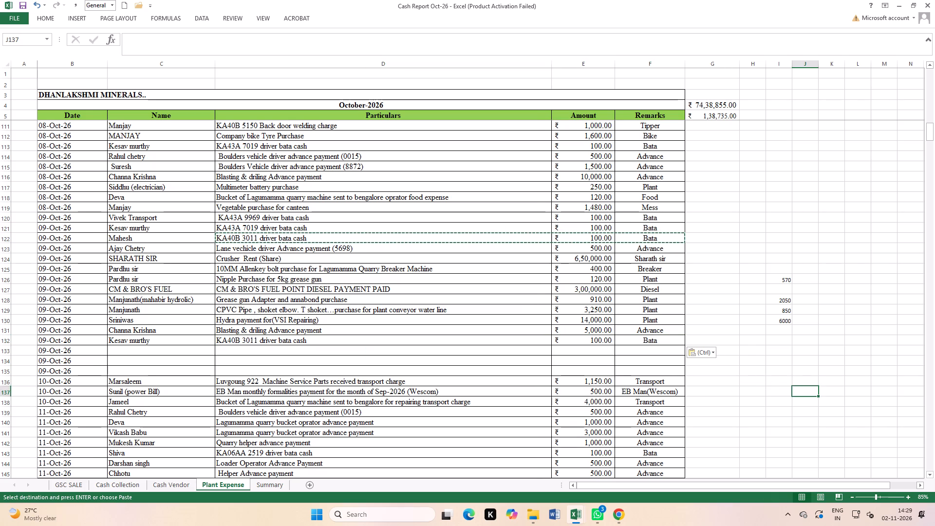
Enter the name Grish in C133 for the second new 09-Oct-26 entry.
left_click(126, 353)
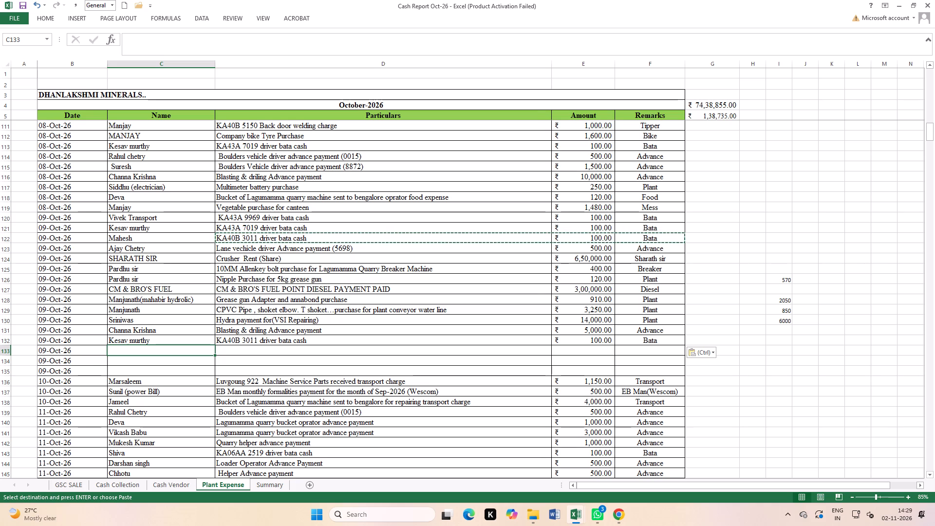
key("shift+g")
key("r")
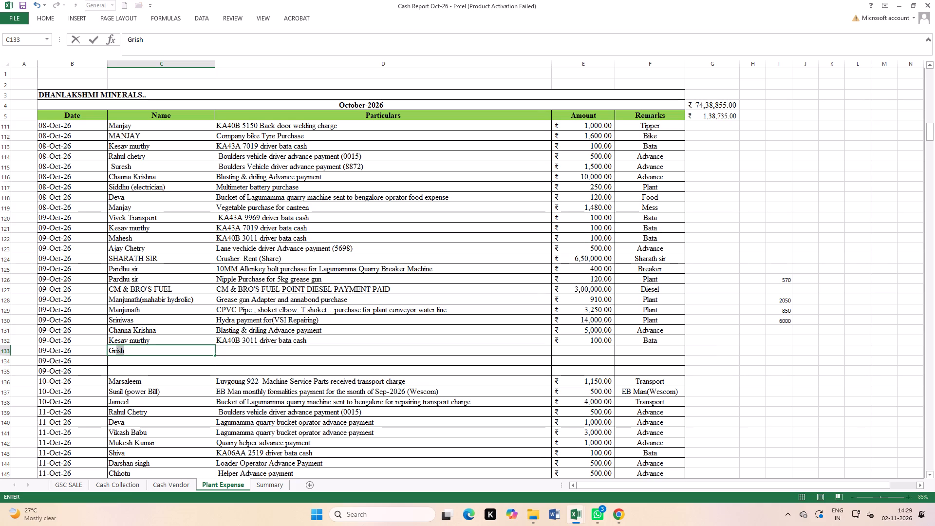
left_click(237, 352)
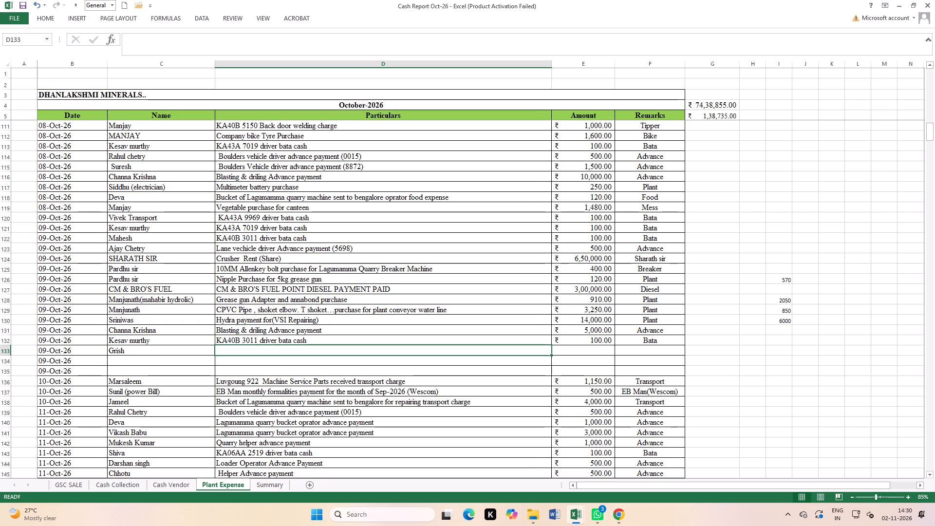
left_click(255, 228)
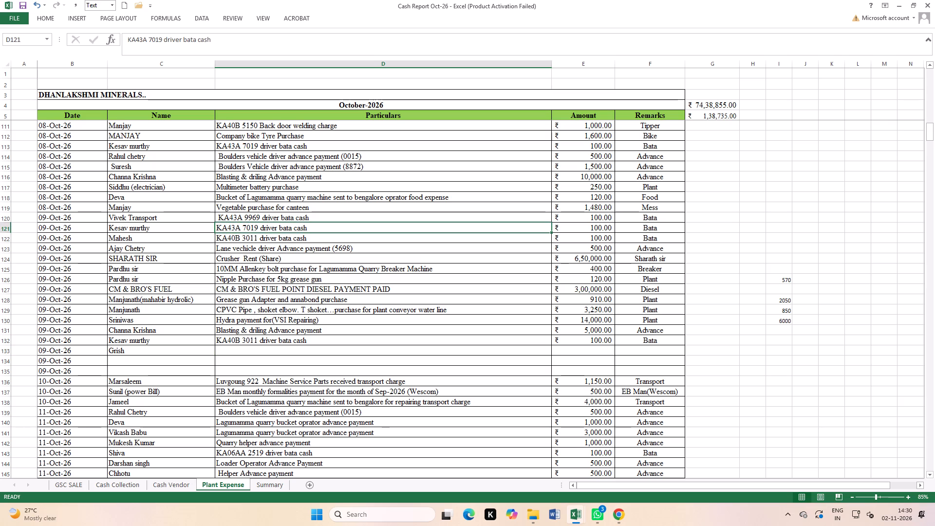
left_click_drag(399, 228, 647, 221)
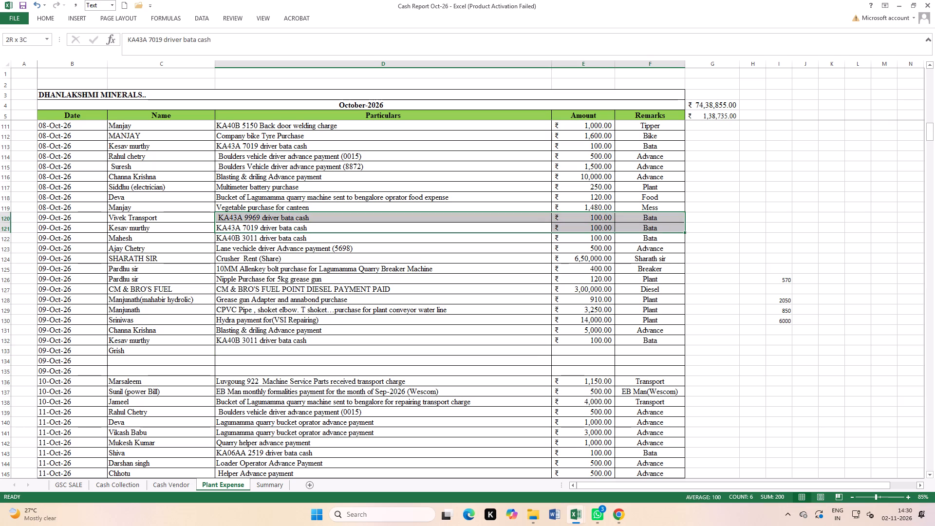
left_click_drag(647, 221, 648, 229)
key("ctrl+c")
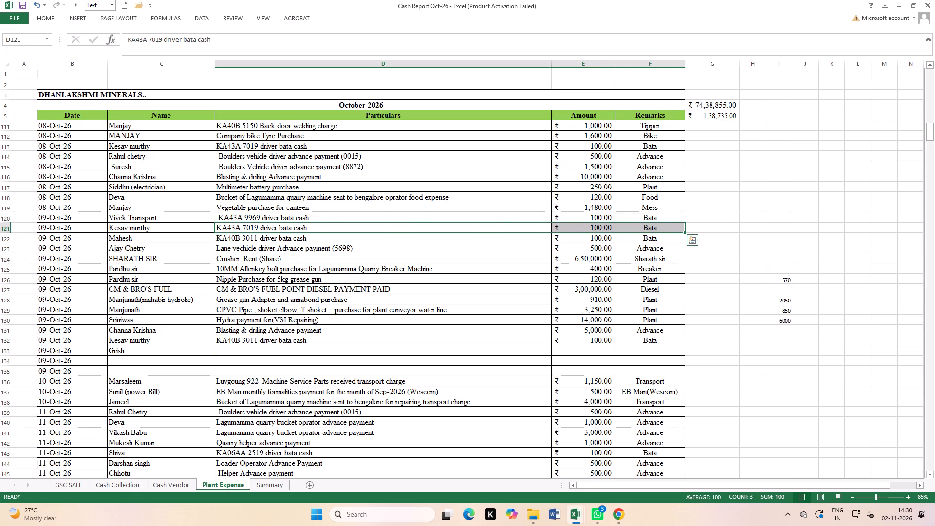
left_click(233, 352)
key("ctrl+v")
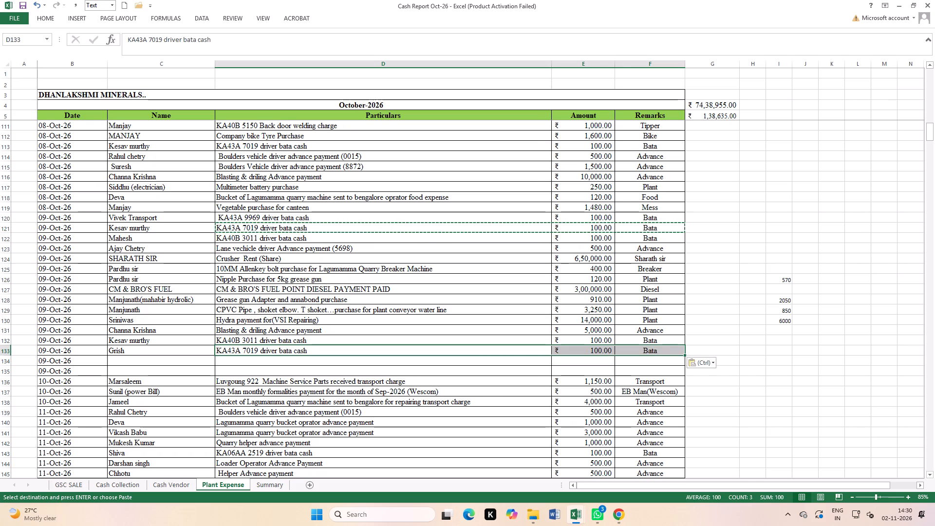
left_click(811, 394)
left_click(248, 352)
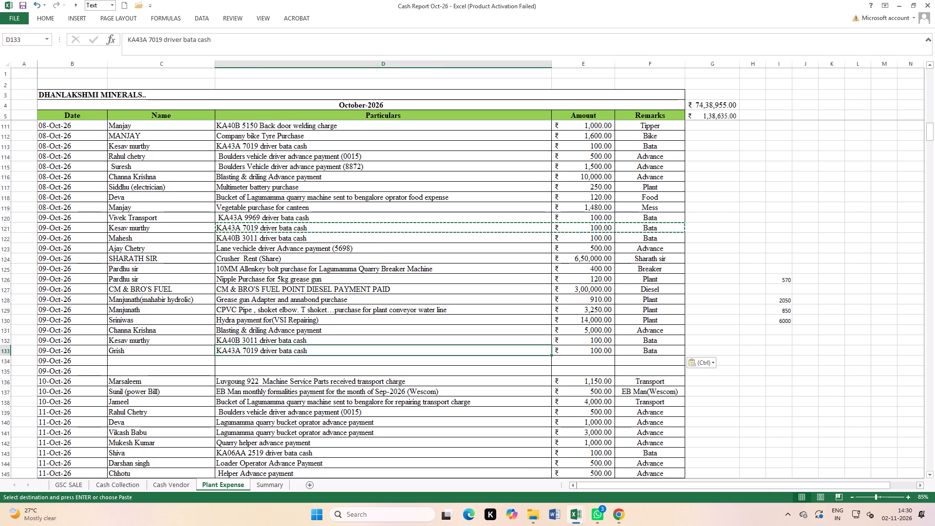
left_click(162, 39)
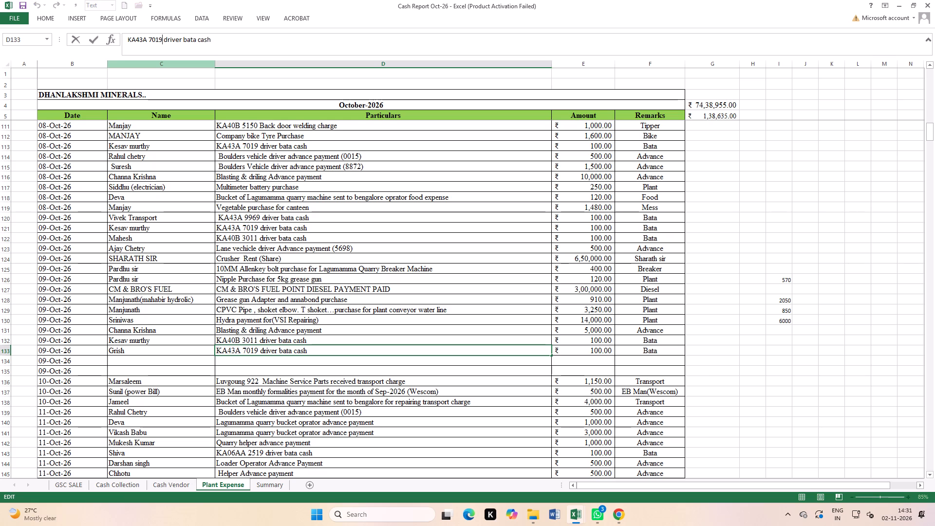
key("BackSpace")
key("BackSpace")
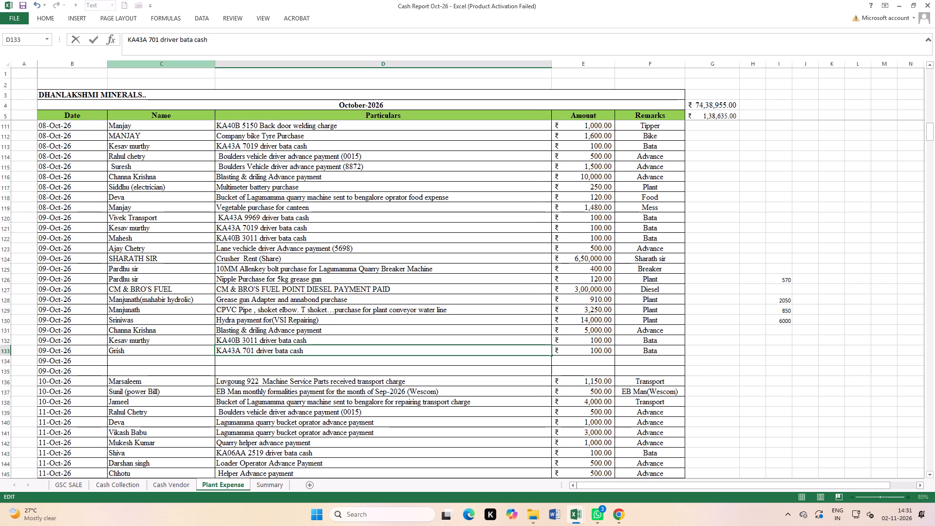
key("BackSpace")
key("BackSpace")
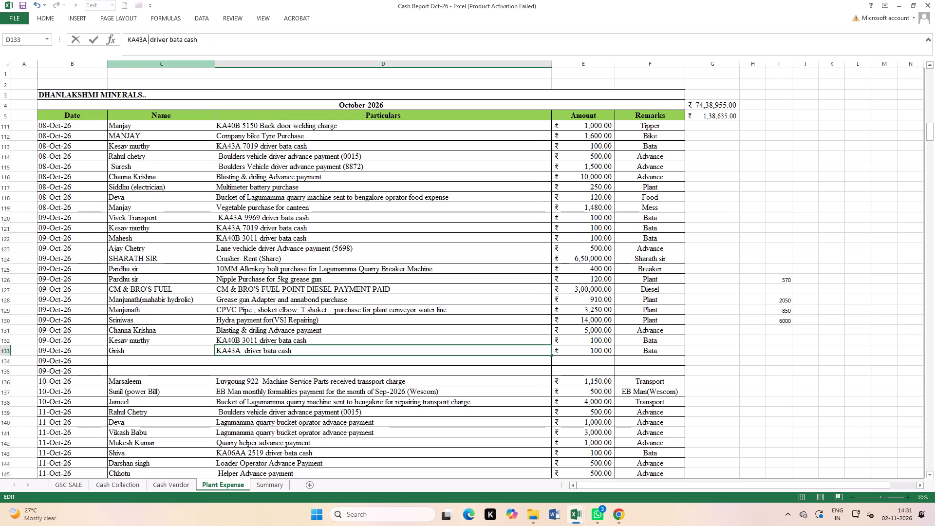
type("6544")
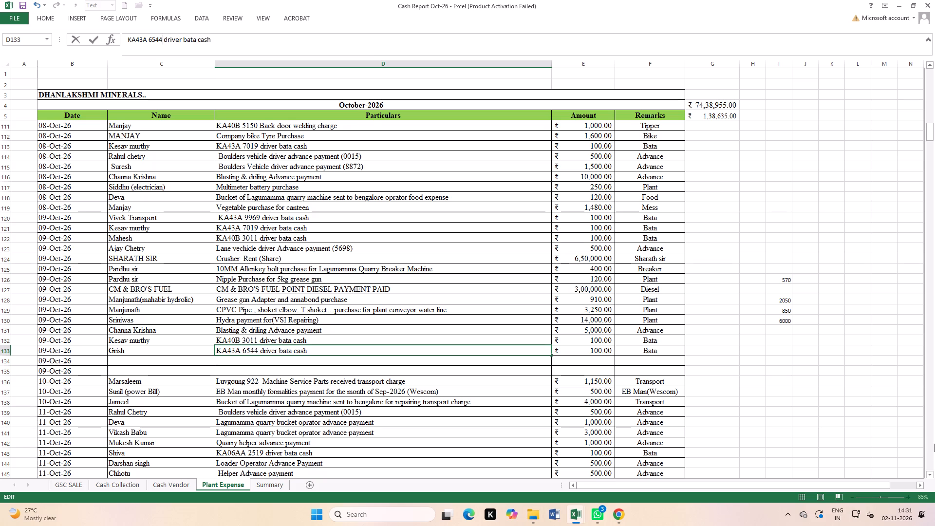
left_click(789, 393)
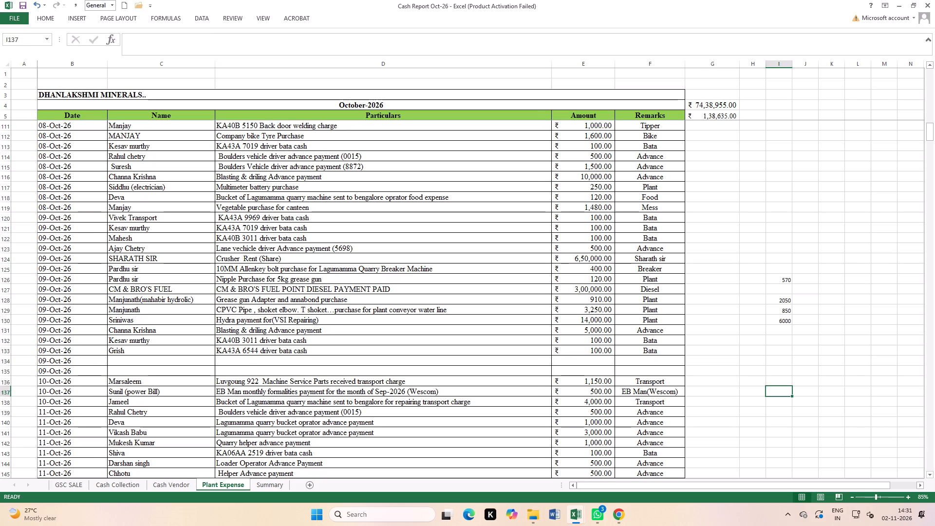
Enter the name Babu in C134 for the third new 09-Oct-26 entry.
left_click(123, 362)
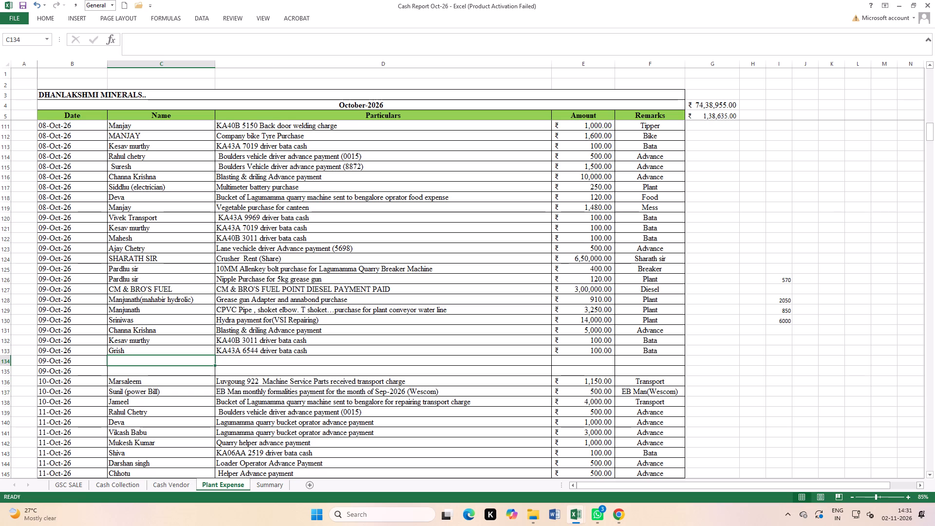
left_click(124, 362)
key("shift+b")
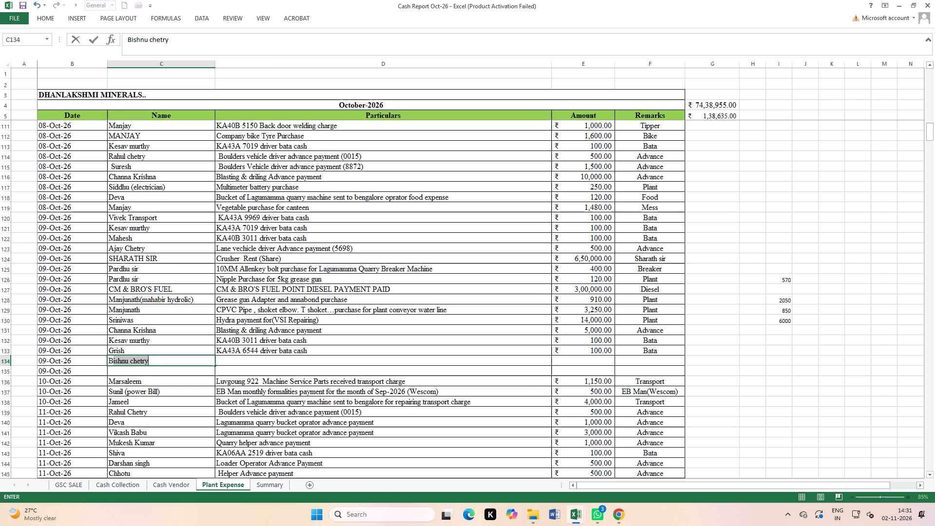
key("a")
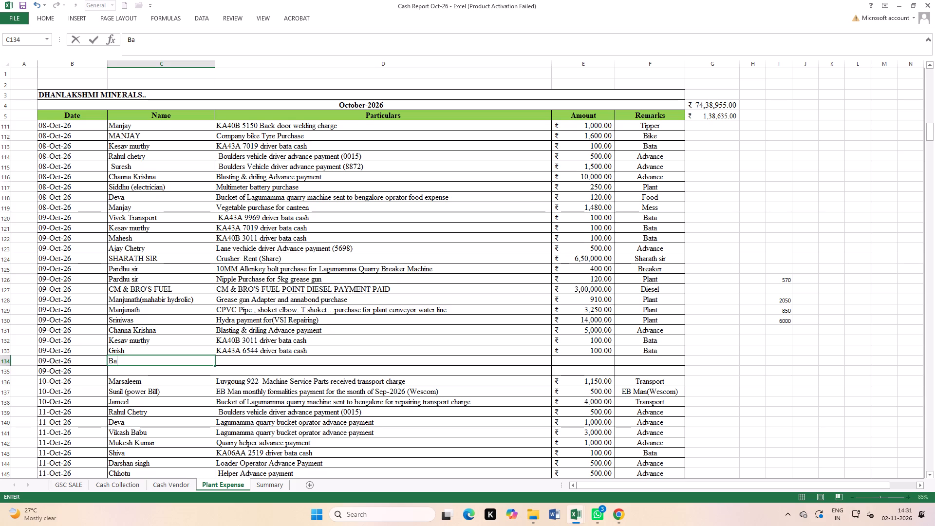
type("bu")
left_click(245, 361)
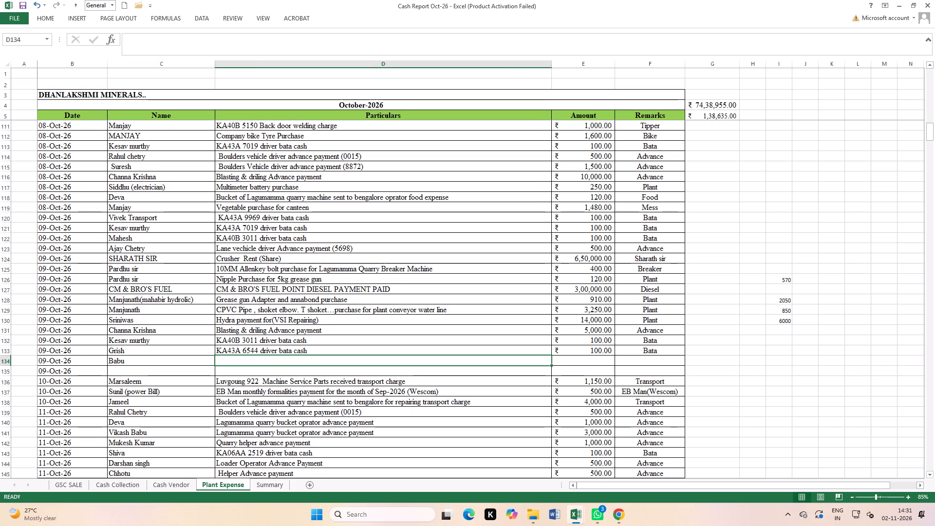
left_click_drag(266, 348, 496, 349)
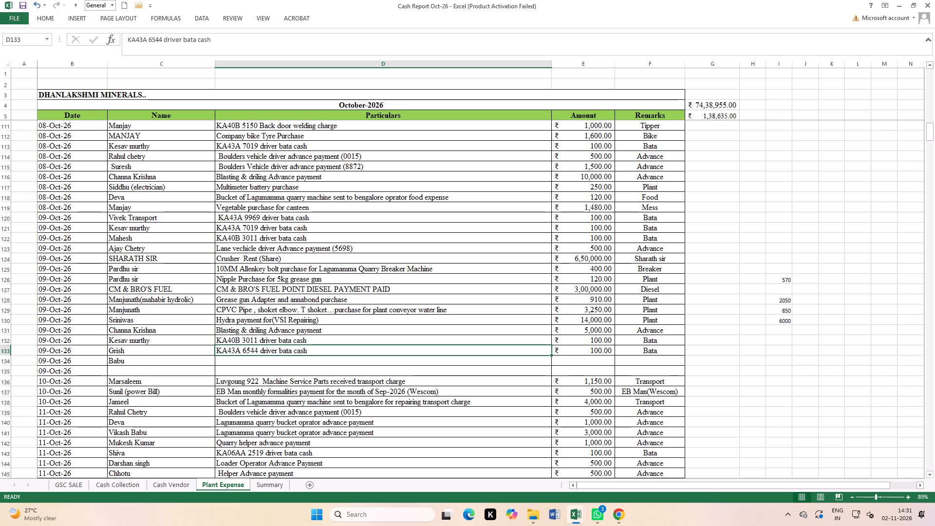
left_click_drag(496, 349, 617, 346)
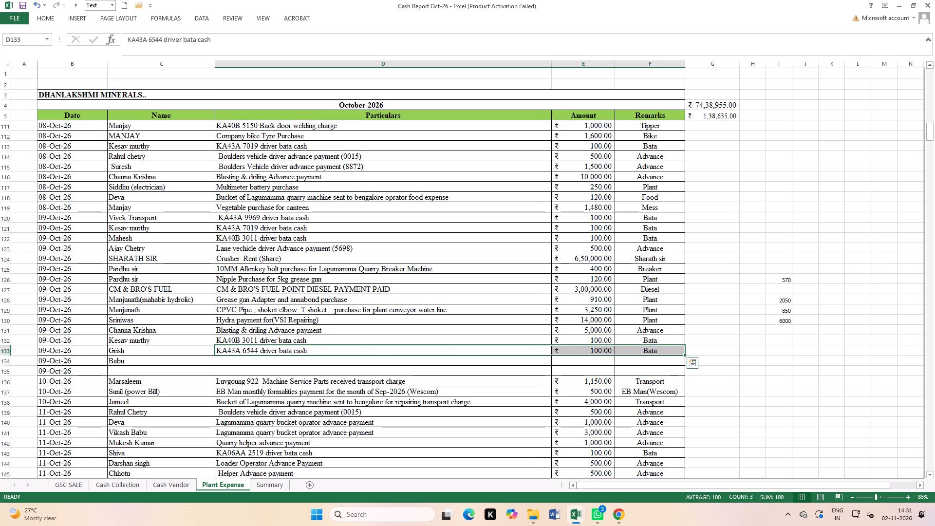
key("ctrl+c")
key("Down")
key("ctrl+v")
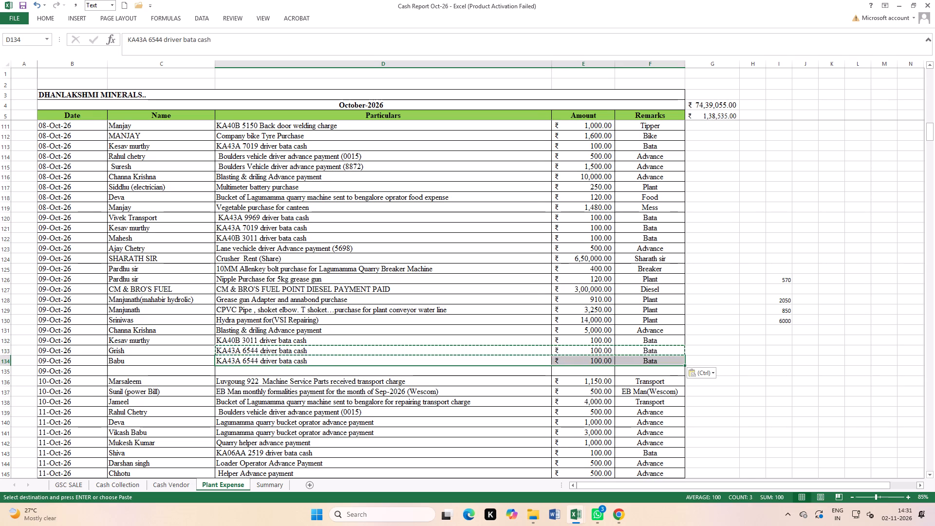
left_click(529, 385)
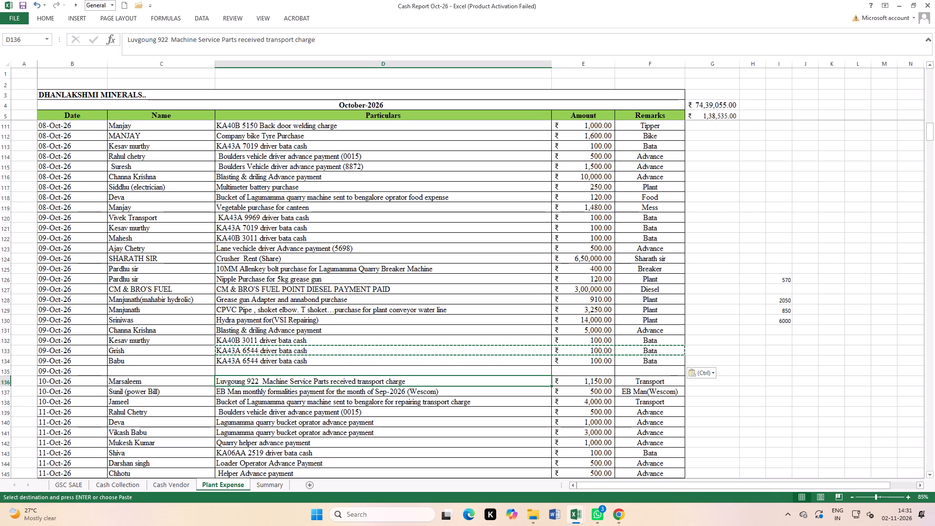
double_click(748, 424)
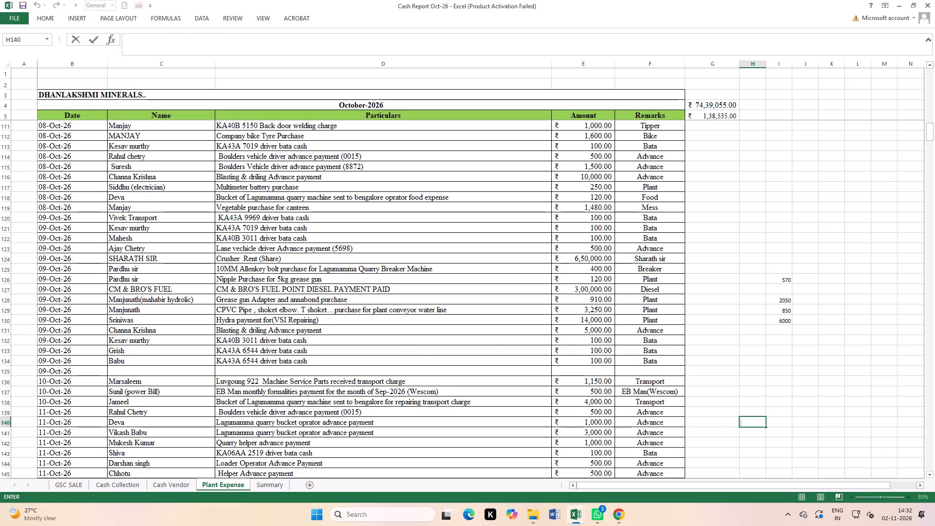
left_click(263, 362)
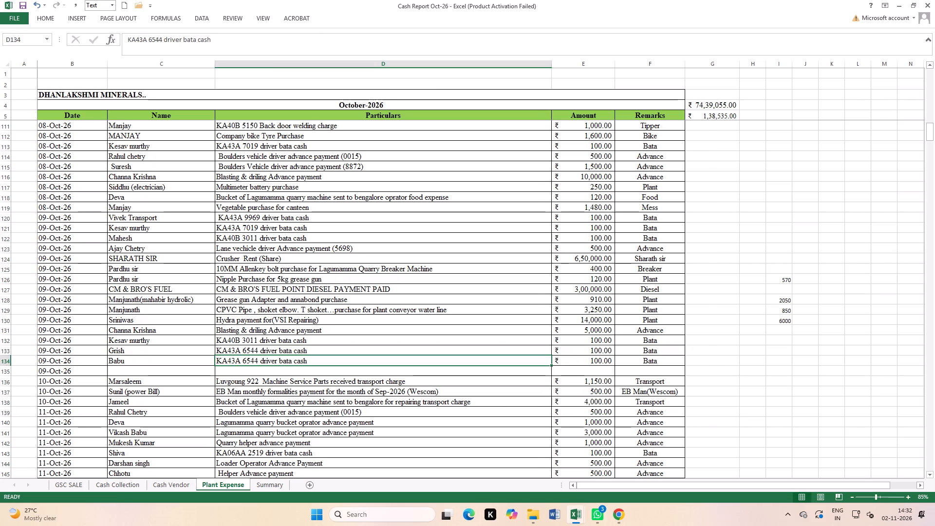
left_click(163, 38)
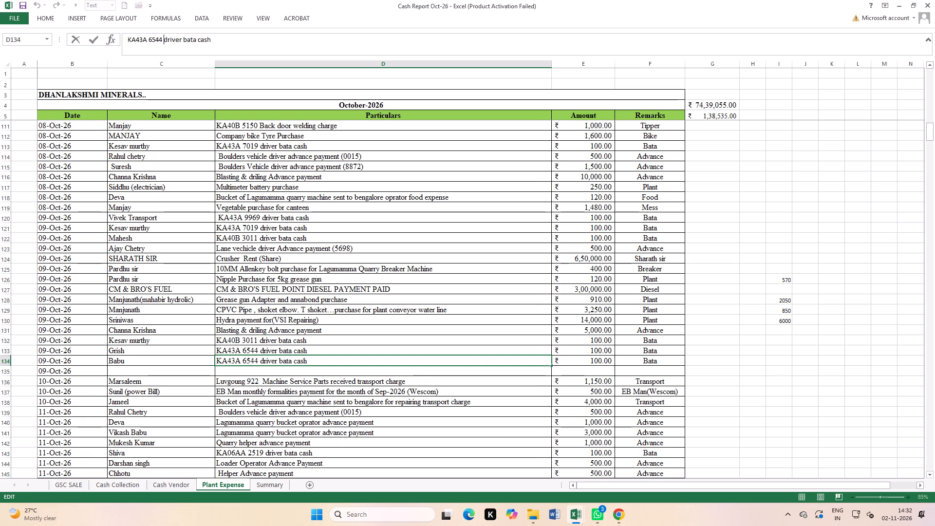
key("BackSpace")
key("BackSpace")
key("BackSpace")
key("BackSpace")
key("BackSpace")
key("BackSpace")
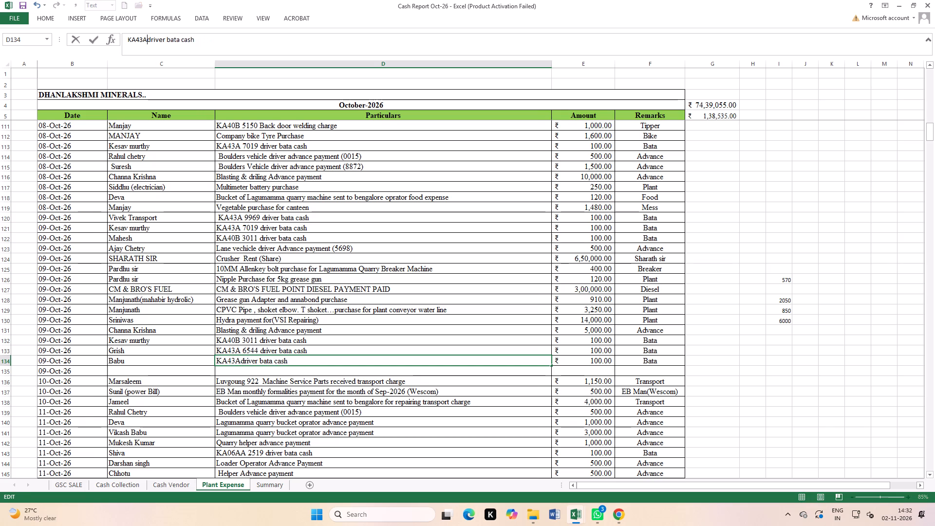
key("BackSpace")
key("BackSpace")
key("BackSpace")
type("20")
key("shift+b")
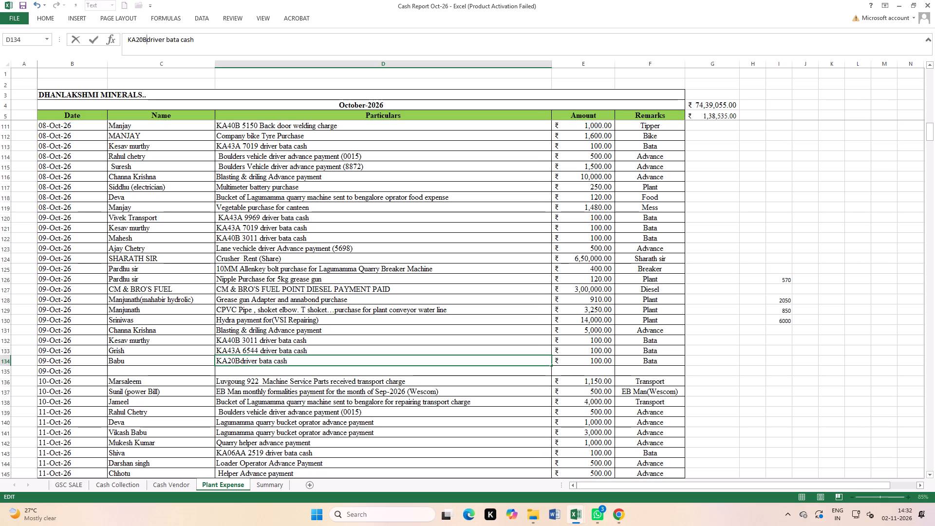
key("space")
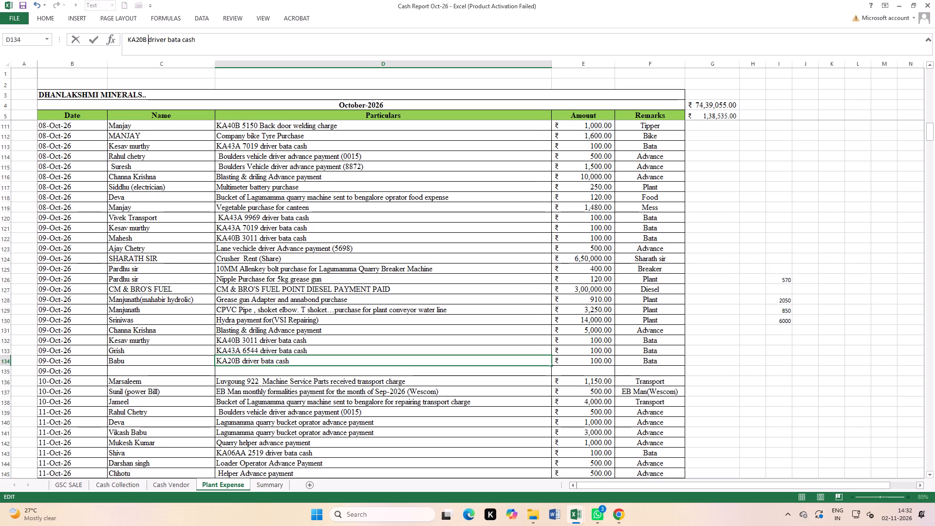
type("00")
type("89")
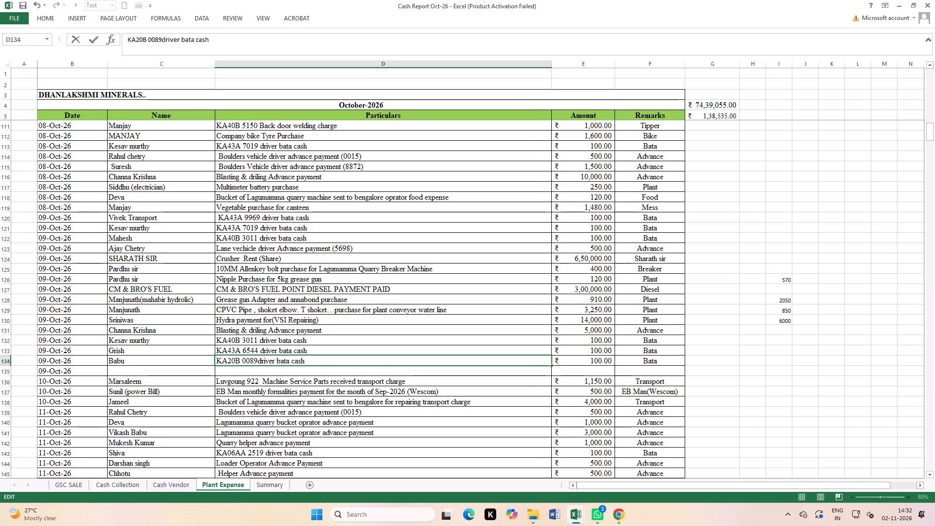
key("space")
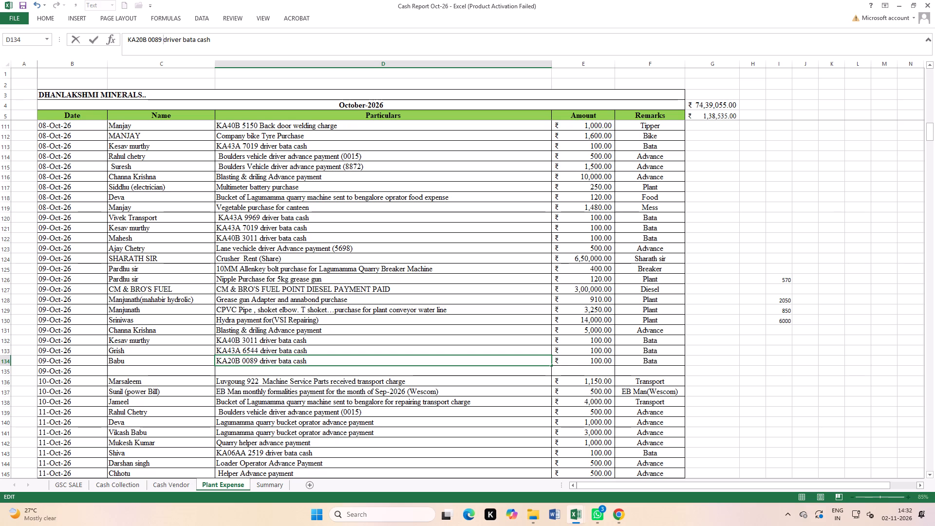
left_click(807, 381)
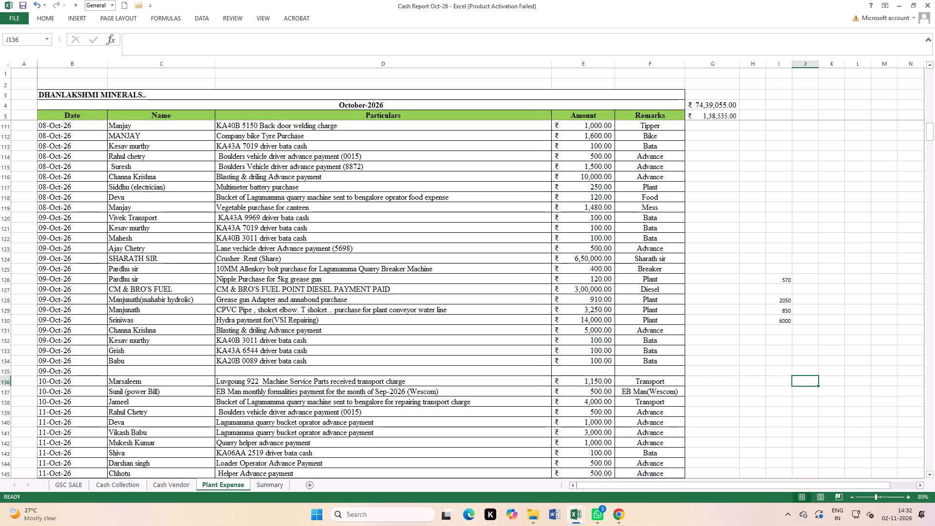
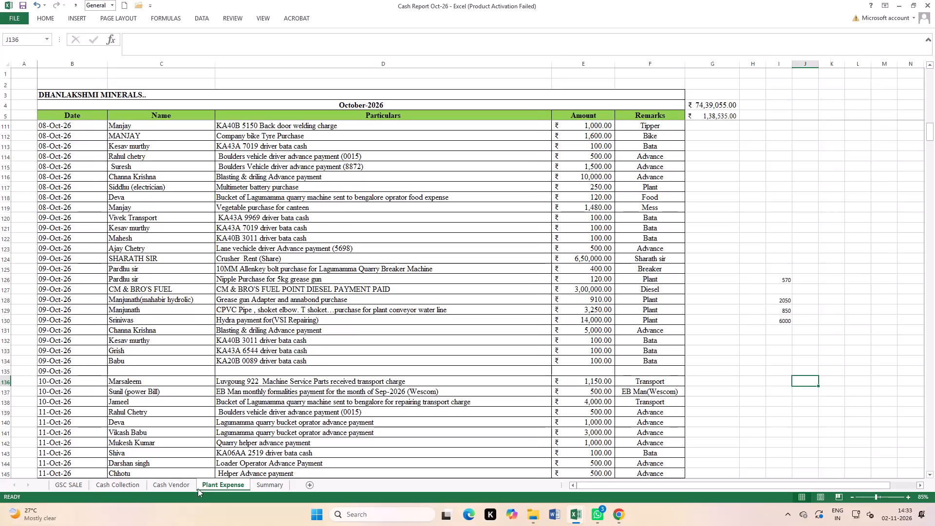
Turn on filtering for the header row 4 of the GSC SALE sheet.
left_click(70, 488)
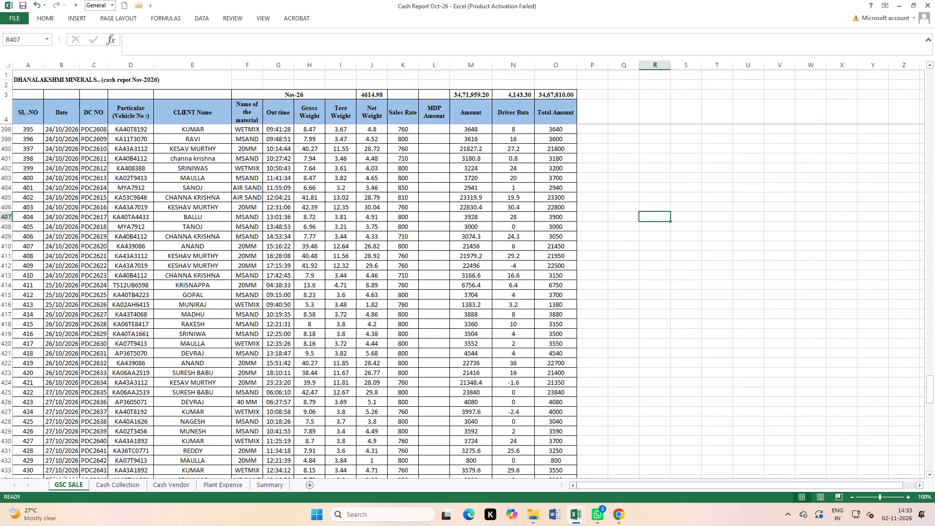
scroll(102, 396, "up", 19)
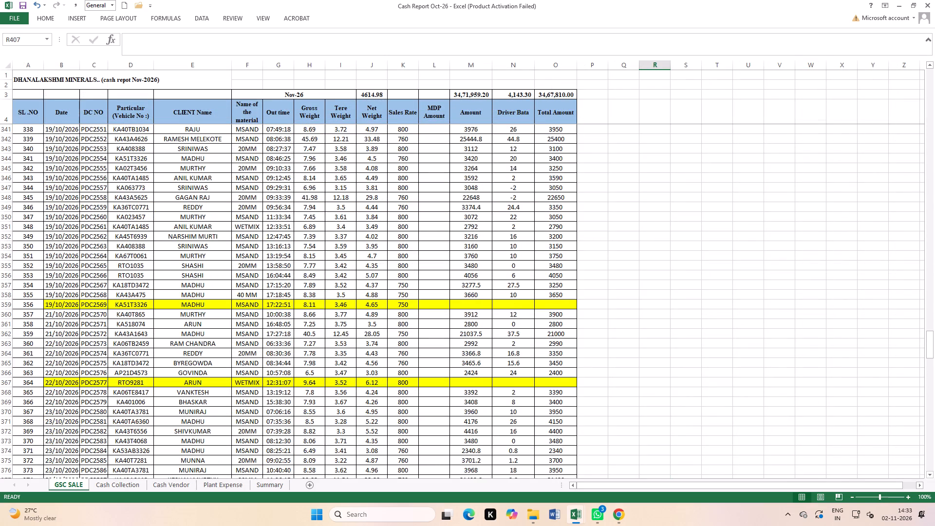
scroll(151, 372, "up", 4)
scroll(151, 374, "up", 18)
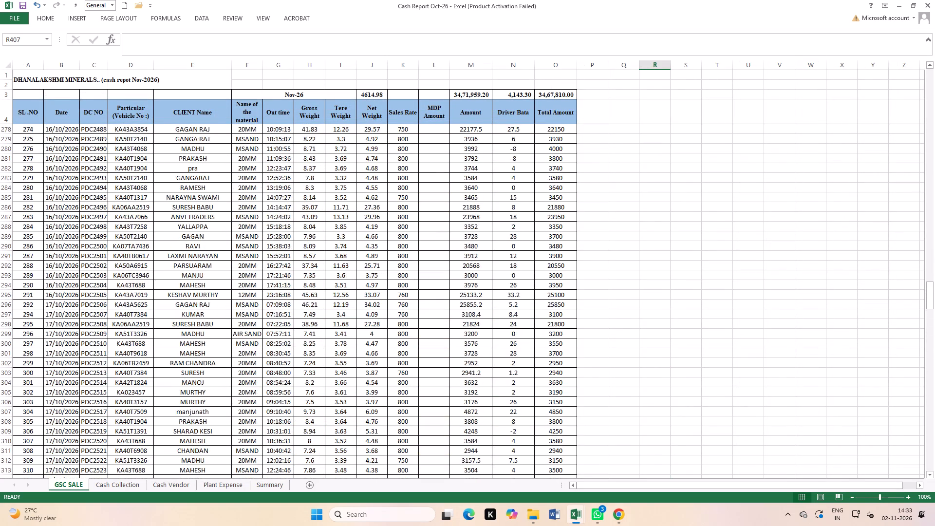
scroll(203, 383, "up", 13)
scroll(130, 374, "up", 4)
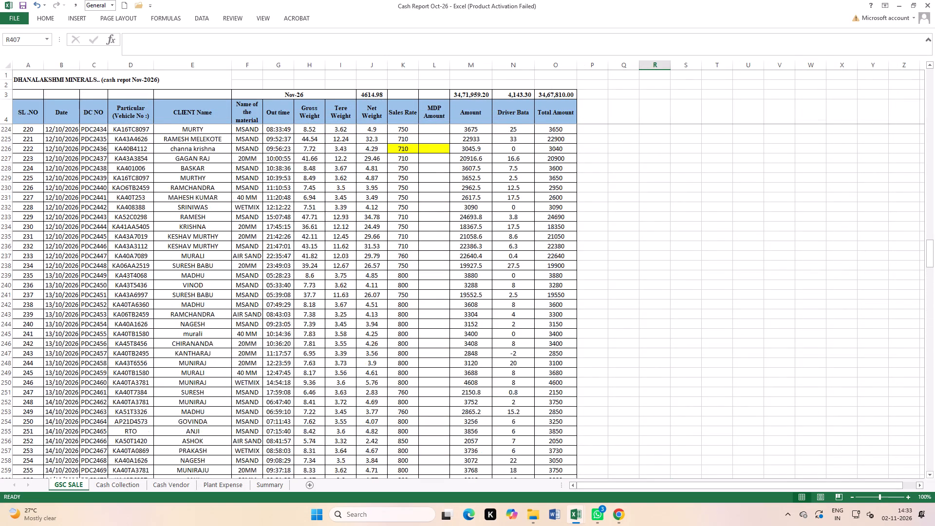
scroll(153, 353, "up", 8)
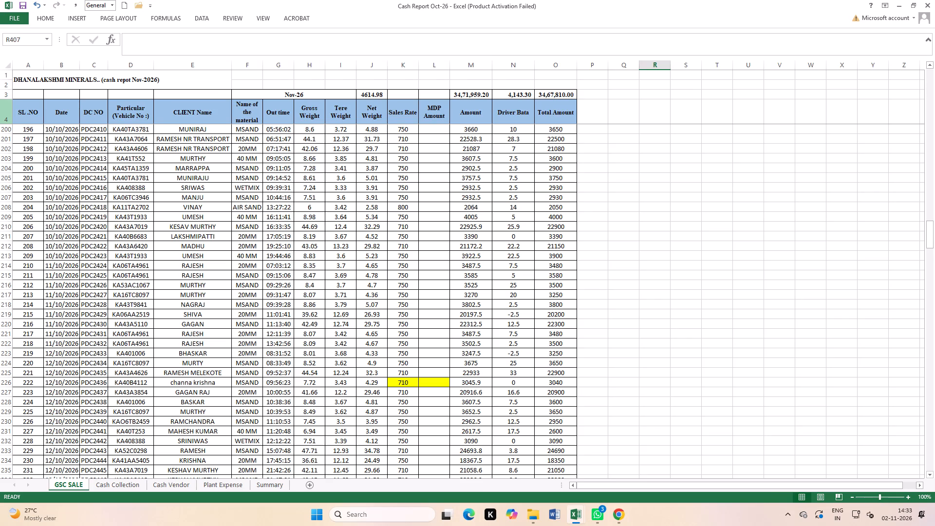
left_click(7, 115)
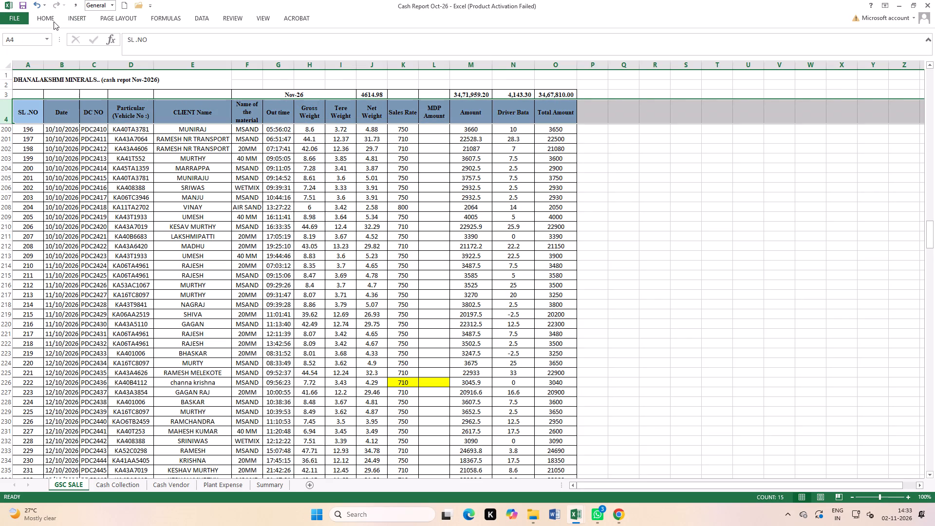
left_click(51, 19)
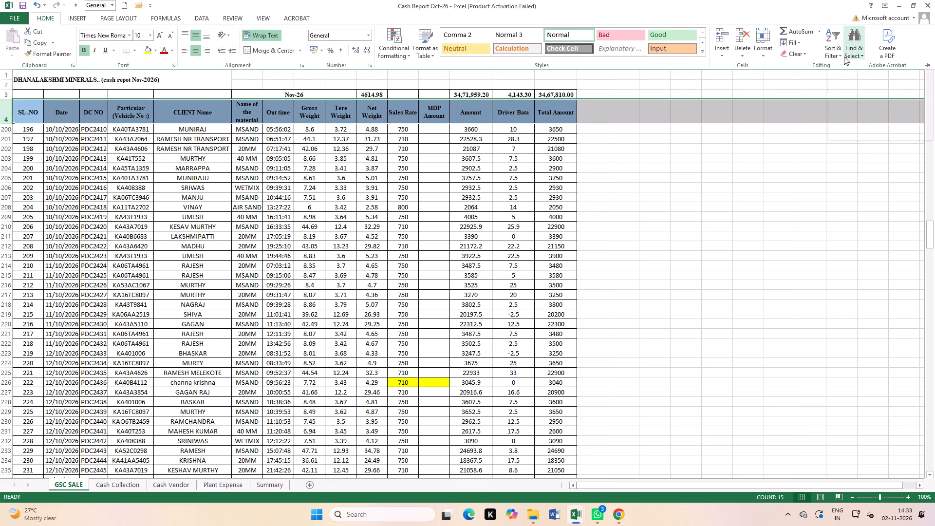
left_click(841, 53)
left_click(844, 100)
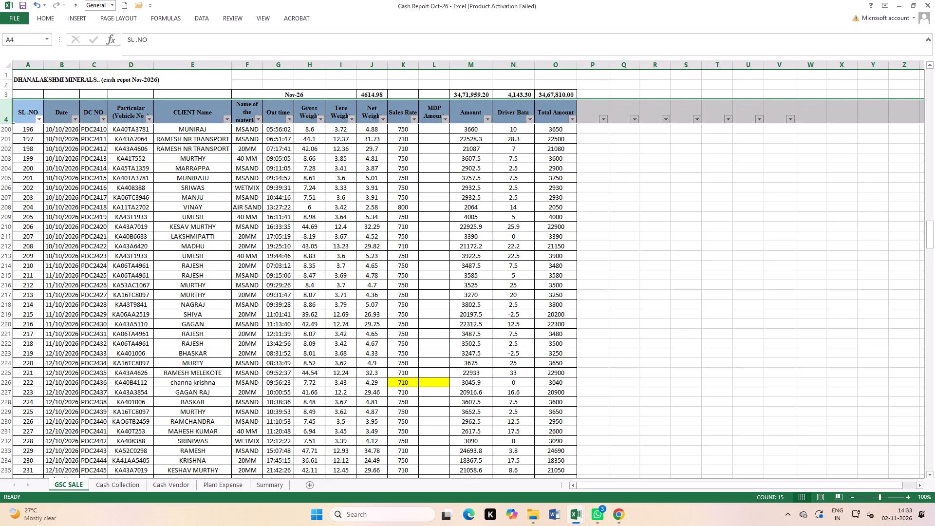
left_click(151, 119)
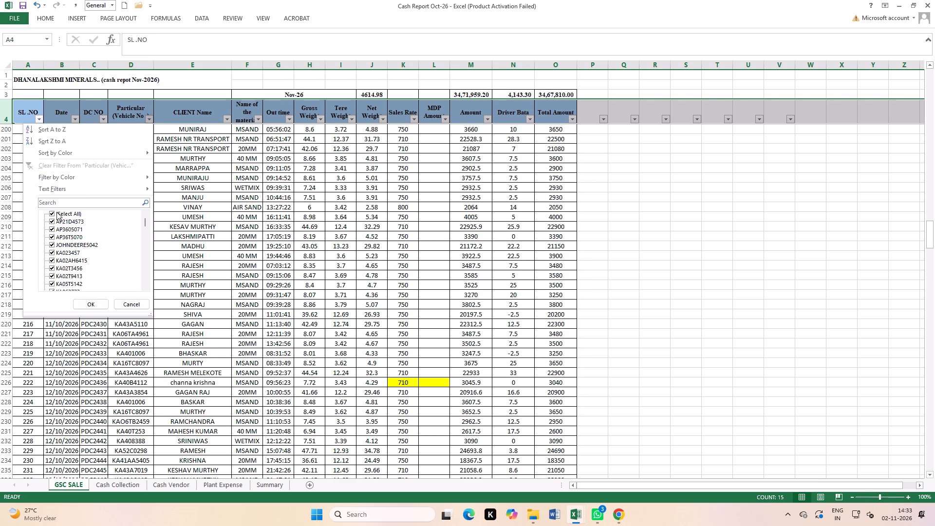
left_click(53, 214)
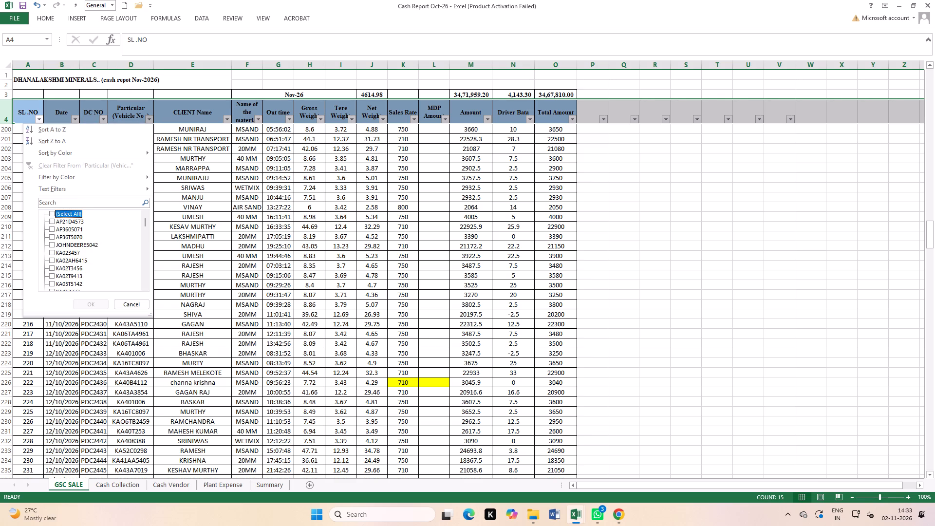
left_click(67, 204)
type("3112")
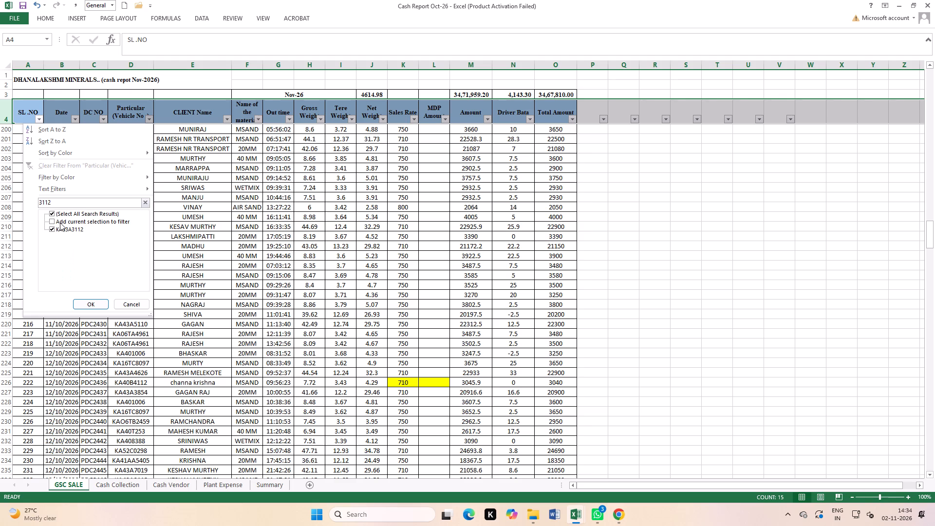
left_click(56, 209)
left_click(52, 213)
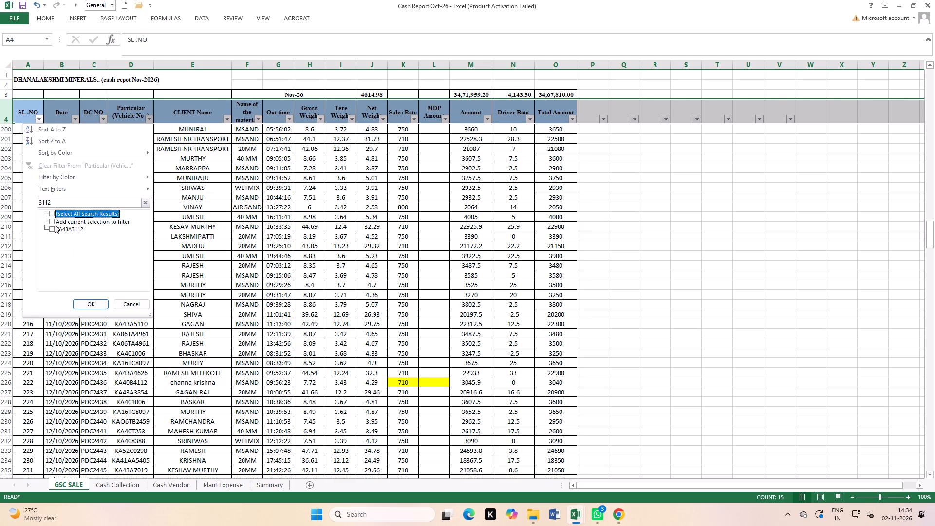
left_click(54, 229)
left_click(93, 305)
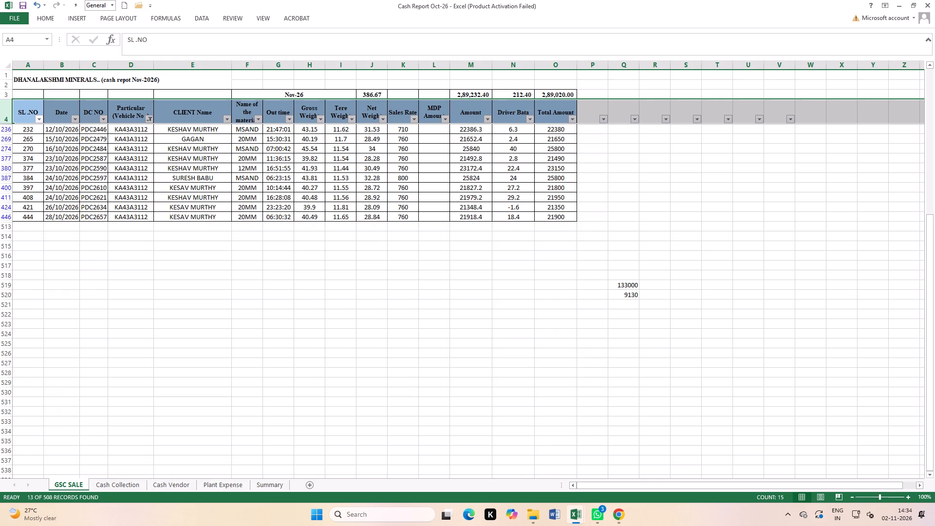
scroll(119, 374, "up", 10)
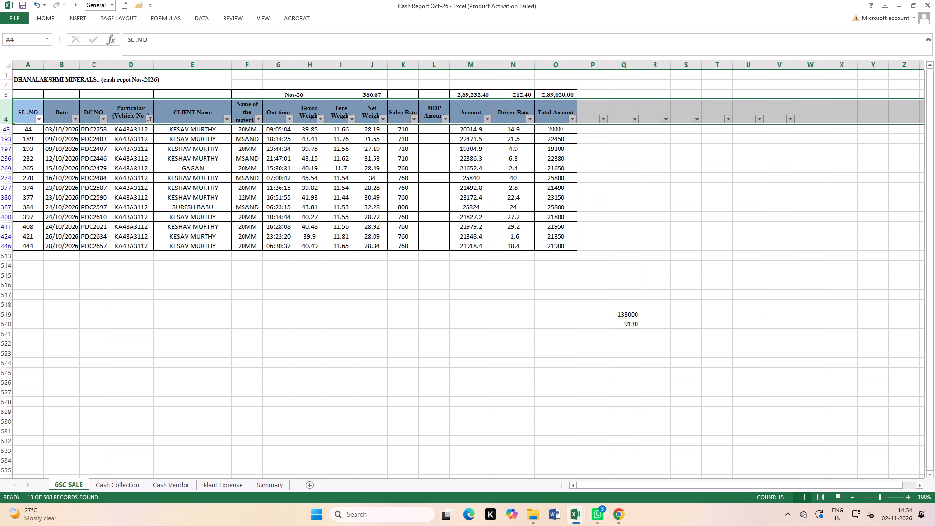
Reset the vehicle number filter to show all vehicles.
left_click(150, 119)
left_click(52, 215)
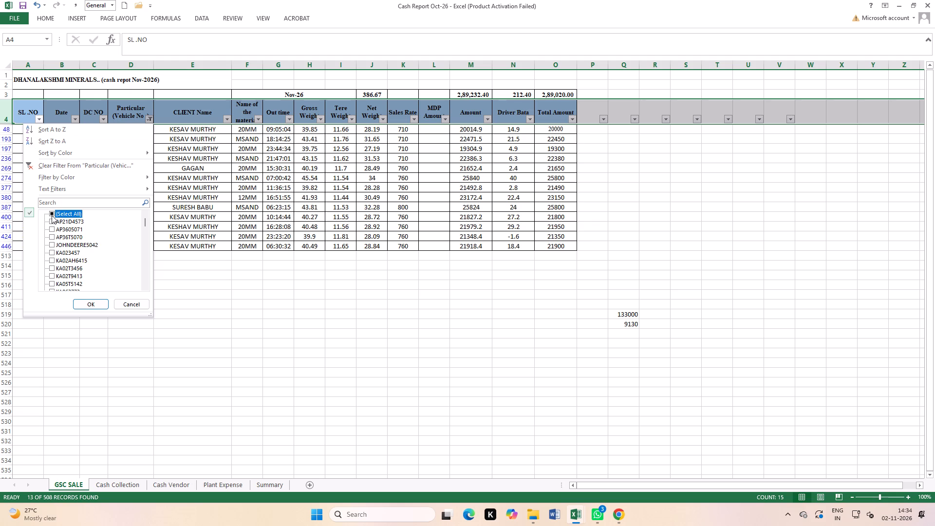
left_click(90, 302)
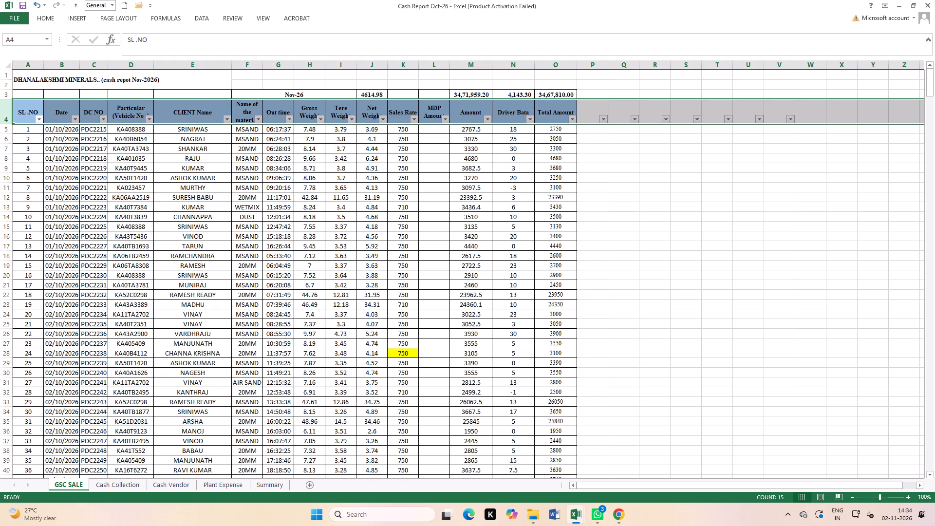
Return to the Plant Expense sheet and check the 09-Oct-26 driver bata entry in row 132.
left_click(214, 486)
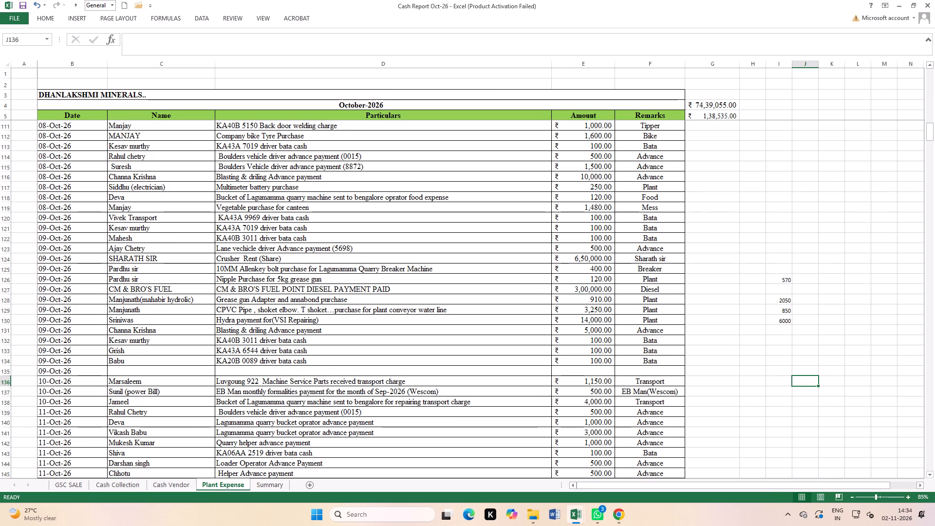
left_click(126, 339)
left_click_drag(126, 339, 223, 338)
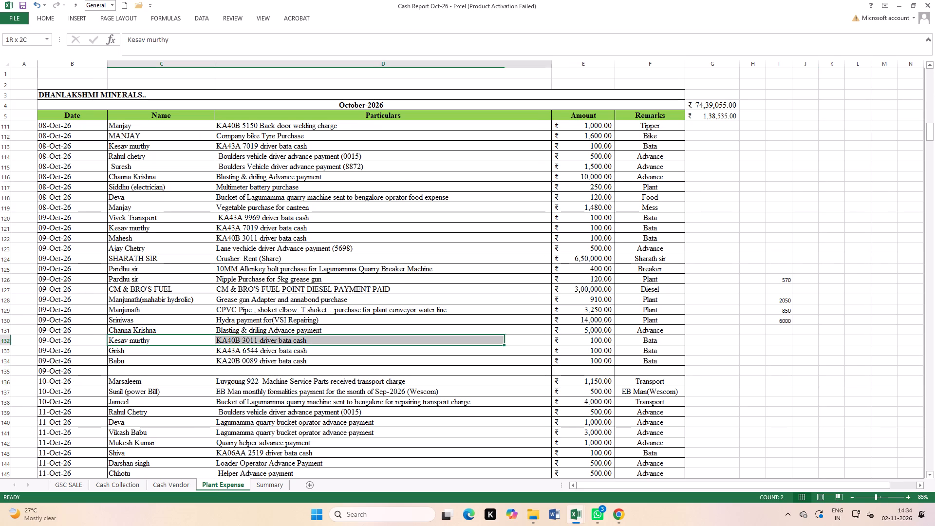
left_click_drag(223, 338, 284, 338)
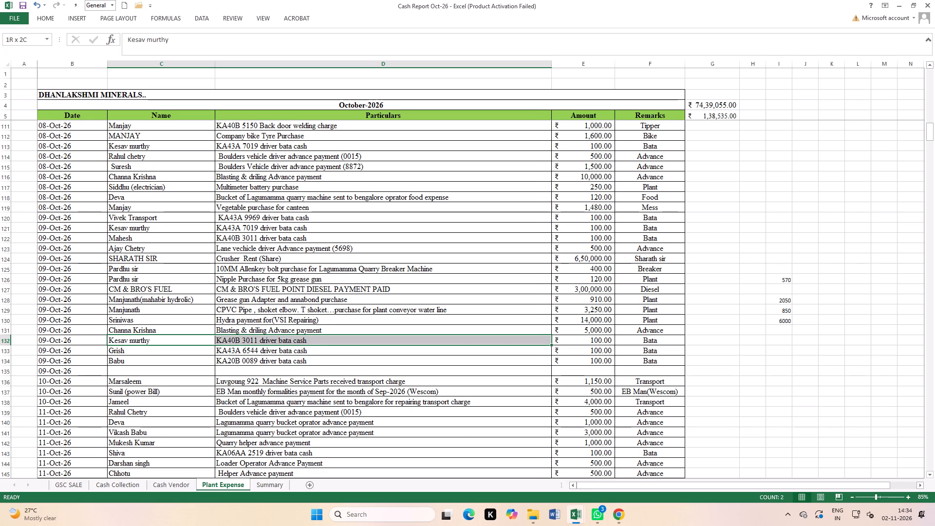
left_click_drag(284, 338, 411, 336)
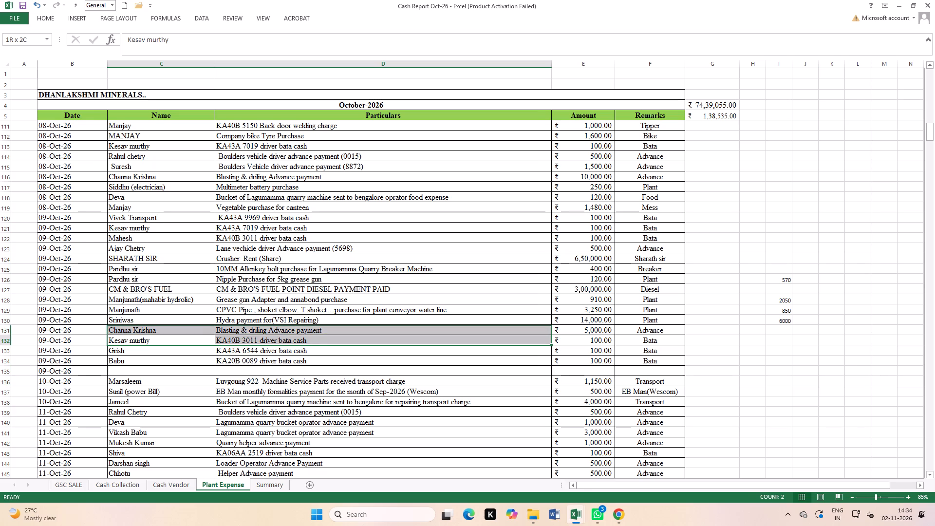
left_click_drag(411, 336, 572, 342)
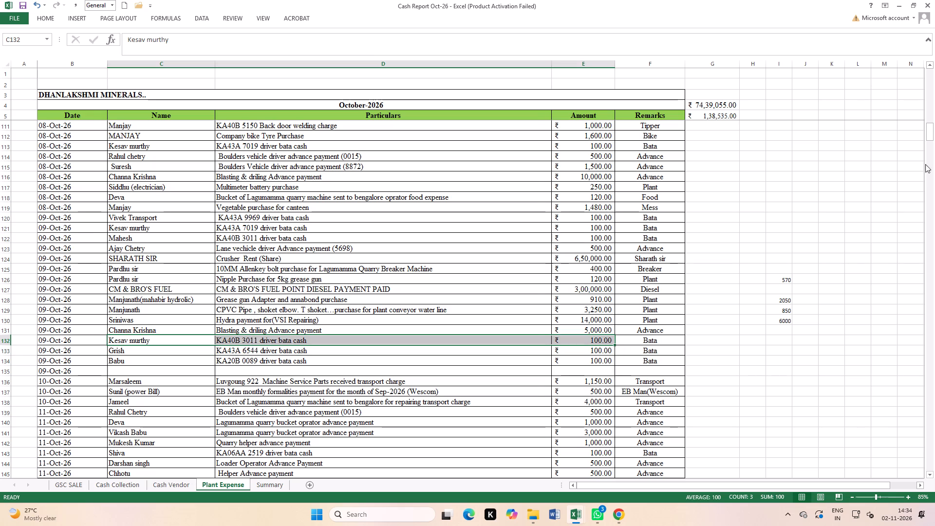
left_click(807, 331)
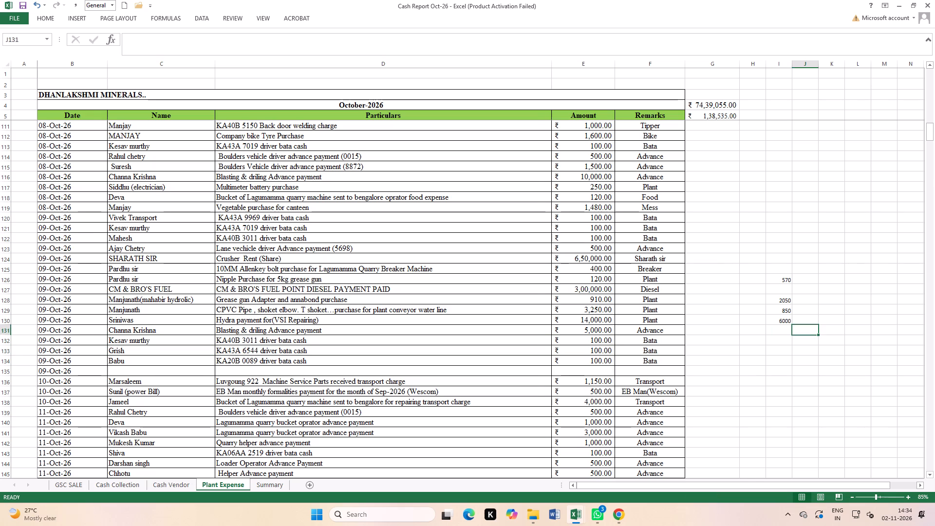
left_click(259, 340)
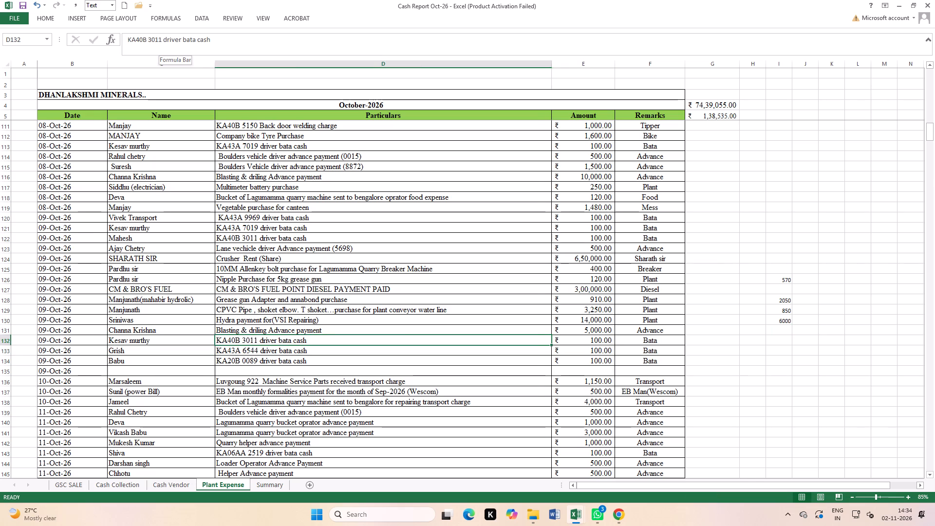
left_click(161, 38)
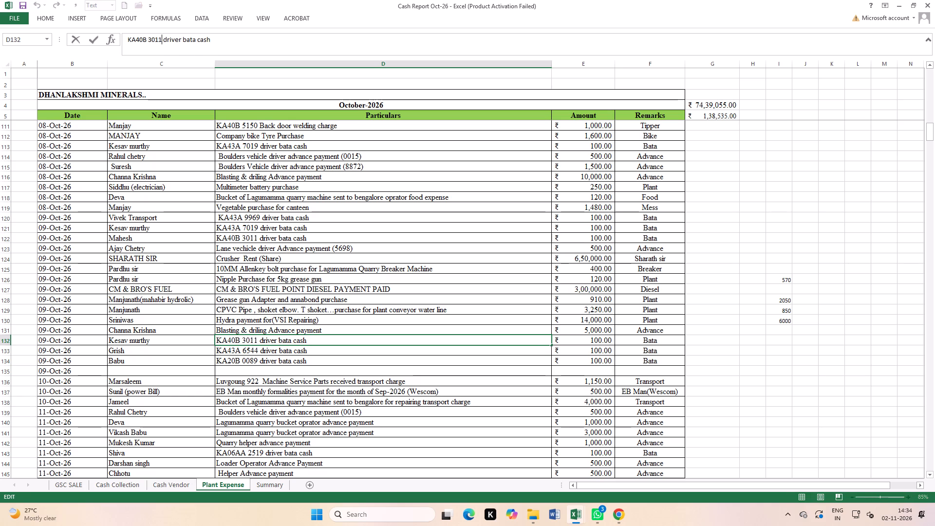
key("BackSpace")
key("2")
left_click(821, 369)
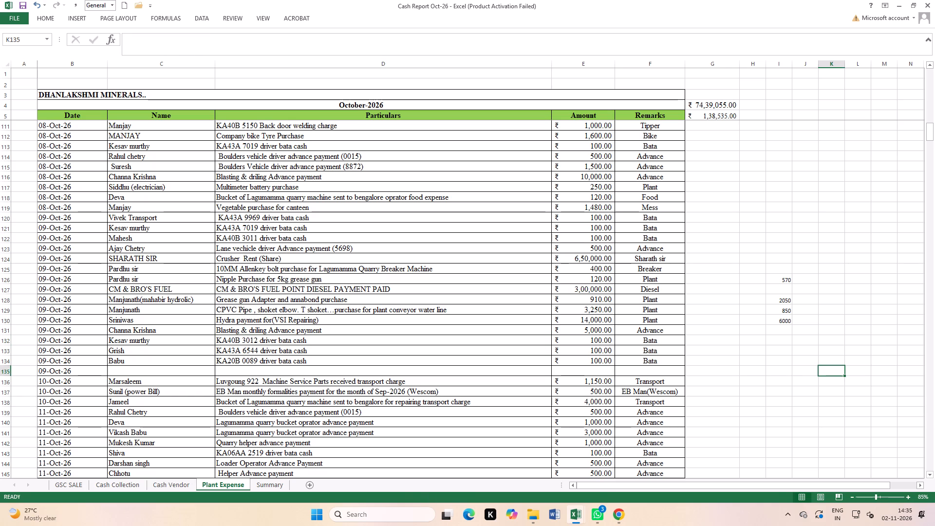
left_click(250, 342)
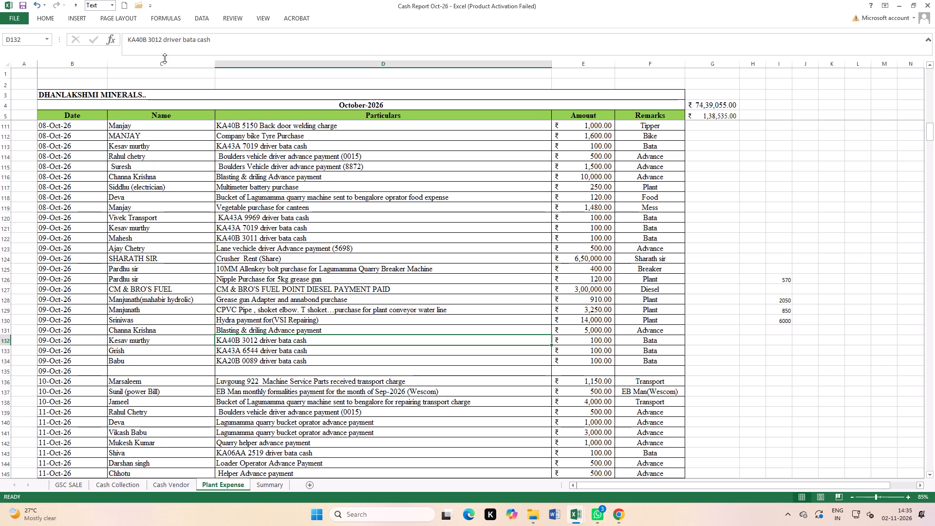
left_click(162, 39)
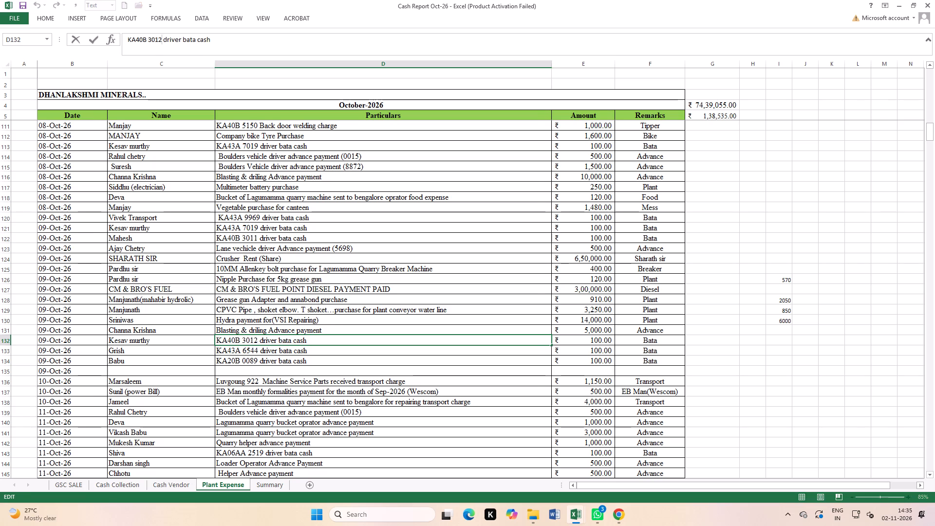
key("BackSpace")
key("BackSpace")
key("BackSpace")
key("BackSpace")
key("BackSpace")
key("BackSpace")
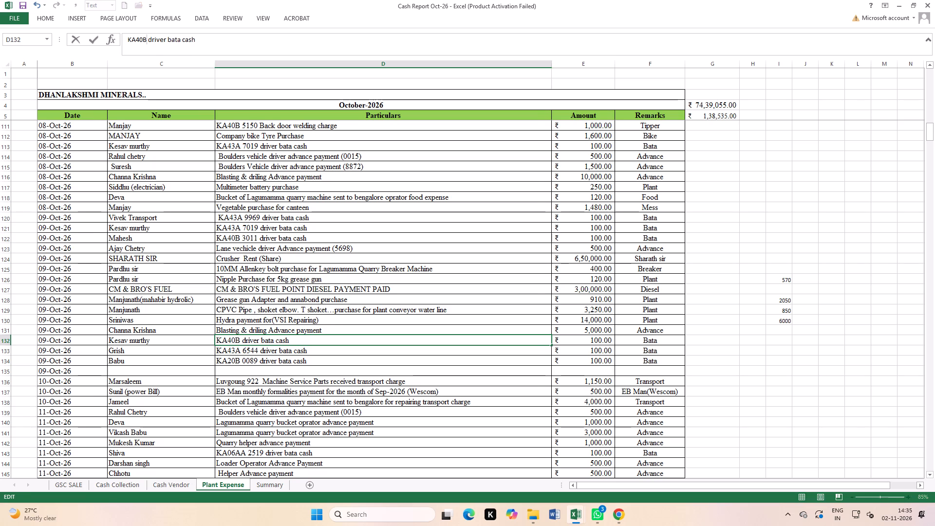
key("BackSpace")
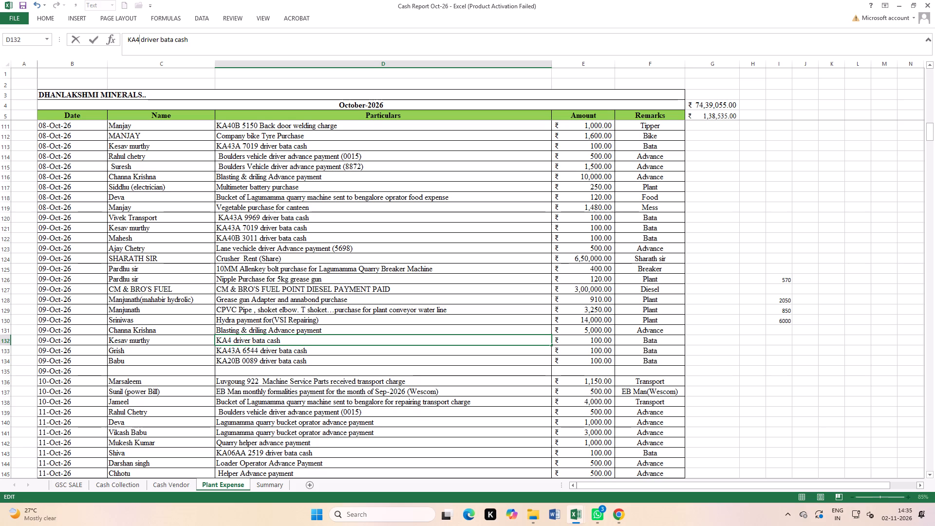
key("3")
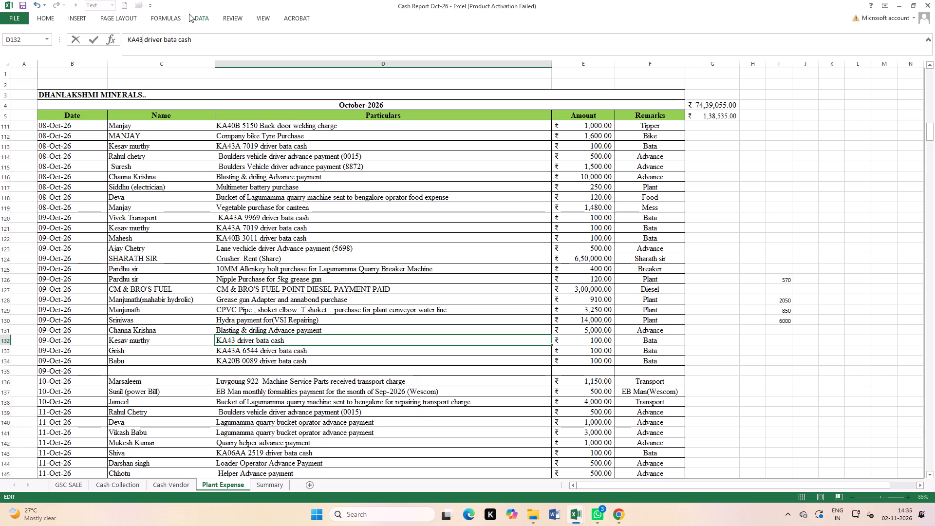
key("shift+a")
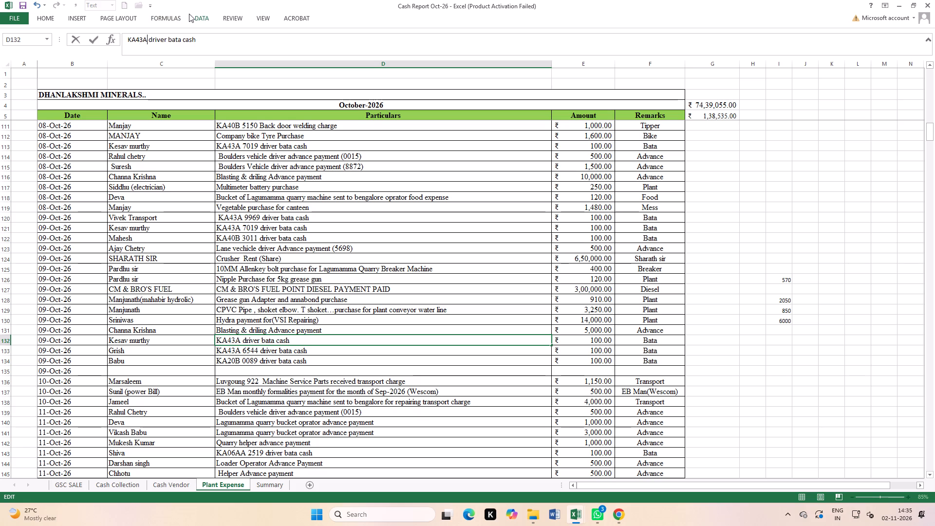
key("space")
type("3112")
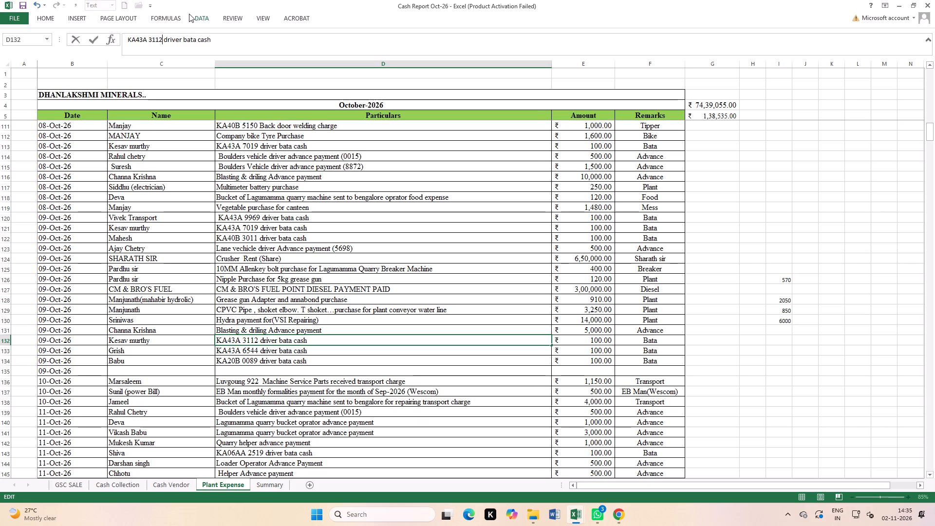
left_click(696, 396)
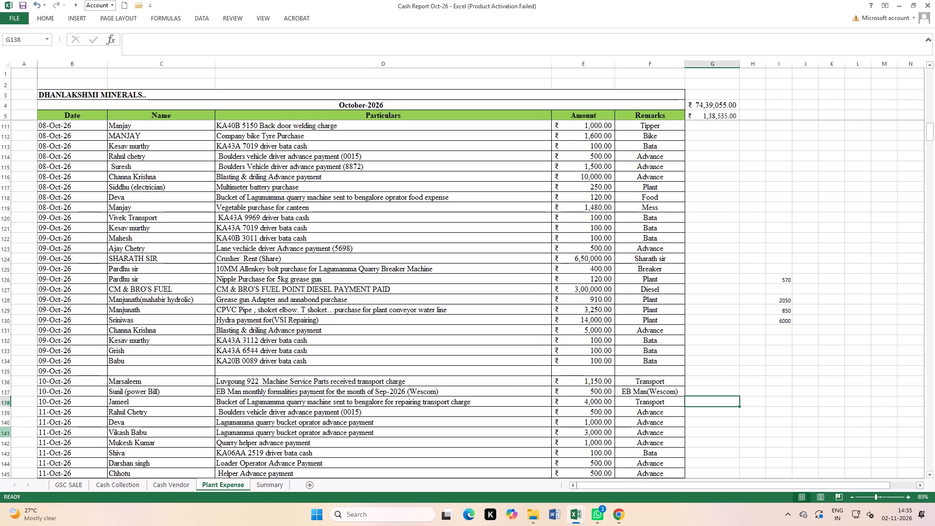
Copy the particulars, amount and remarks of row 132 into the empty 09-Oct-26 row 135.
left_click(234, 342)
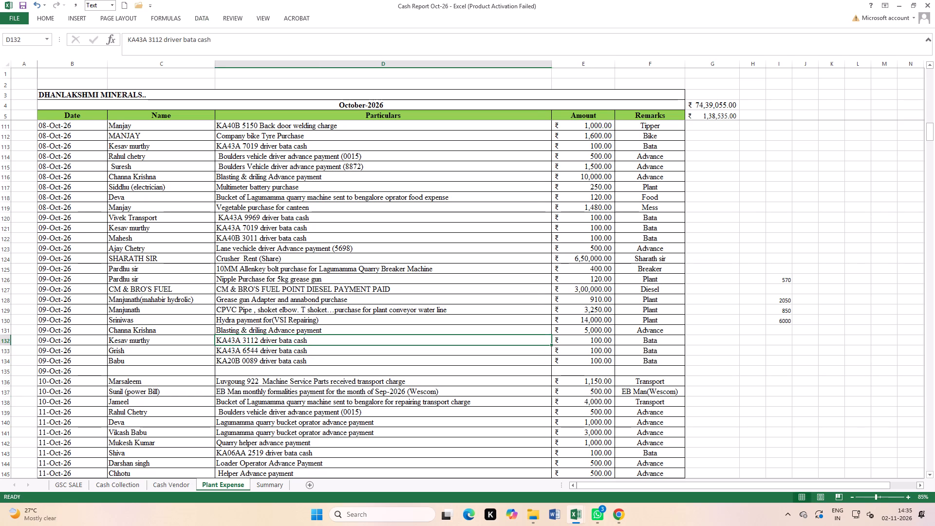
left_click_drag(542, 341, 603, 340)
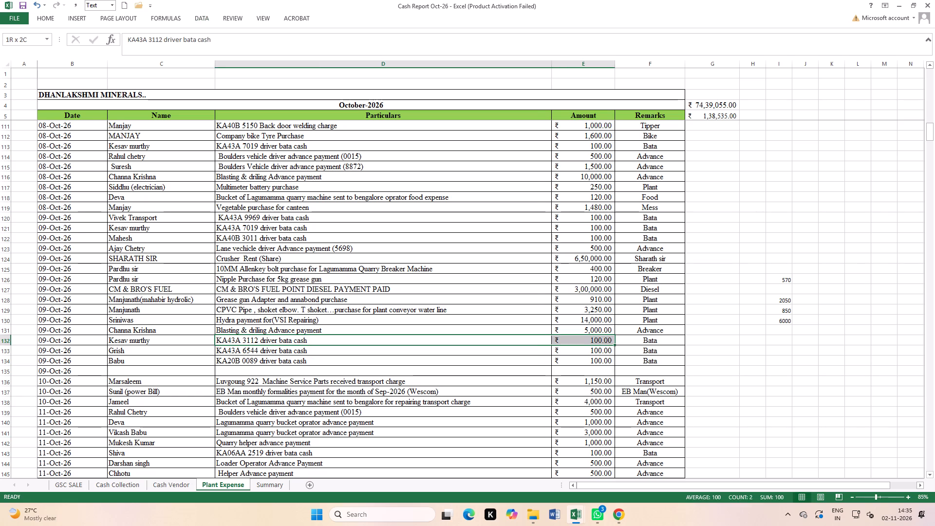
left_click_drag(603, 340, 627, 339)
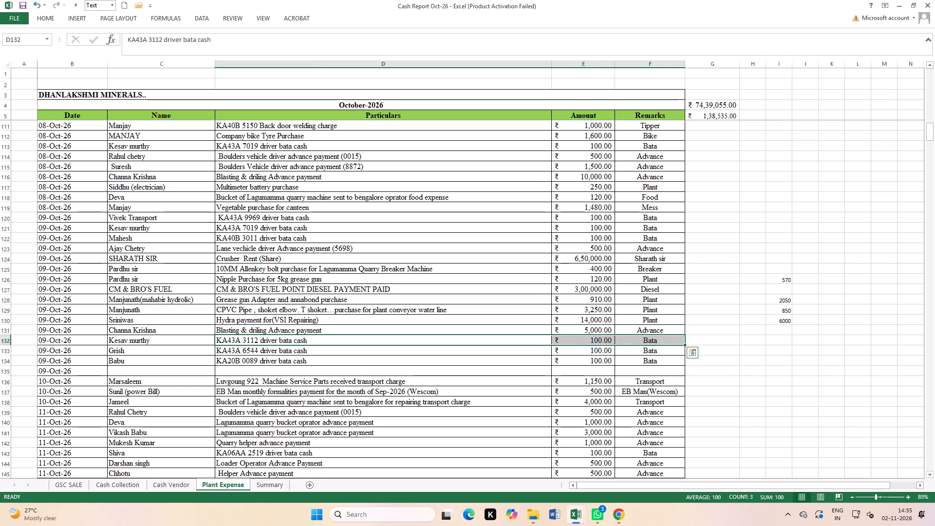
key("ctrl+c")
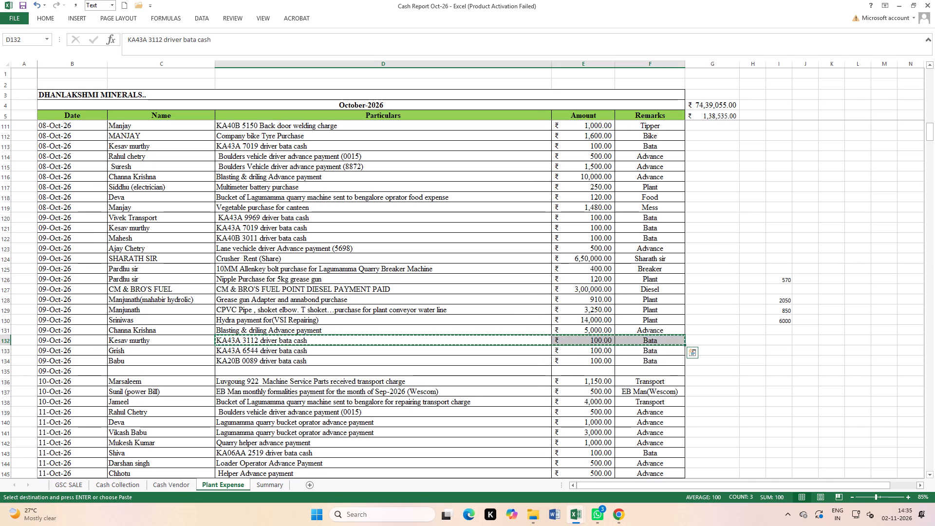
left_click(230, 373)
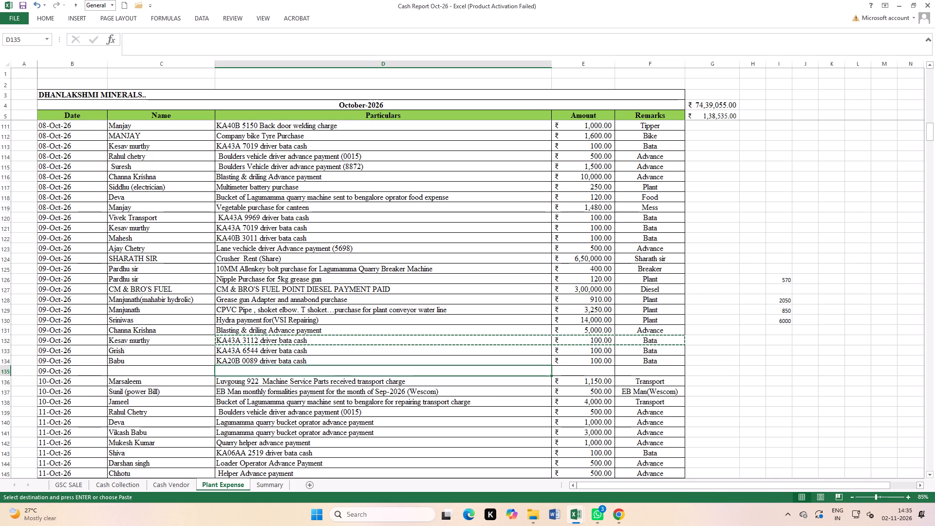
key("ctrl+v")
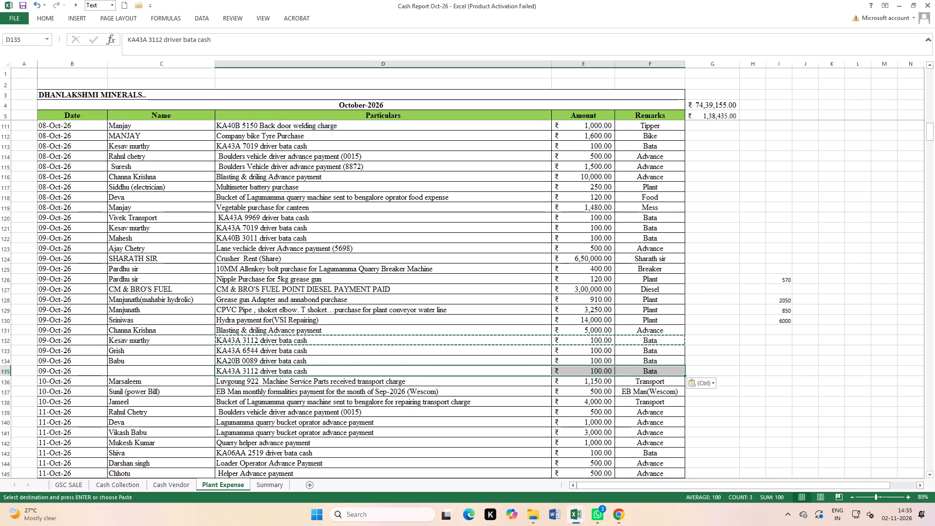
left_click(864, 430)
double_click(799, 398)
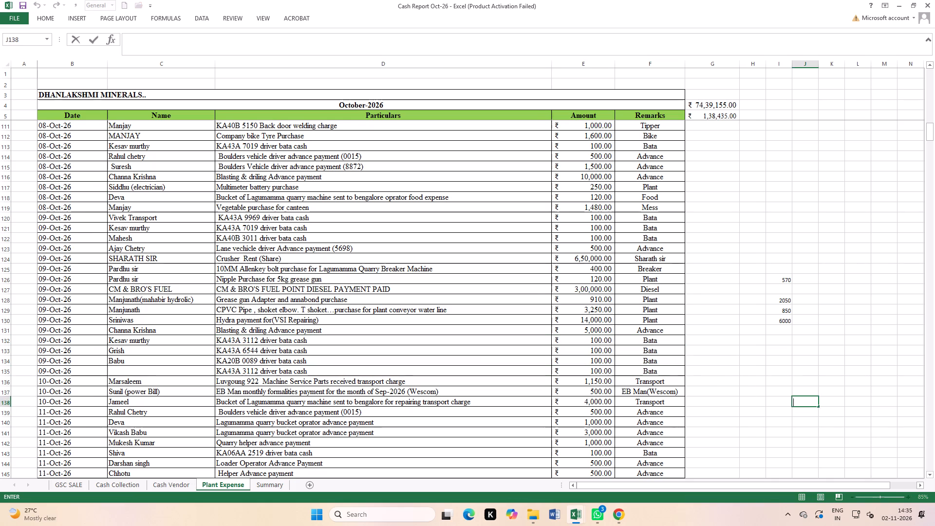
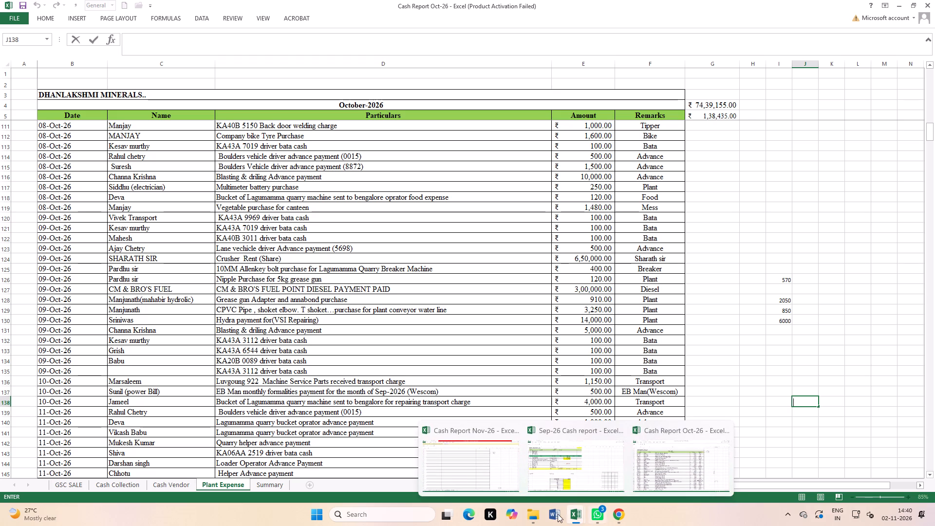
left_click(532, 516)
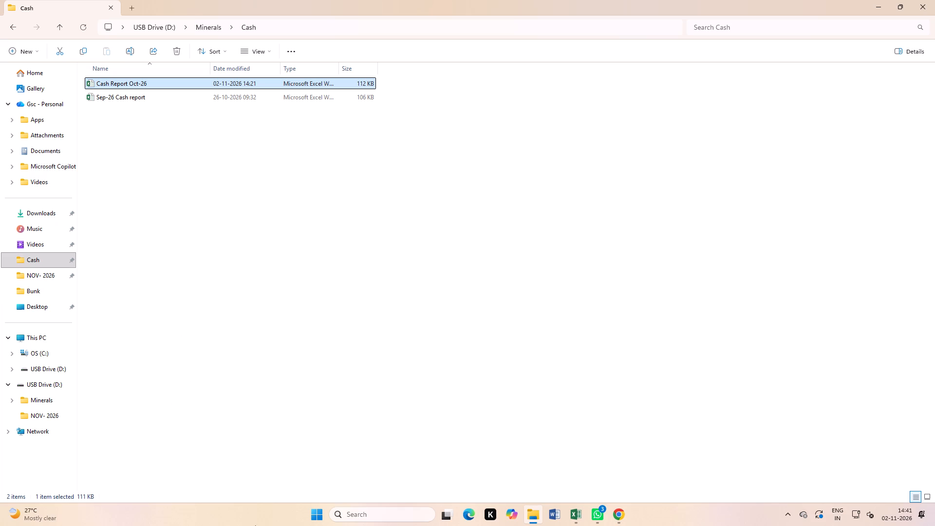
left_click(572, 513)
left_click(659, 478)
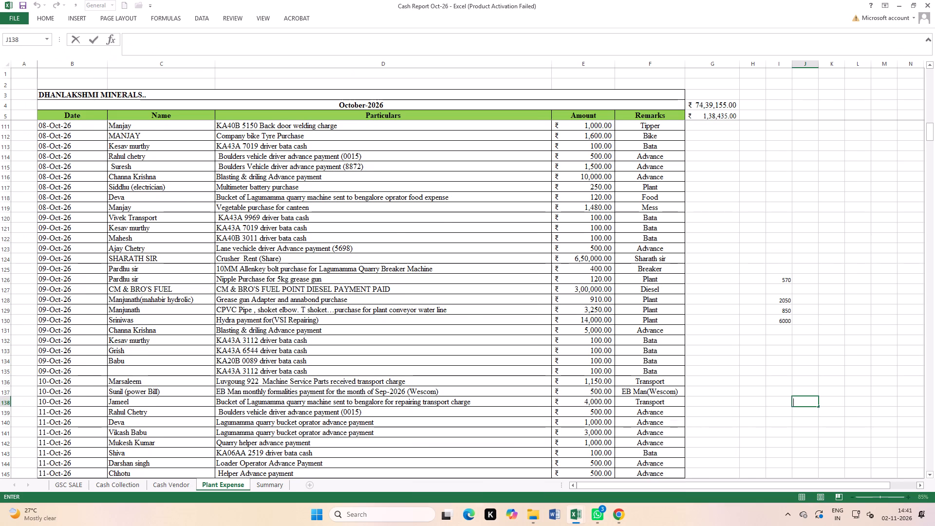
Copy the driver's name from row 132 into the empty Name cell of the 09-Oct-26 bata entry in row 135.
scroll(262, 405, "down", 3)
scroll(212, 374, "down", 3)
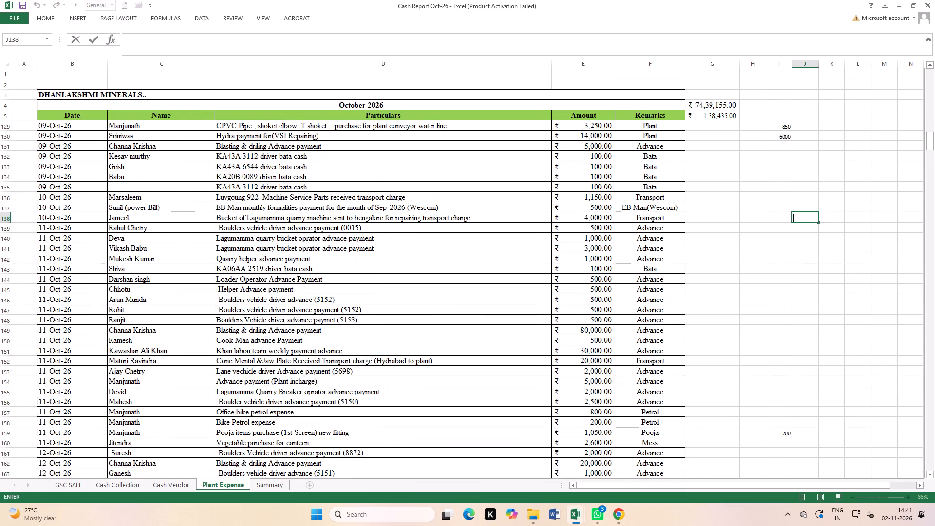
scroll(229, 401, "down", 4)
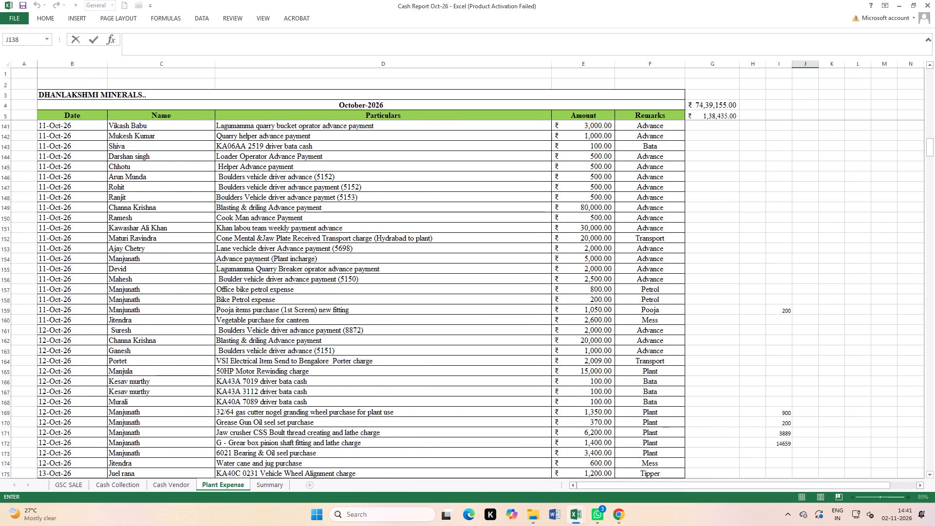
scroll(240, 369, "up", 2)
scroll(182, 351, "up", 2)
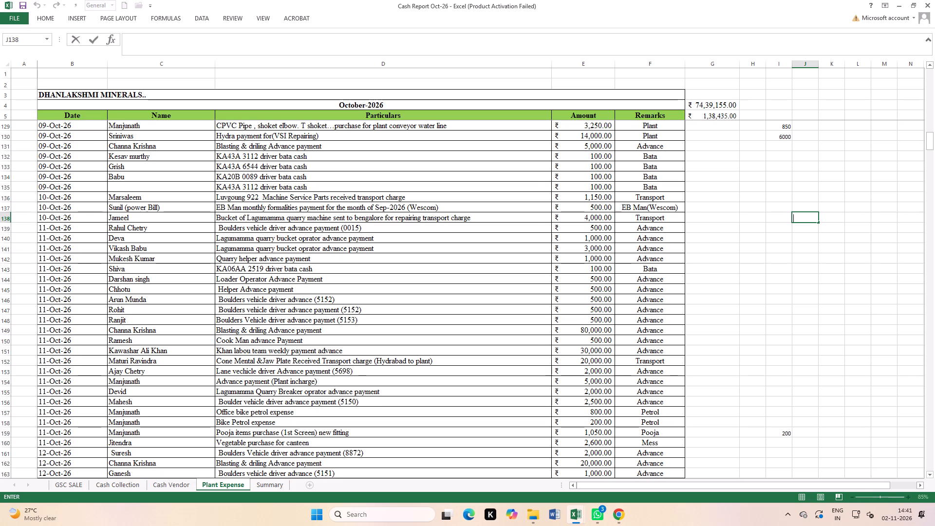
left_click(139, 157)
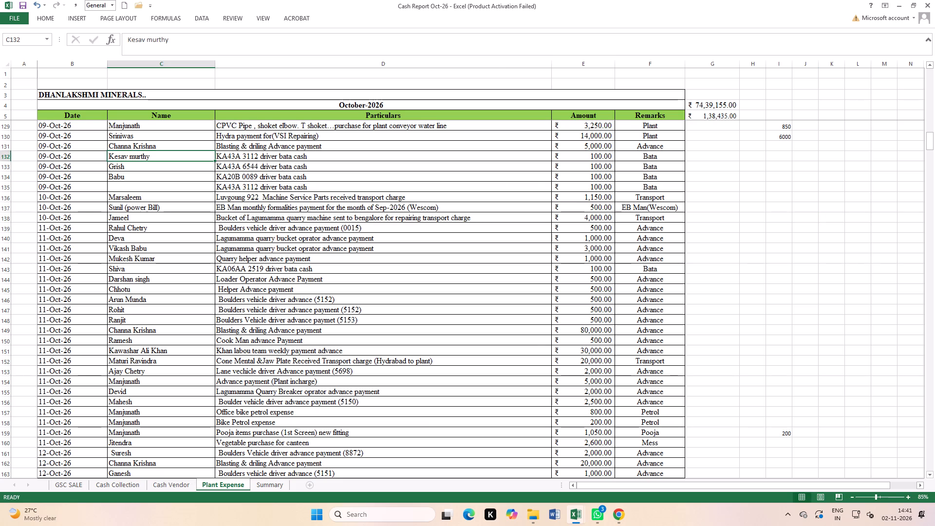
key("ctrl+c")
left_click(123, 189)
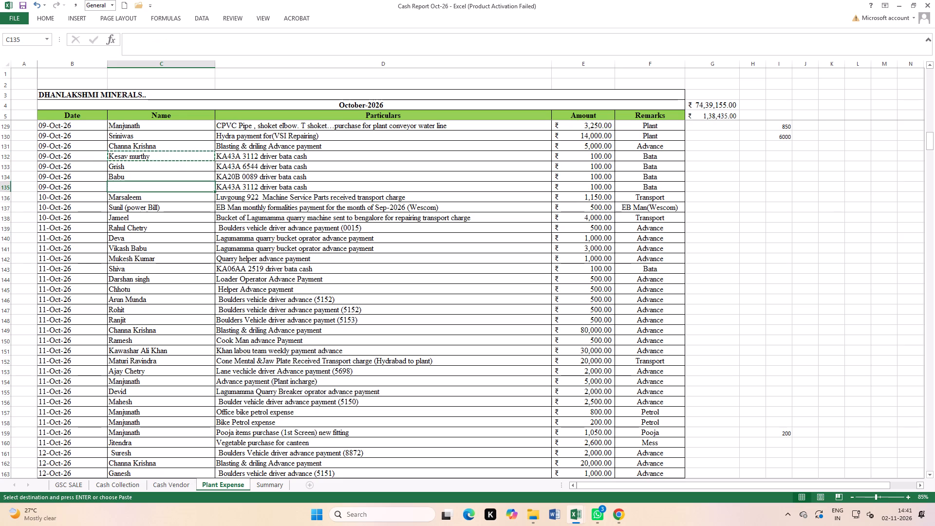
key("ctrl+v")
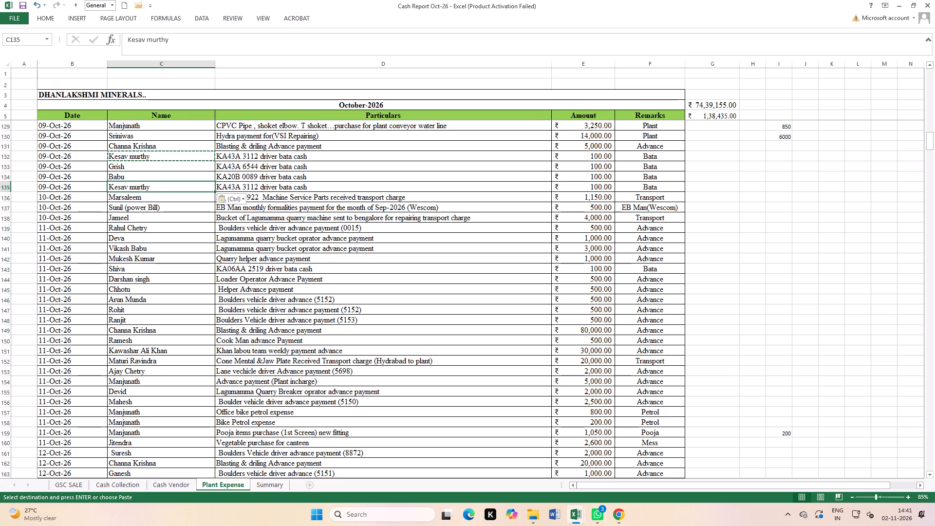
left_click(691, 272)
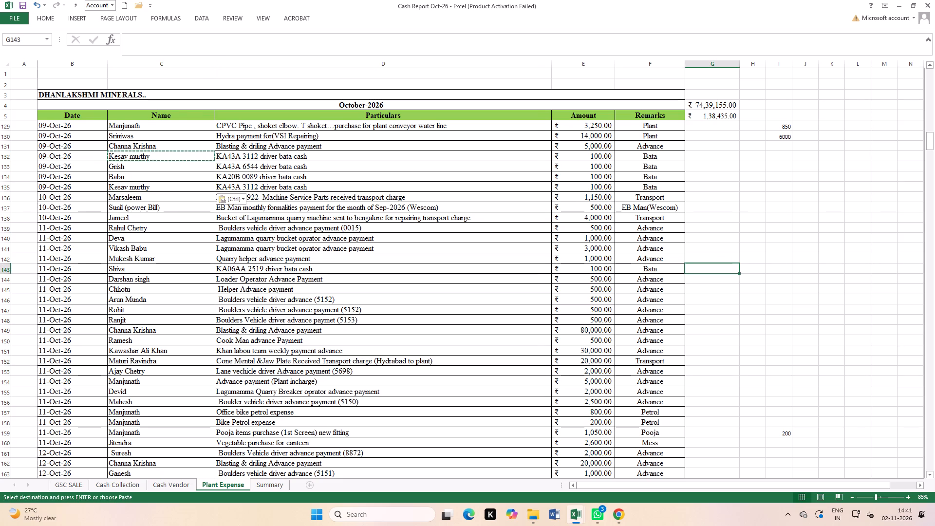
left_click(607, 270)
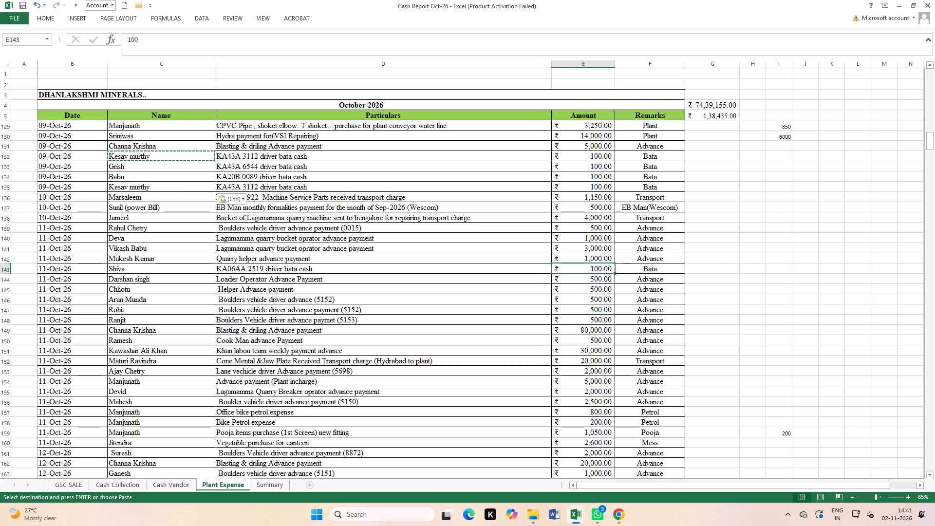
Save the Cash Report Oct-26 workbook.
left_click(24, 9)
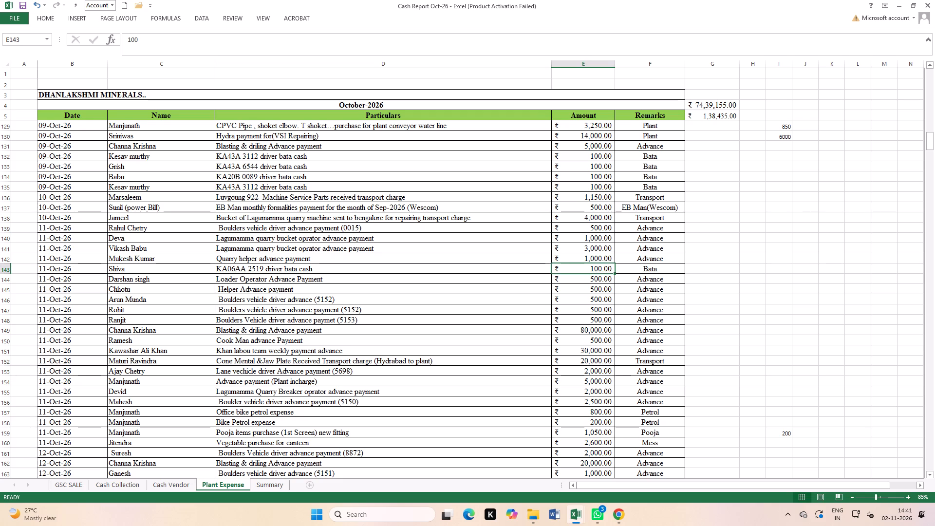
Select the entire row 139, the first 11-Oct-26 entry in the Plant Expense sheet.
left_click(7, 228)
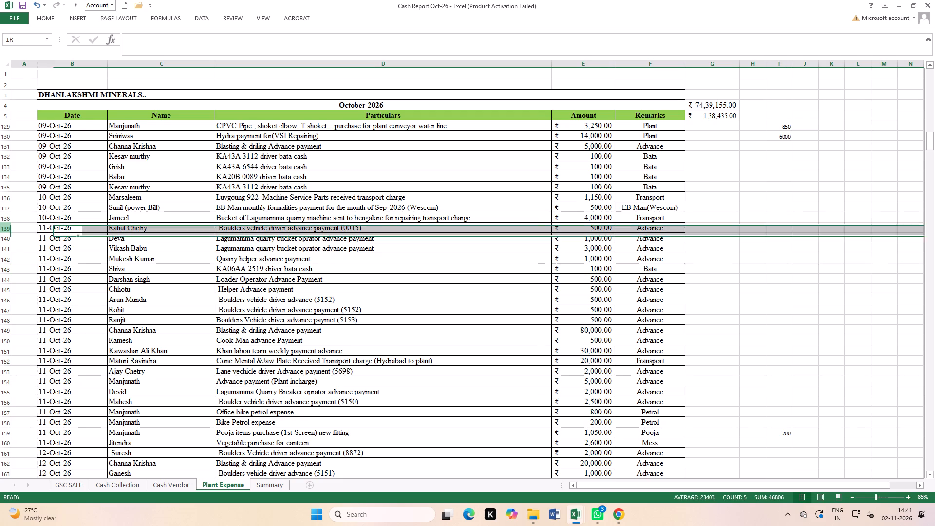
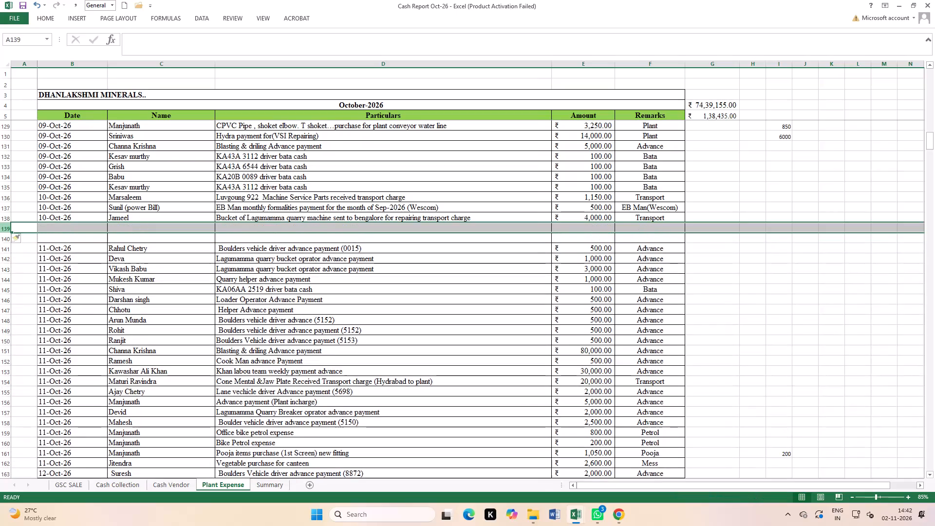
Insert blank rows between the last 10-Oct-26 entry and the first 11-Oct-26 entry in the Plant Expense sheet.
key("ctrl+plus")
key("ctrl+plus")
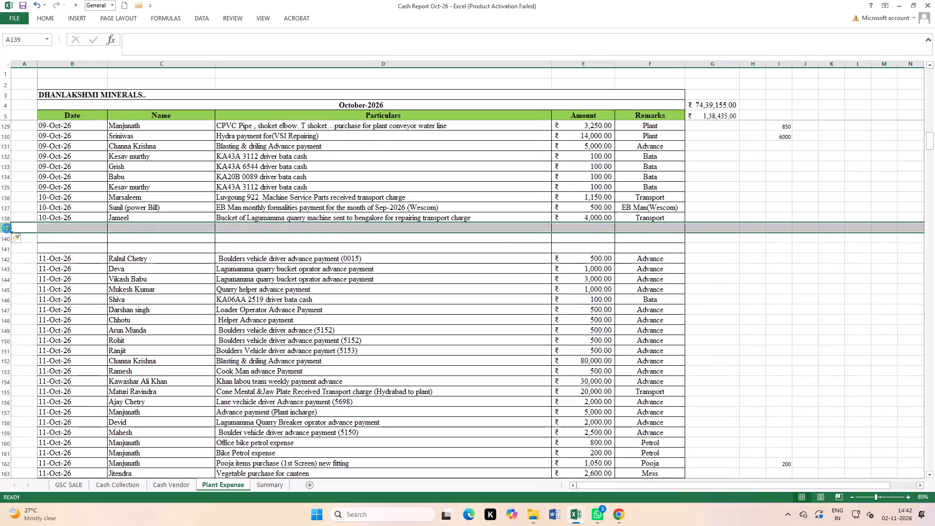
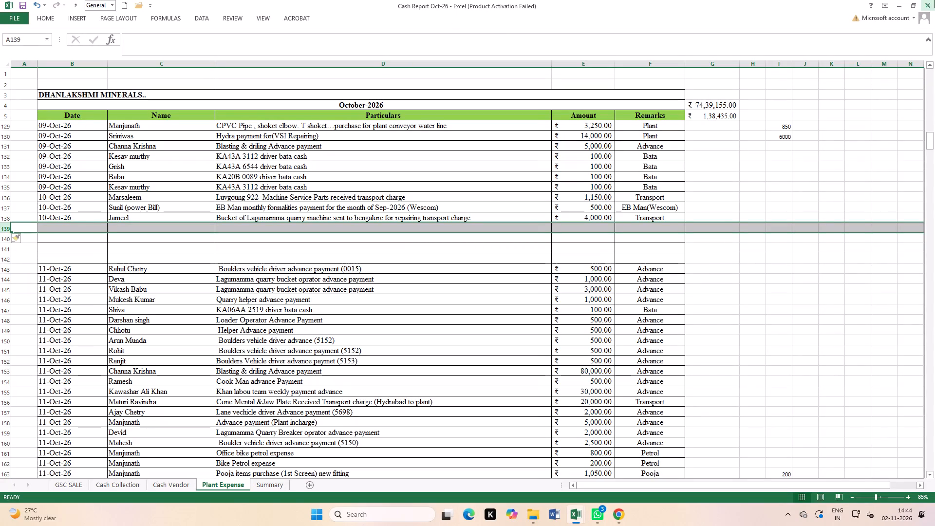
Minimize the Cash Report Oct-26 workbook and the Cash folder window to uncover the windows behind them.
left_click(897, 7)
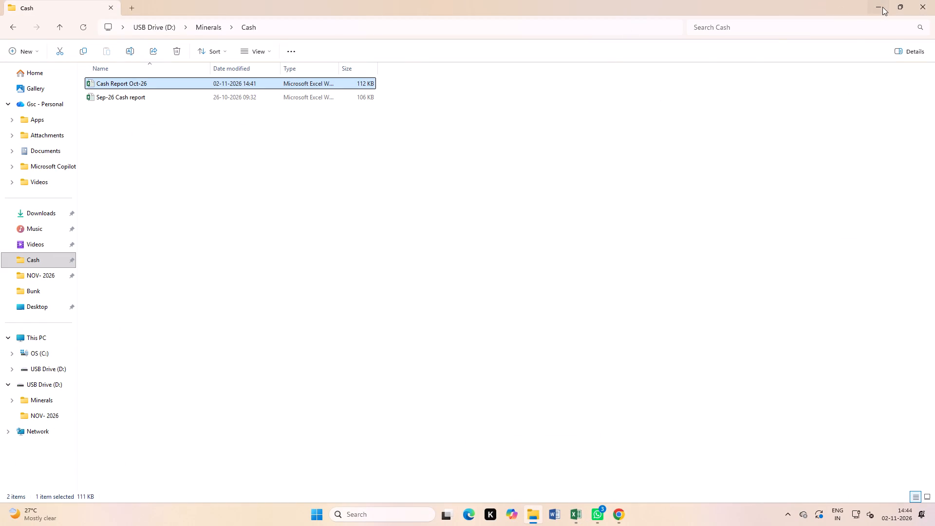
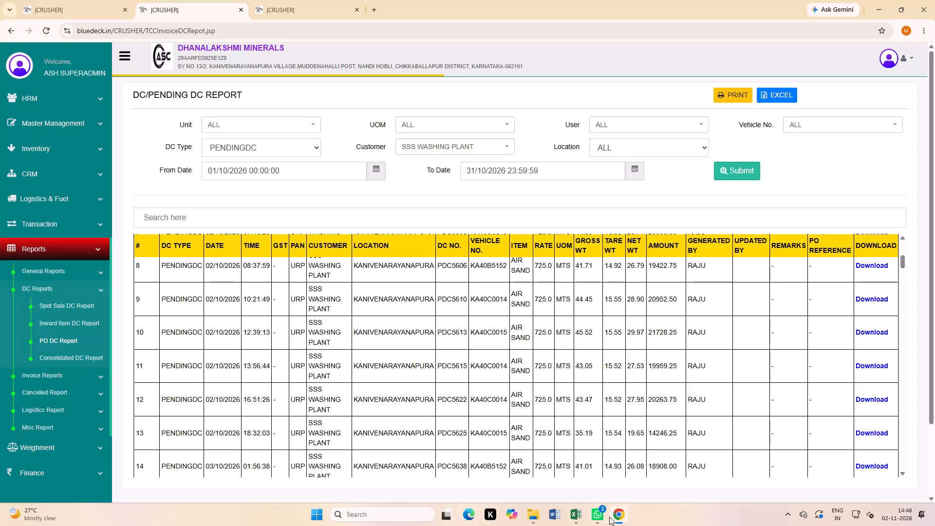
Switch back to the Cash Report Oct-26 workbook in Excel, at its Plant Expense sheet.
left_click(576, 517)
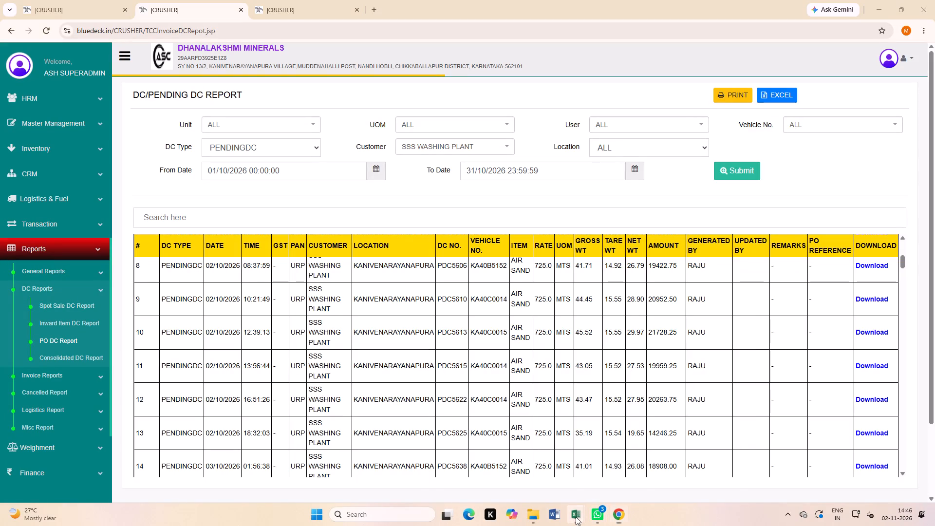
left_click(659, 472)
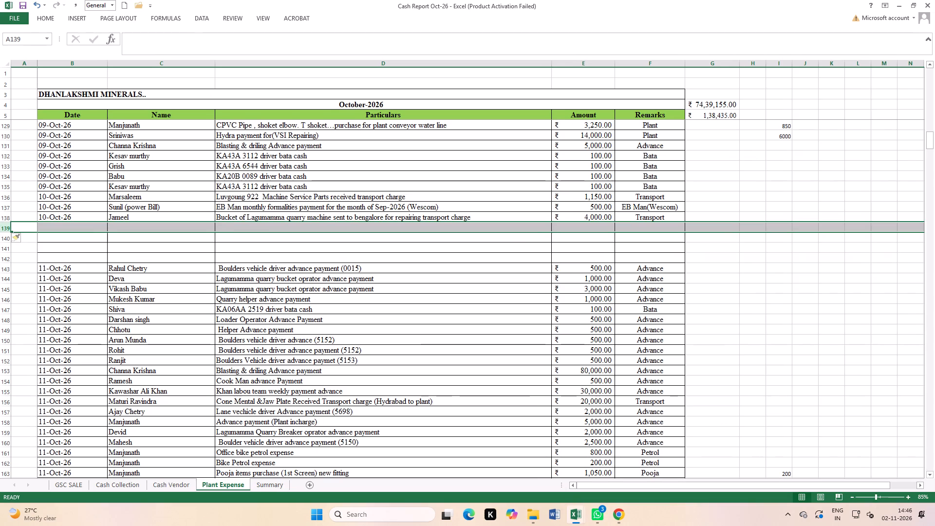
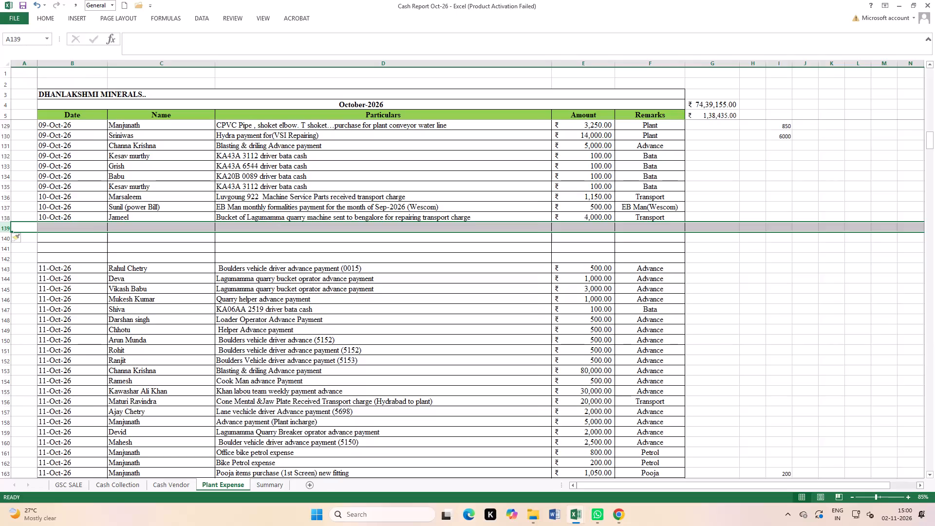
Fill the 10-Oct-26 date down through the blank rows 139 to 142 of the Plant Expense sheet.
left_click(55, 207)
left_click_drag(55, 207, 55, 217)
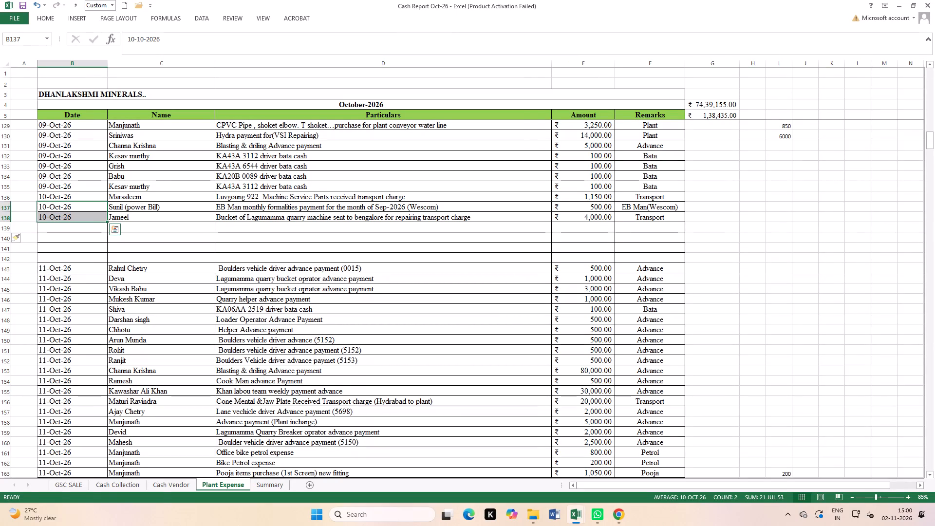
left_click_drag(107, 222, 108, 260)
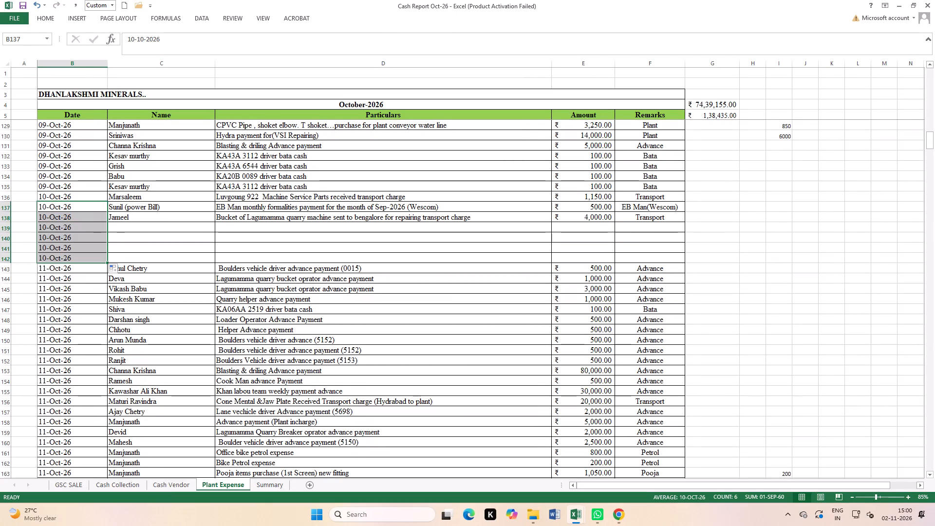
Enter the driver's name, Ramesh with his initials, in the Name column of row 139.
left_click(125, 230)
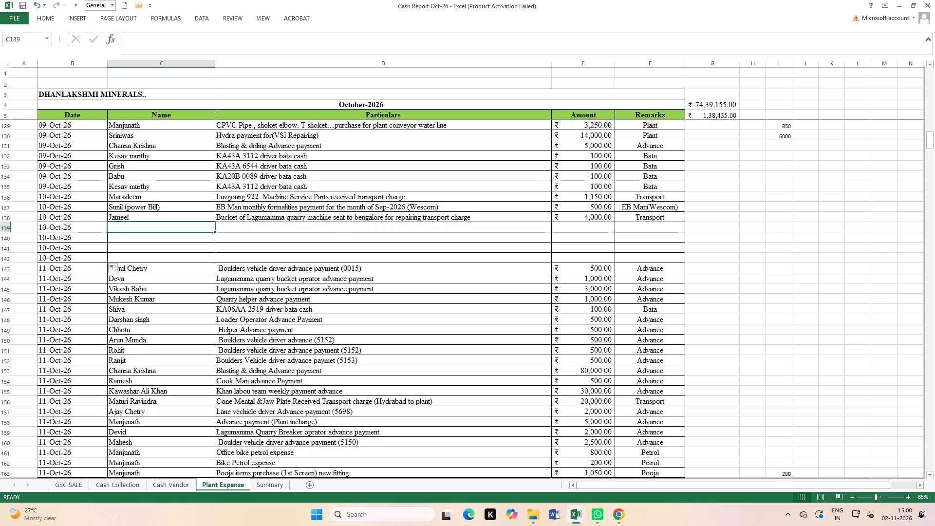
left_click(122, 227)
key("shift+r")
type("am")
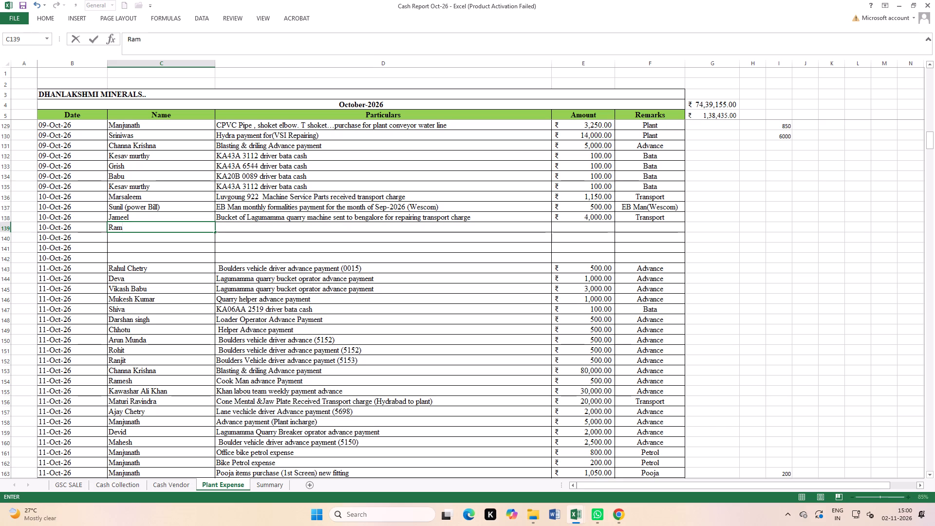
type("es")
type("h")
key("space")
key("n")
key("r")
left_click(243, 186)
key("ctrl+c")
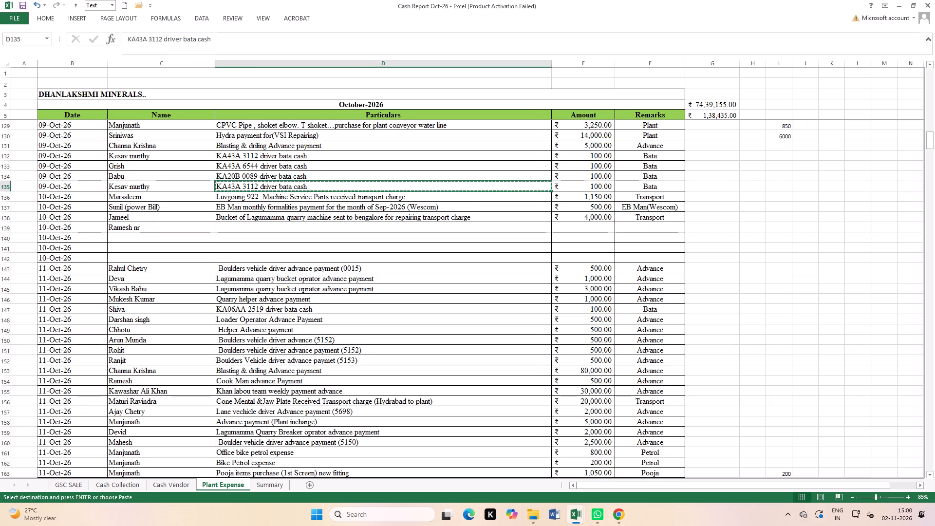
left_click(257, 228)
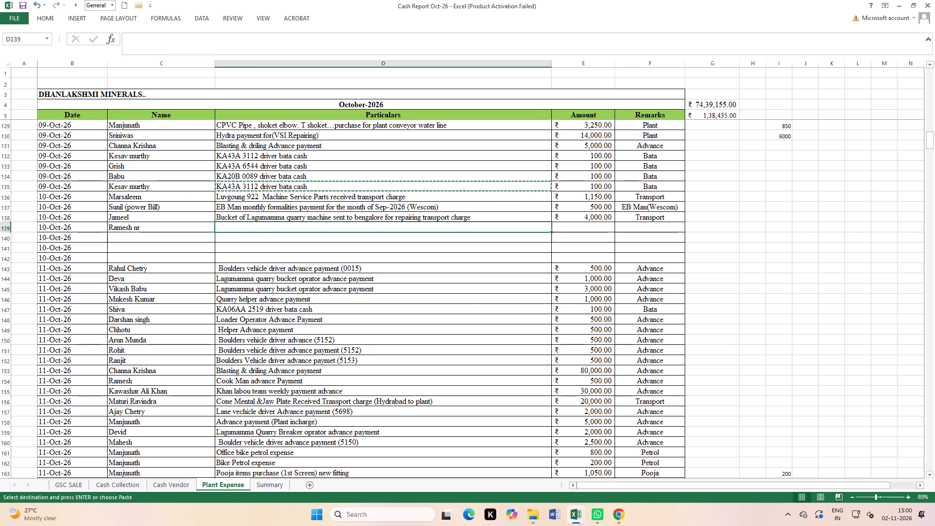
key("ctrl+v")
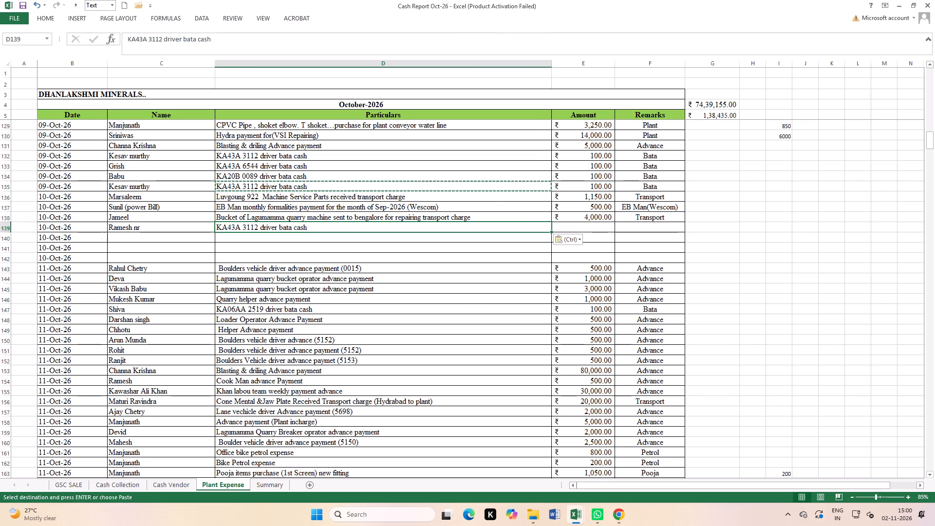
left_click(163, 40)
key("BackSpace")
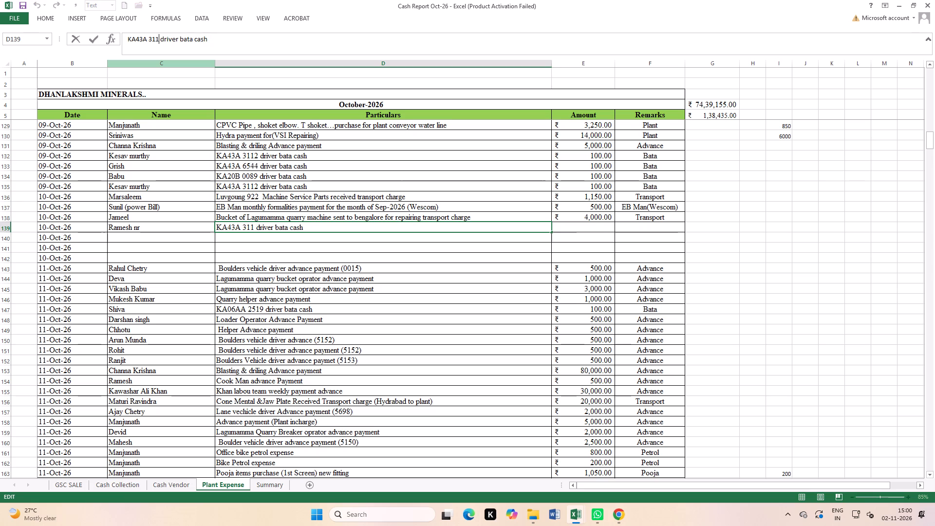
key("BackSpace")
key("BackSpace")
key("BackSpace")
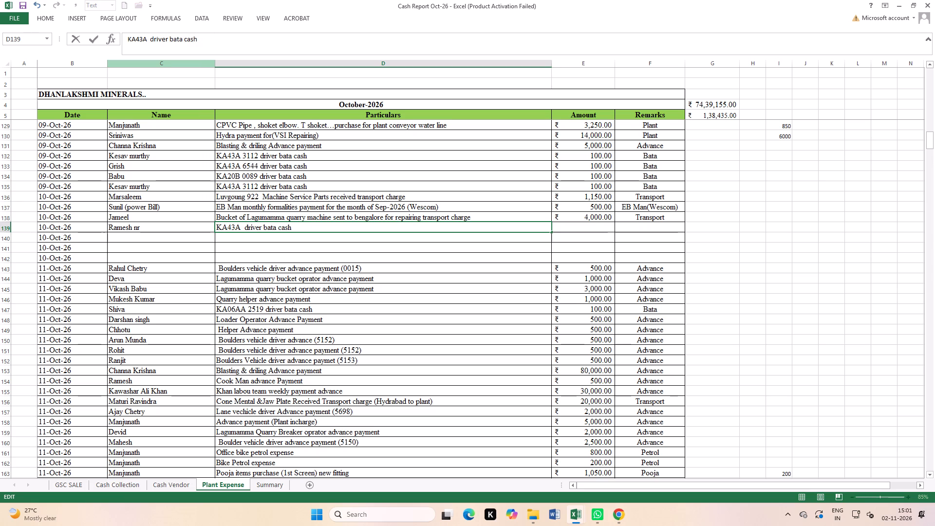
type("7064")
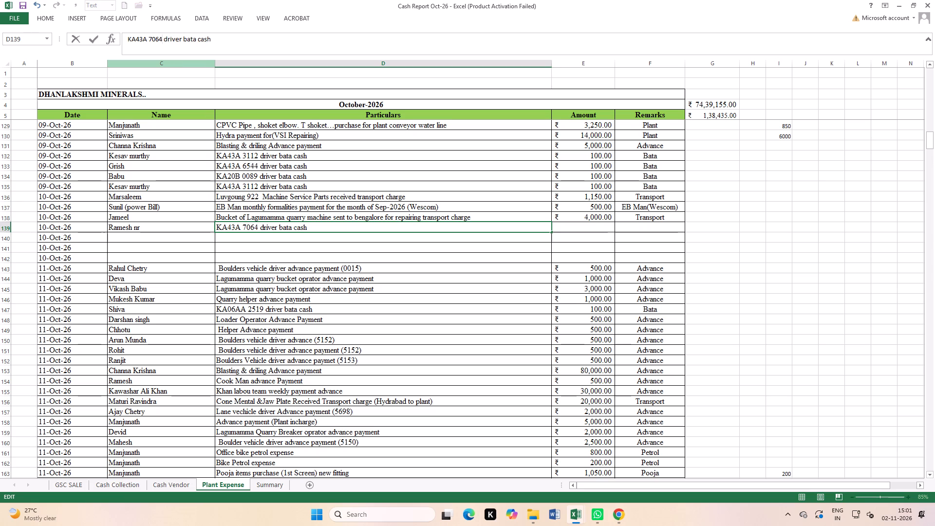
Complete row 139 with an amount of 100 and the remark bata.
left_click(591, 229)
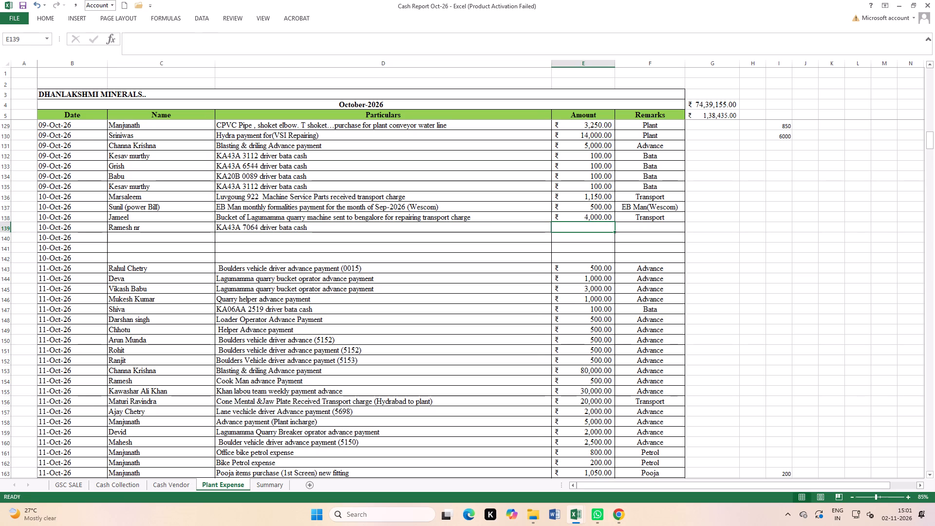
type("100")
left_click(653, 228)
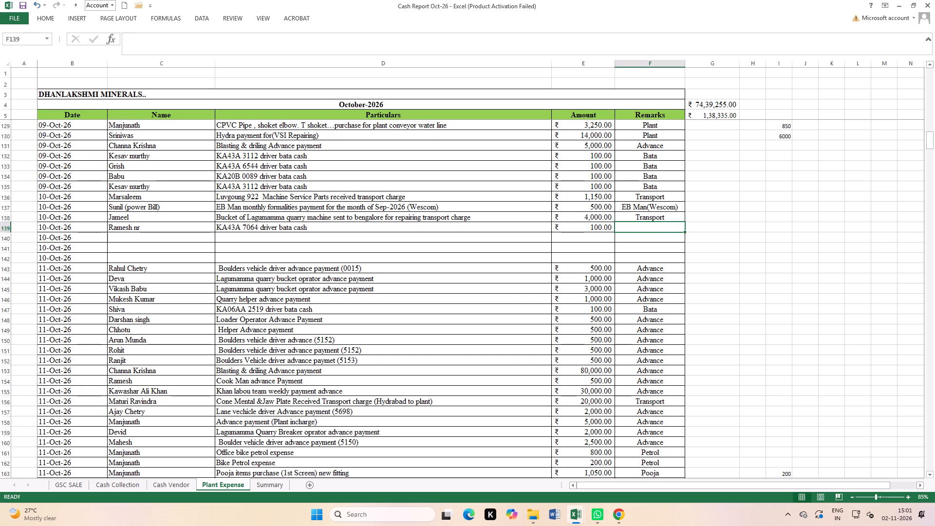
type("bata")
left_click(724, 255)
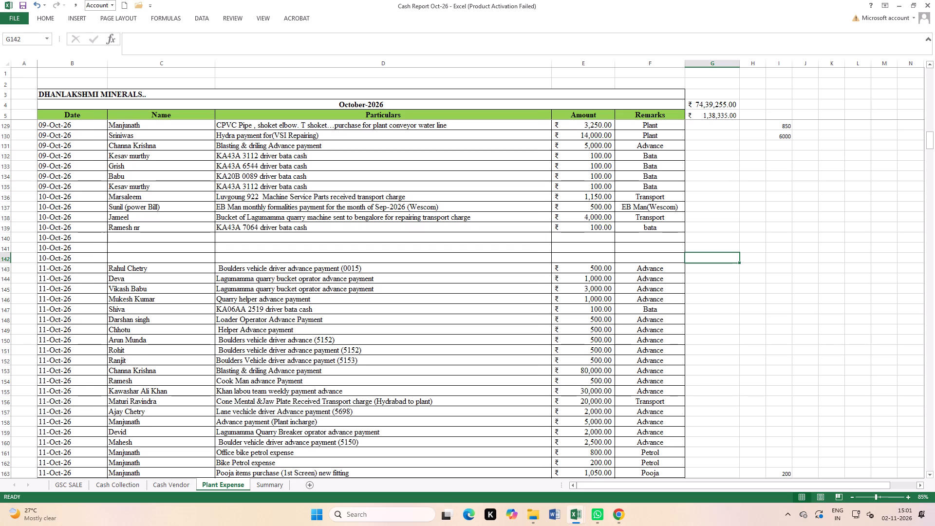
Copy the name, particulars, amount and remark of row 139 into row 140.
left_click(127, 240)
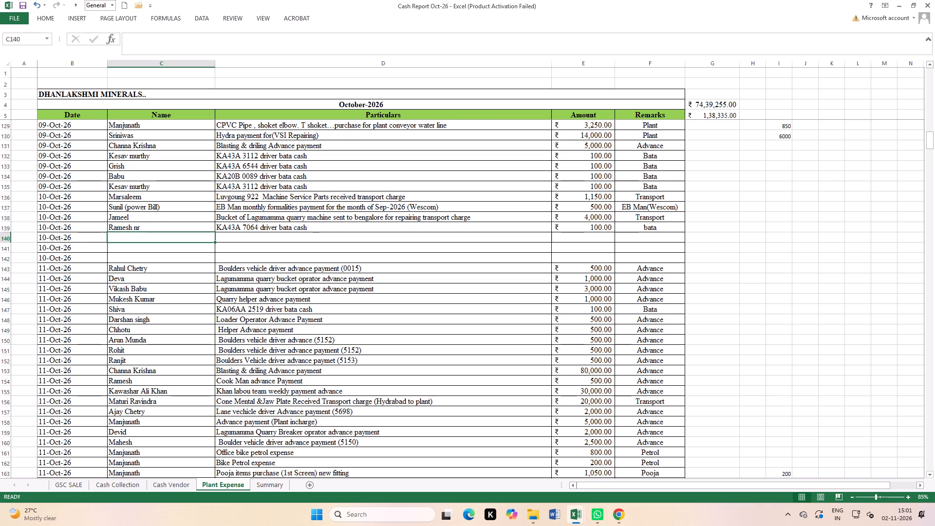
left_click(125, 227)
left_click_drag(149, 226, 221, 237)
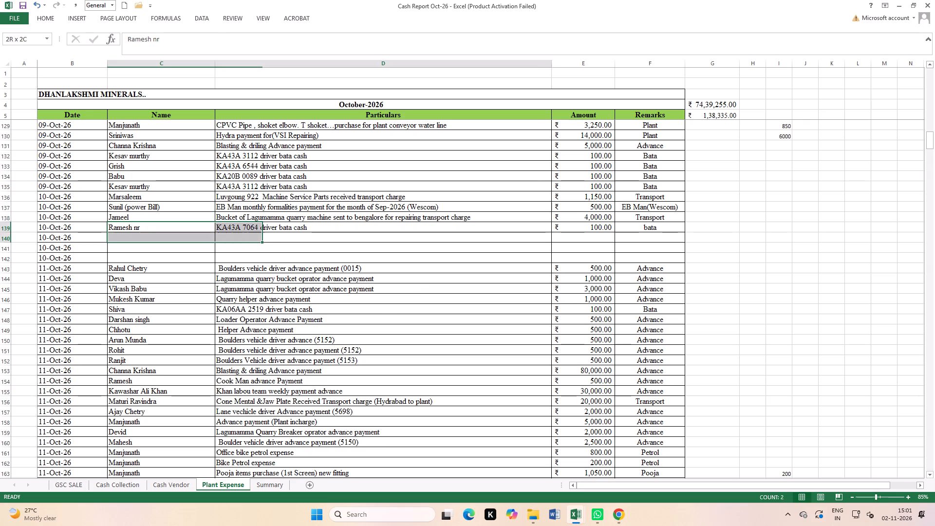
left_click_drag(221, 237, 633, 230)
key("ctrl+c")
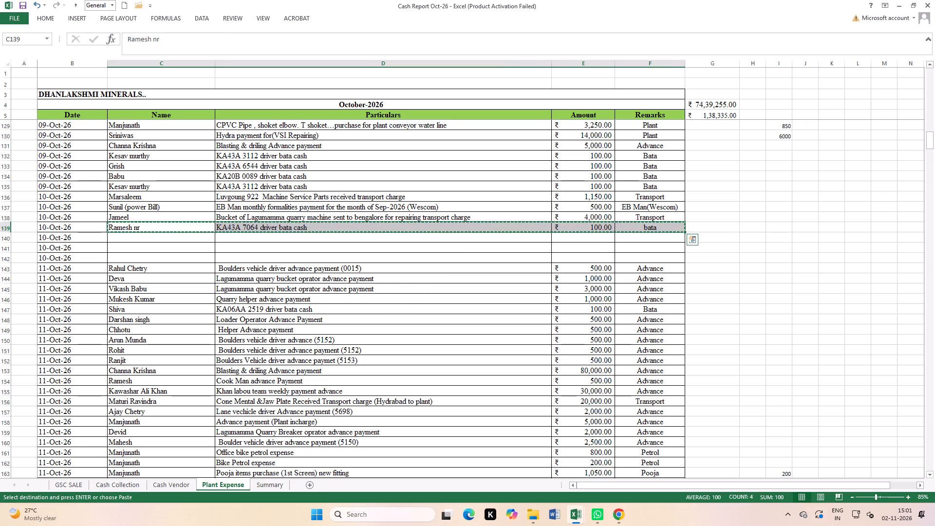
left_click(124, 237)
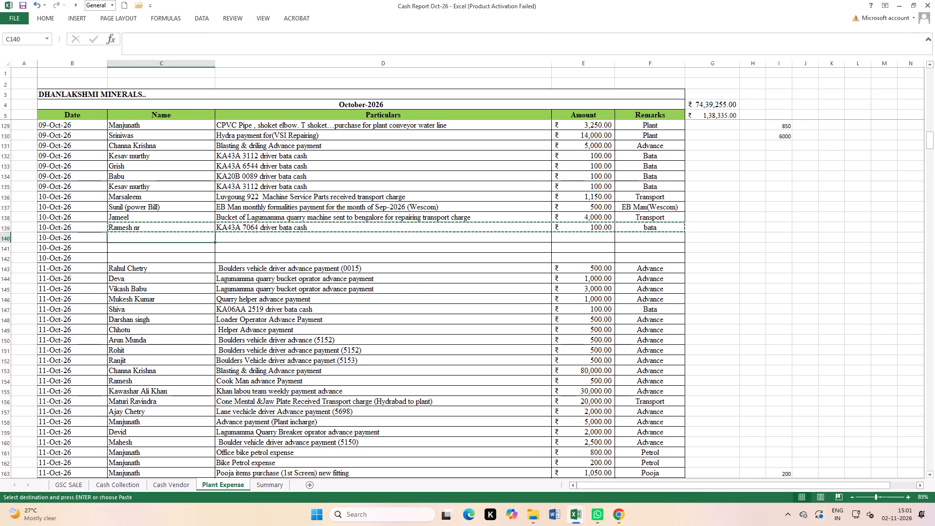
key("ctrl+v")
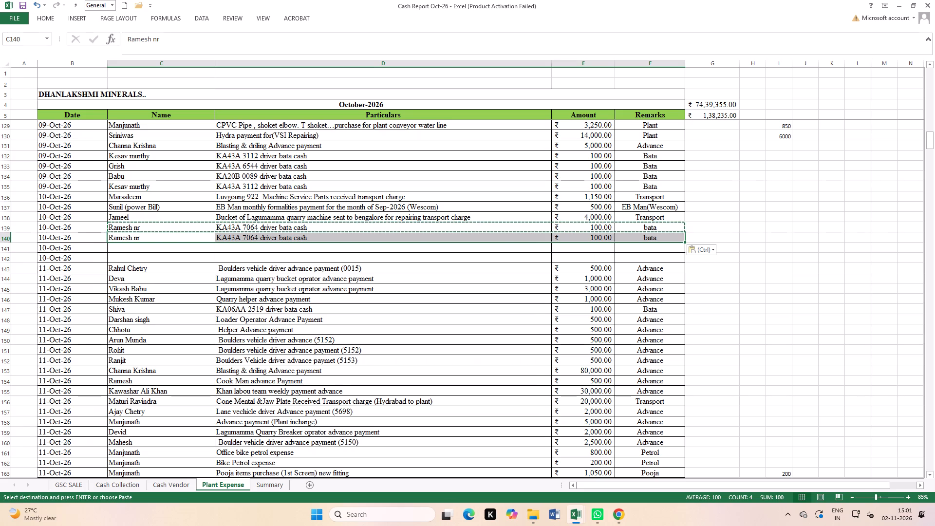
left_click(258, 238)
left_click(752, 286)
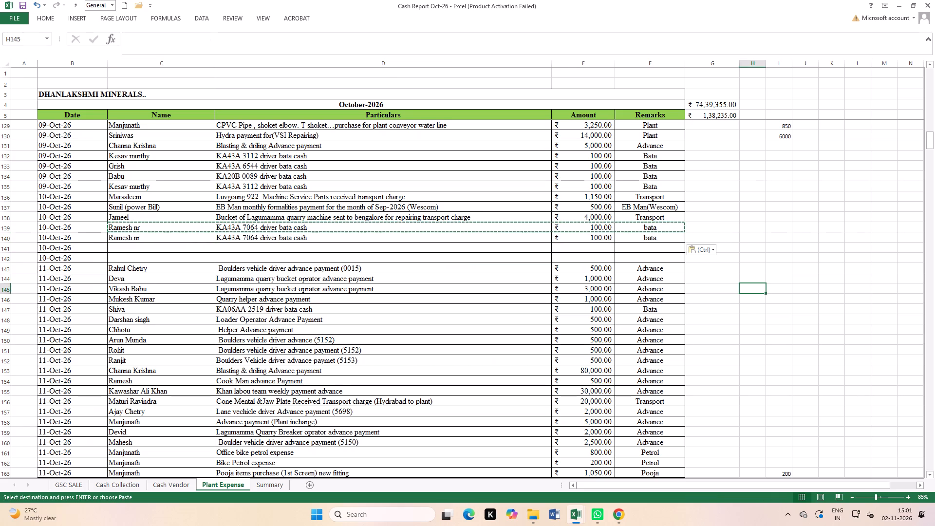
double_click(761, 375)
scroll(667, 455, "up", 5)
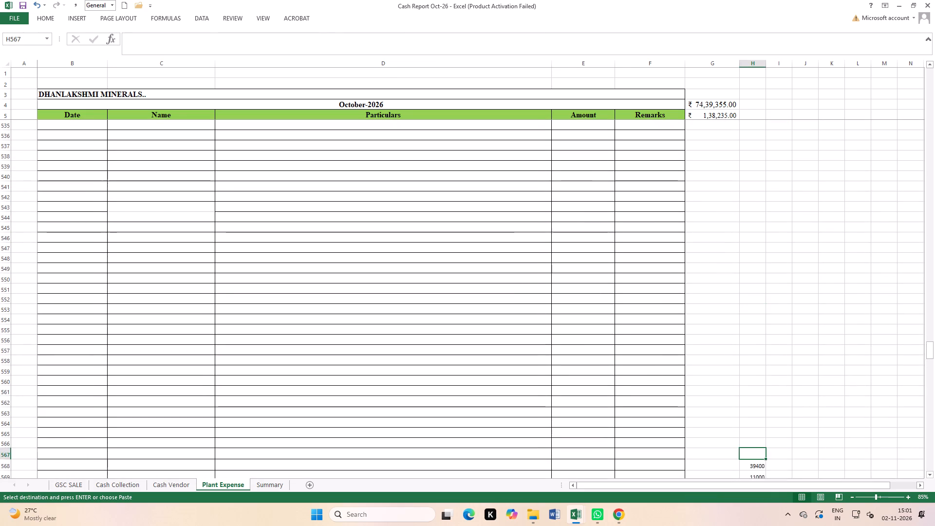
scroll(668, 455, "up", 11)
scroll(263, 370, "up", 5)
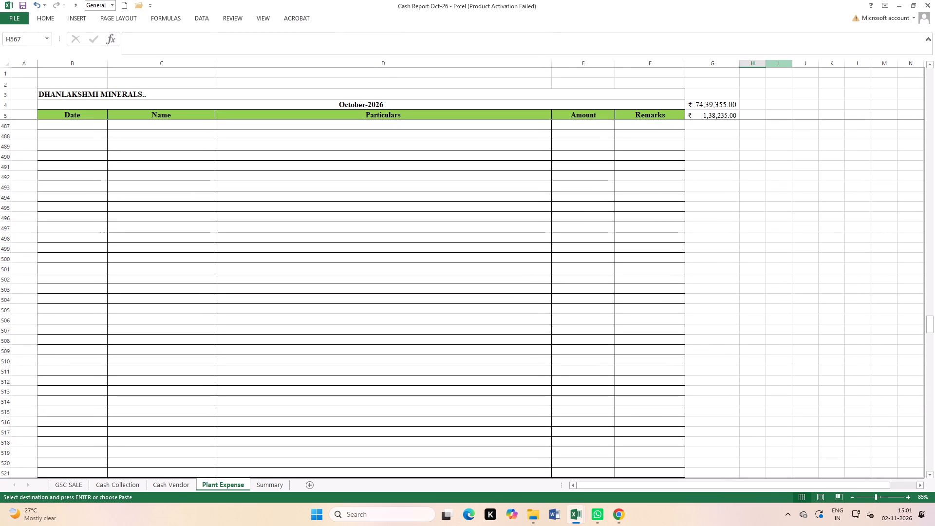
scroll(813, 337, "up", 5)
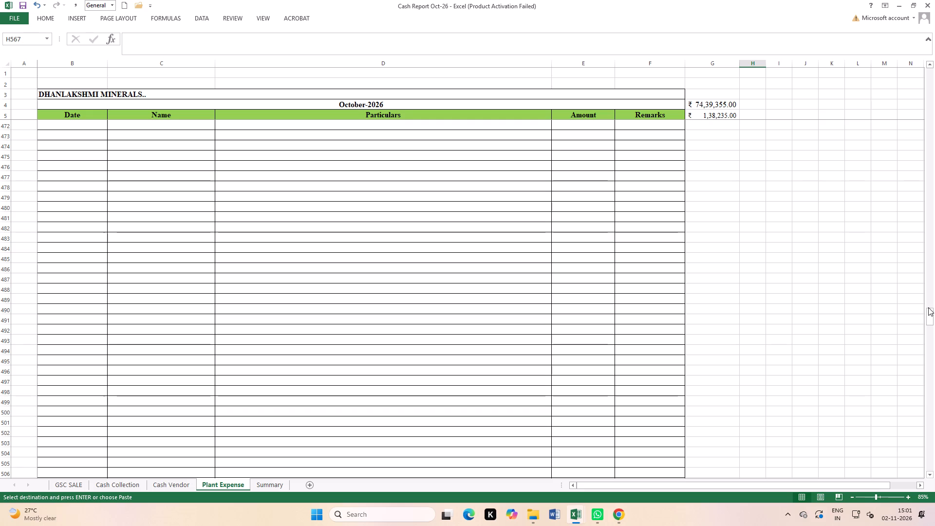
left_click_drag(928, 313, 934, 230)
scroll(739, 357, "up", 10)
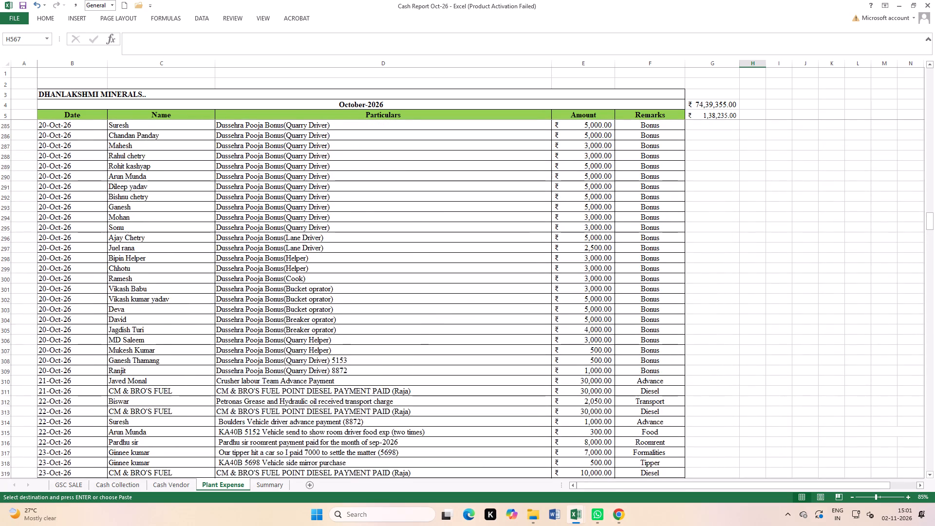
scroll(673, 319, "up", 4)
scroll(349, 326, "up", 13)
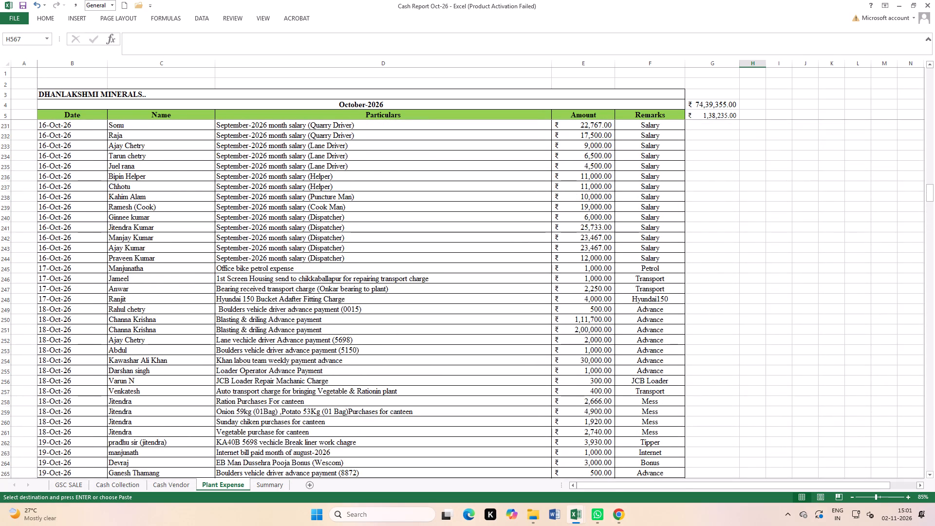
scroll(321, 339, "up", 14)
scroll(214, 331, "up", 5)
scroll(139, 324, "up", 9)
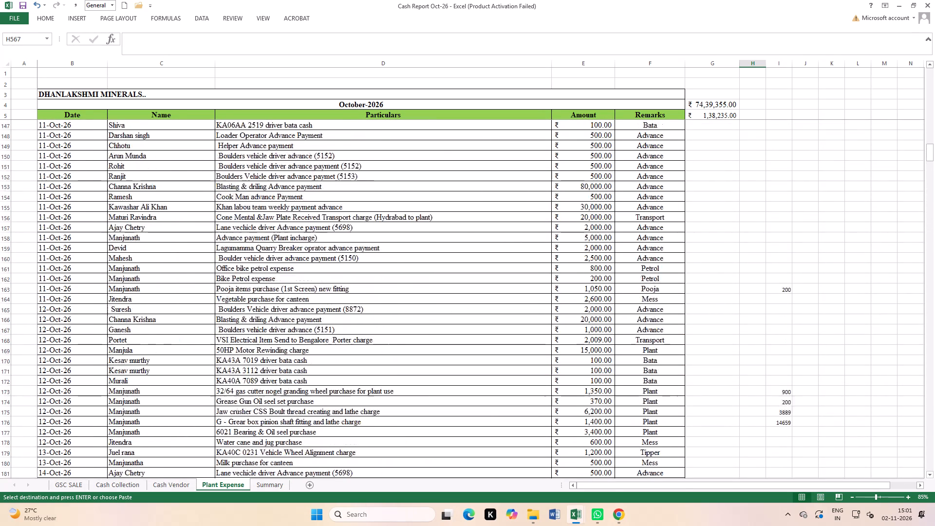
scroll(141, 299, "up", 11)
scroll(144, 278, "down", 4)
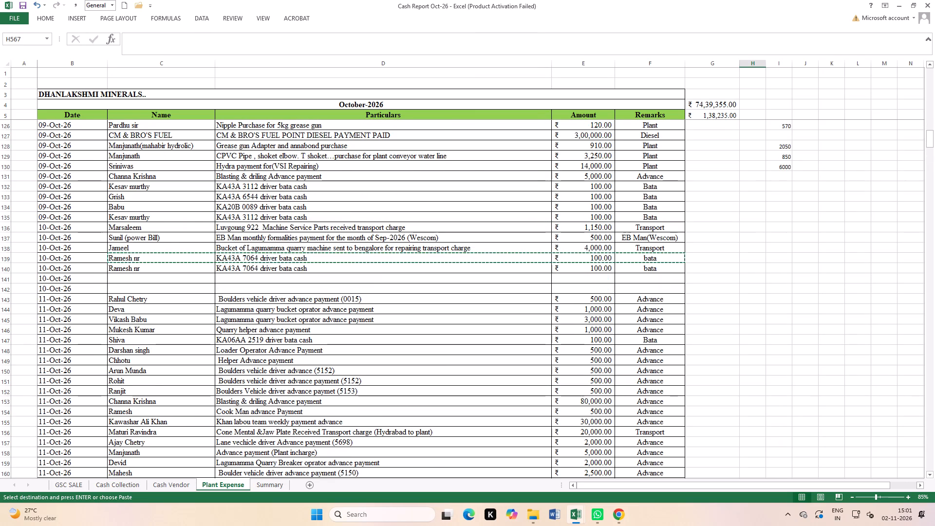
Paste the copied row 139 bata entry into row 141 as well.
left_click(124, 278)
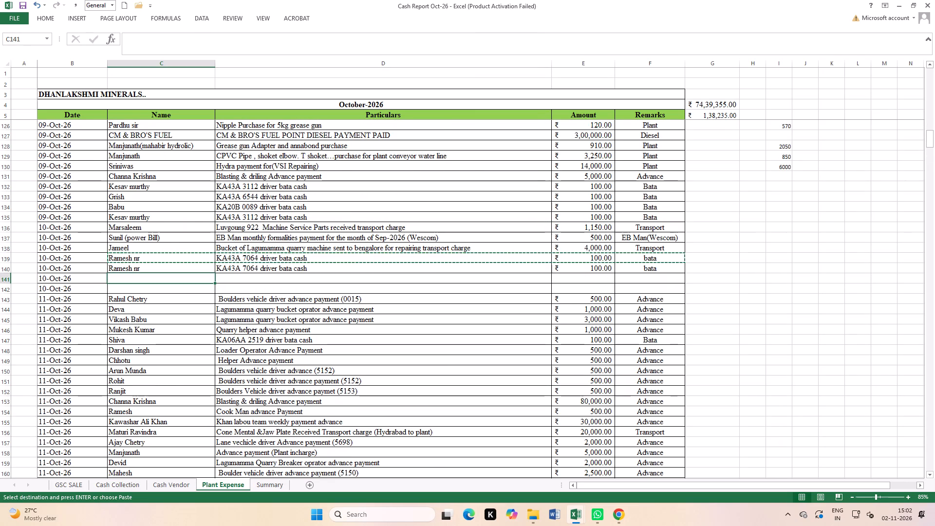
key("ctrl+v")
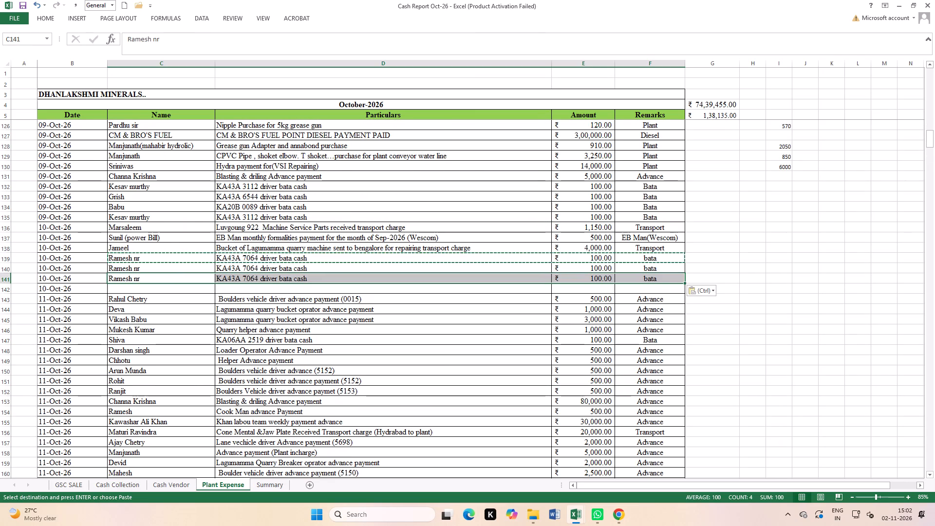
left_click(754, 332)
Clear the name and particulars from row 141, keeping its amount and remark.
left_click(251, 279)
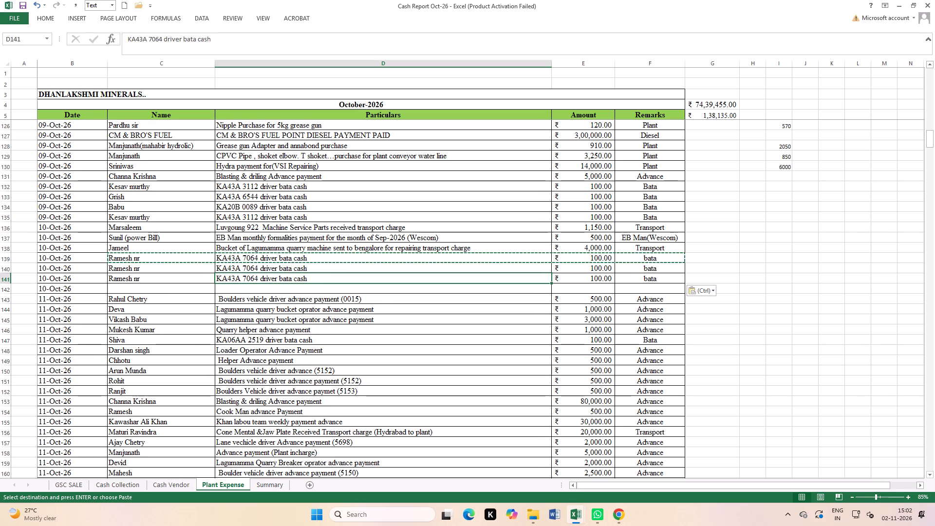
left_click_drag(121, 280, 310, 278)
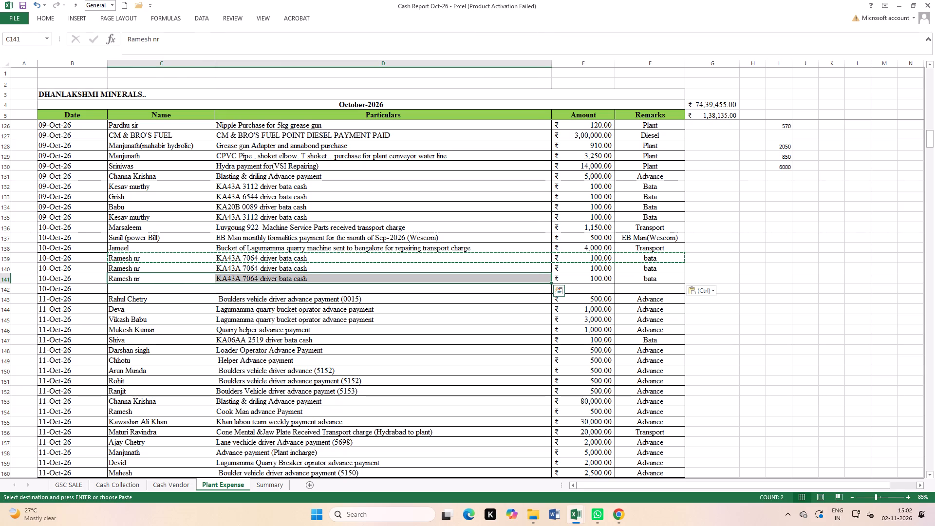
key("Delete")
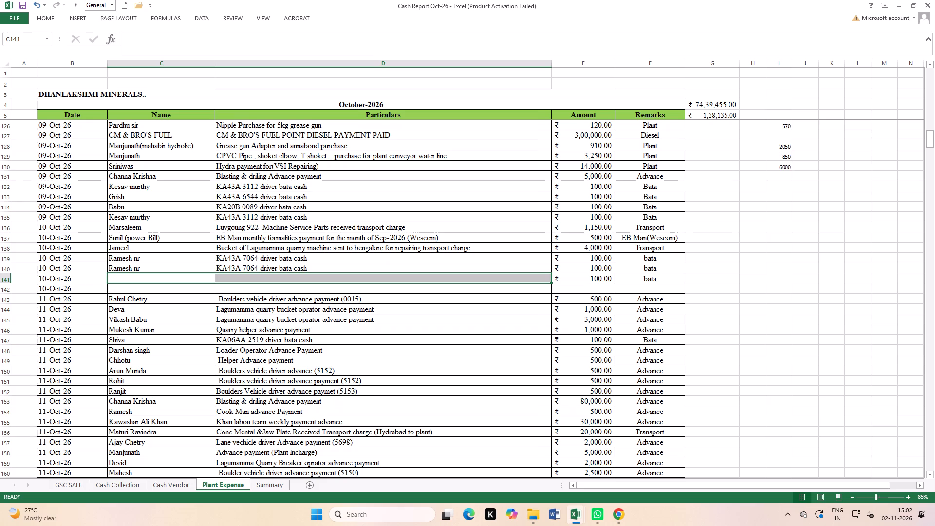
left_click(823, 298)
left_click(237, 267)
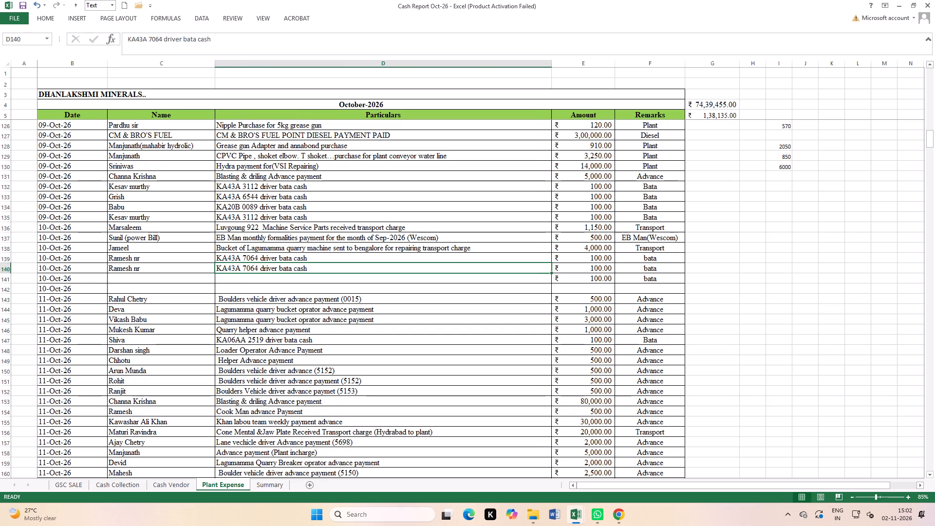
left_click(162, 38)
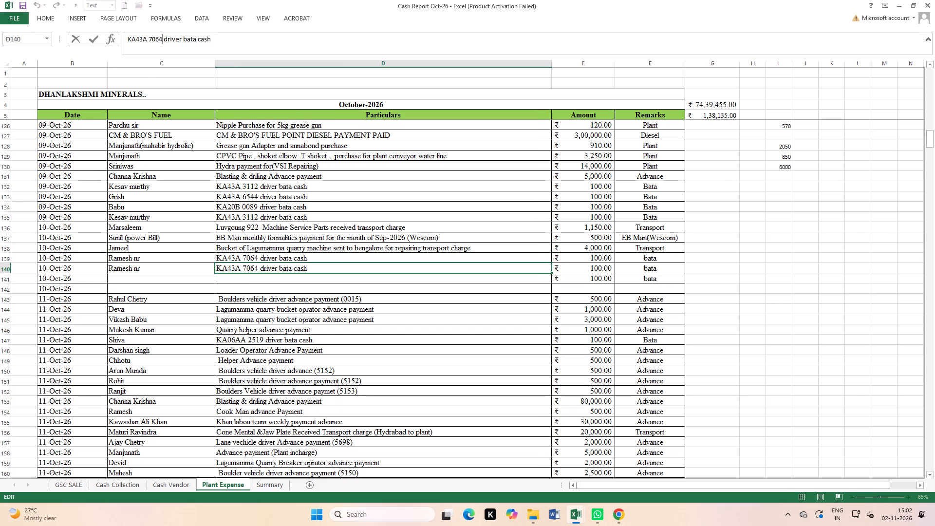
key("BackSpace")
key("BackSpace")
key("BackSpace")
key("BackSpace")
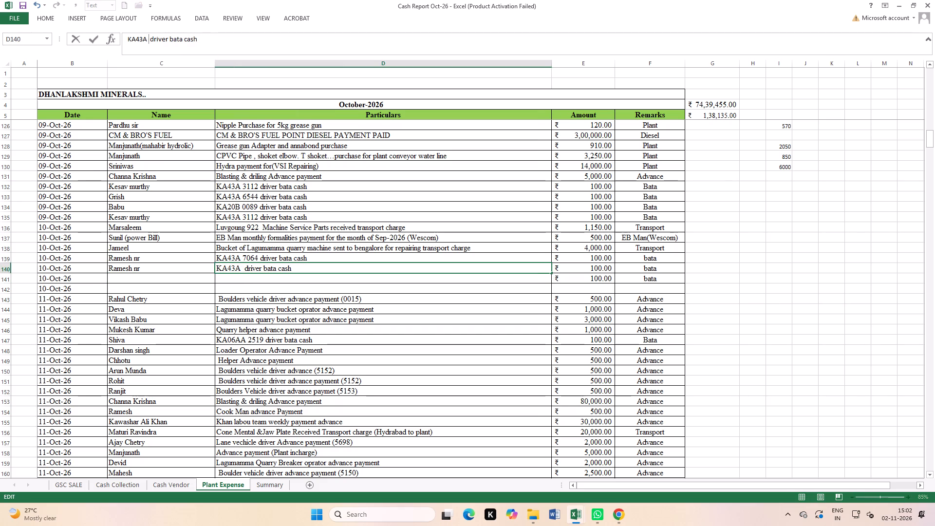
type("4606")
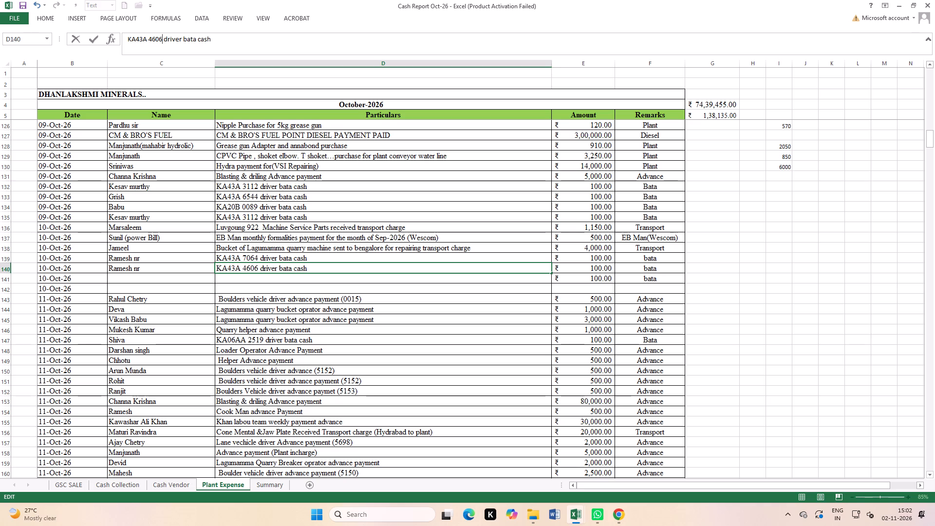
left_click(852, 375)
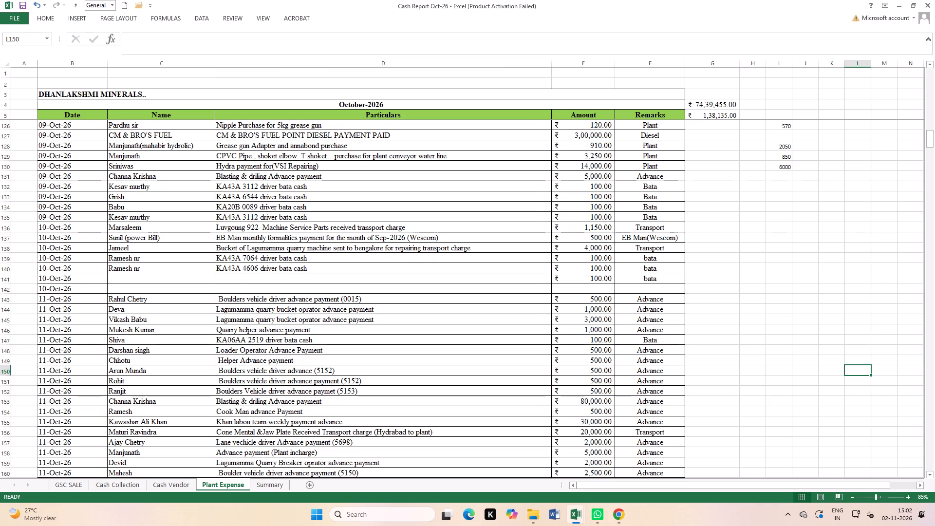
Enter the driver's name in row 141, using the same name as in row 132.
left_click(117, 277)
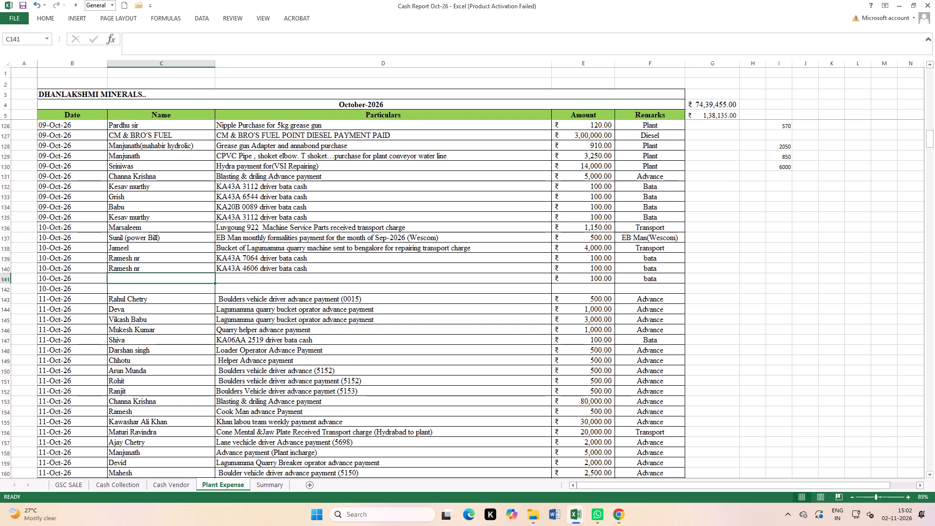
left_click(117, 277)
key("k")
key("BackSpace")
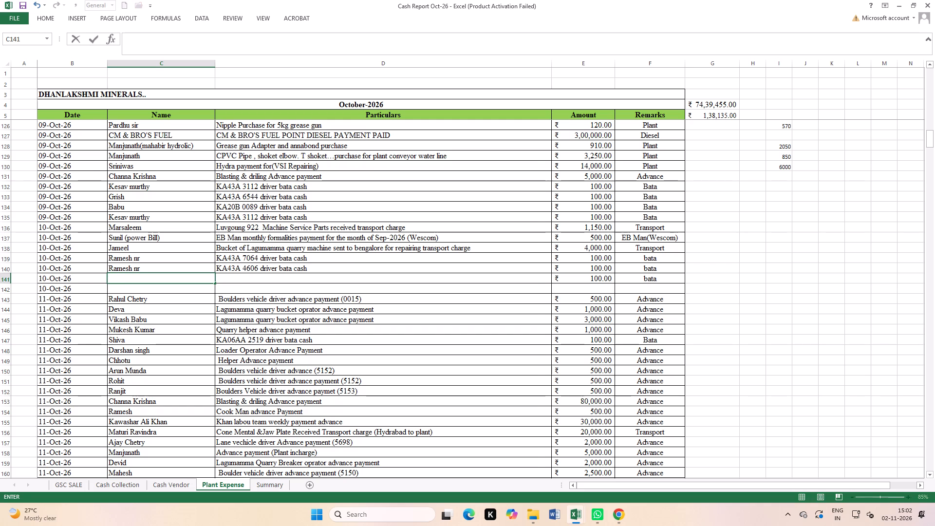
key("shift+k")
type("es")
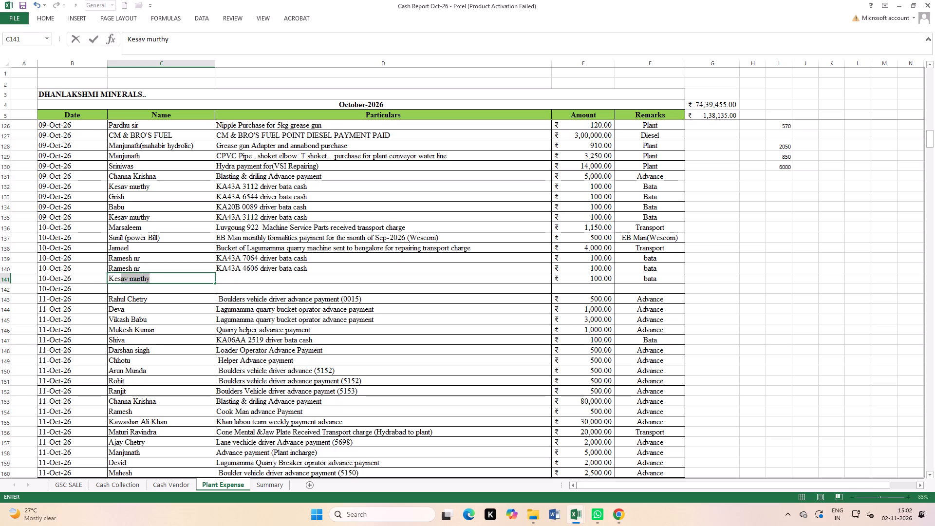
left_click(244, 276)
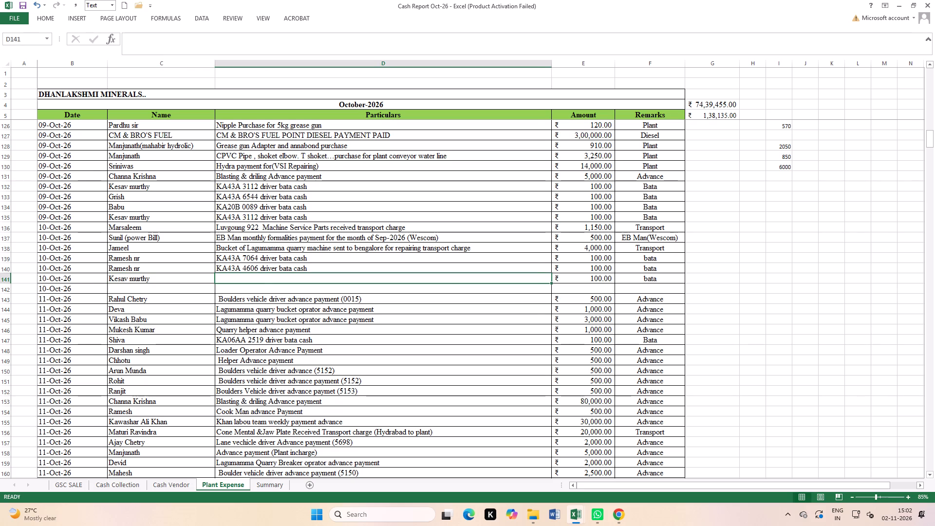
Copy the particulars, amount and remark of row 132 into row 141.
left_click(249, 187)
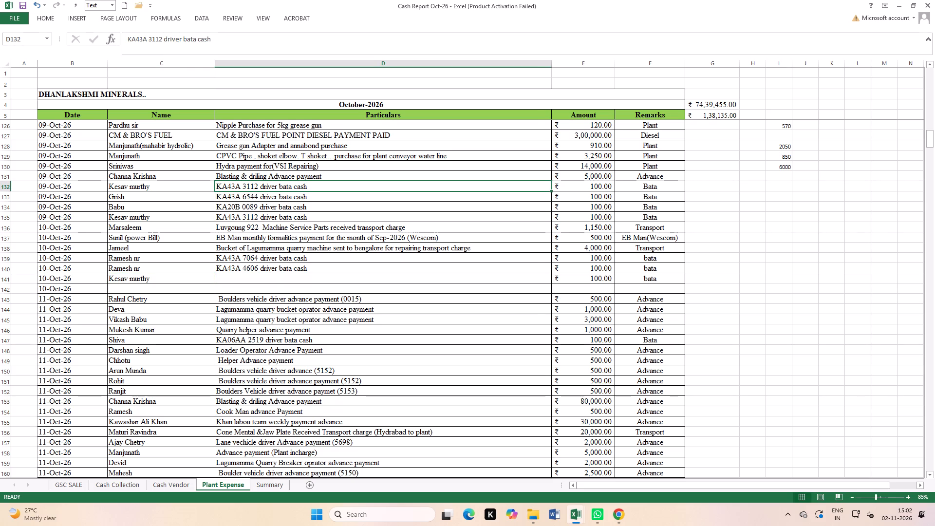
left_click_drag(229, 186, 356, 192)
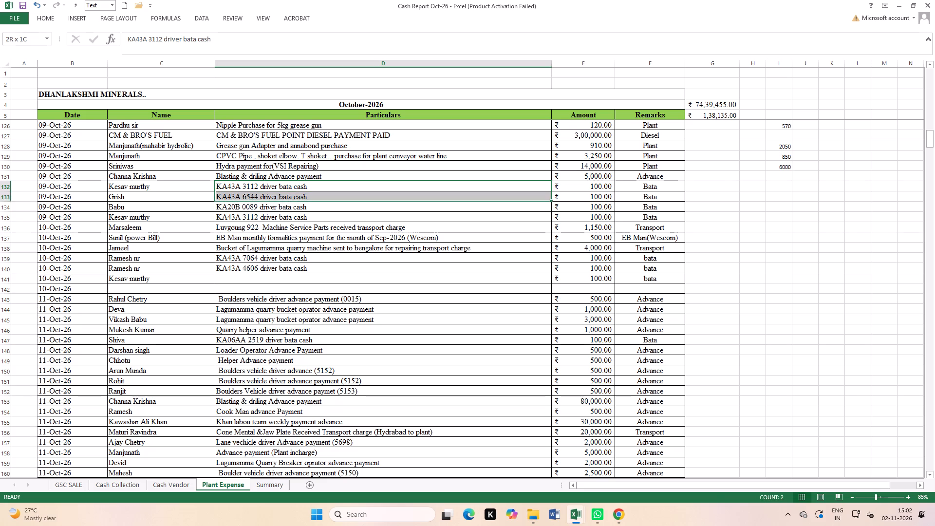
left_click_drag(356, 192, 639, 186)
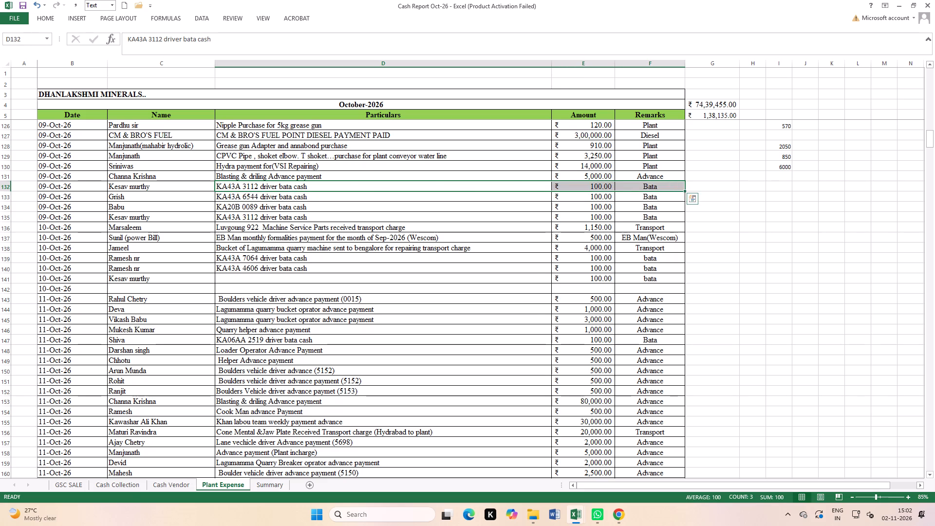
key("ctrl+c")
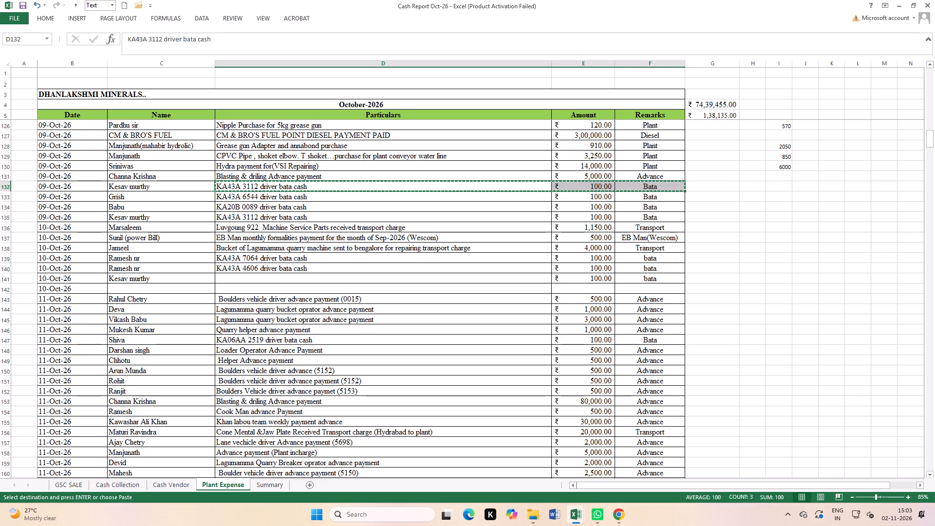
left_click(223, 277)
key("ctrl+v")
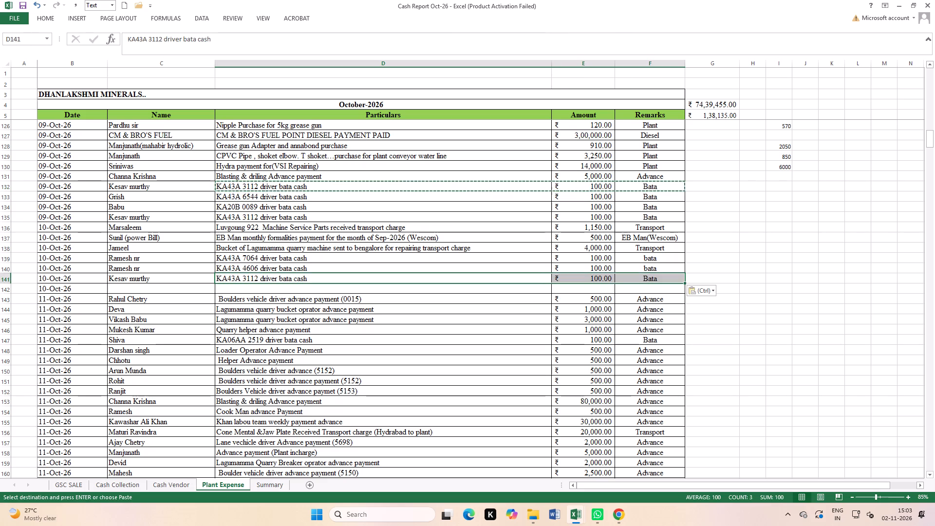
left_click(789, 305)
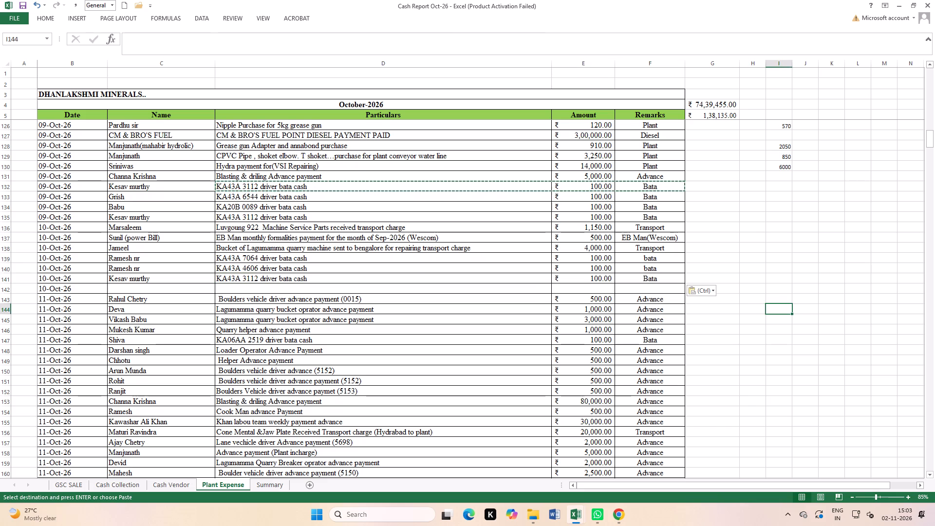
left_click(254, 280)
left_click(161, 39)
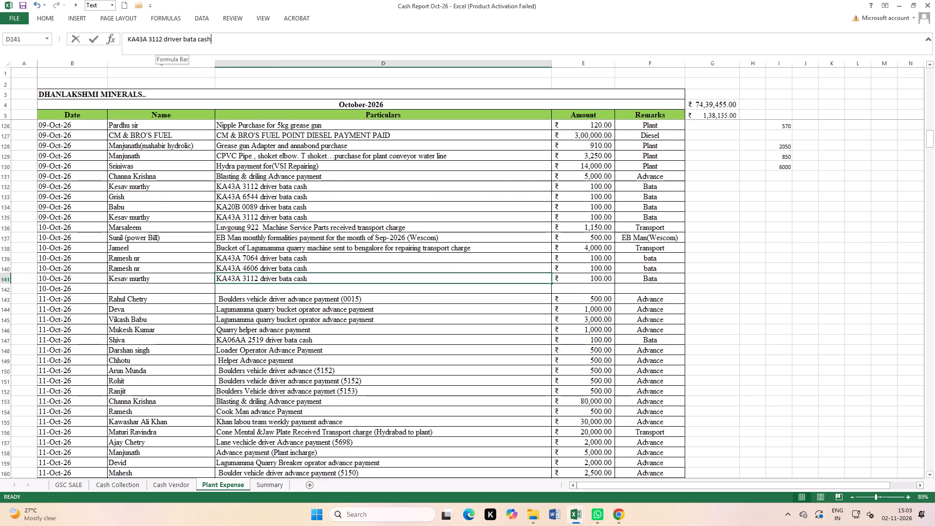
key("BackSpace")
key("BackSpace")
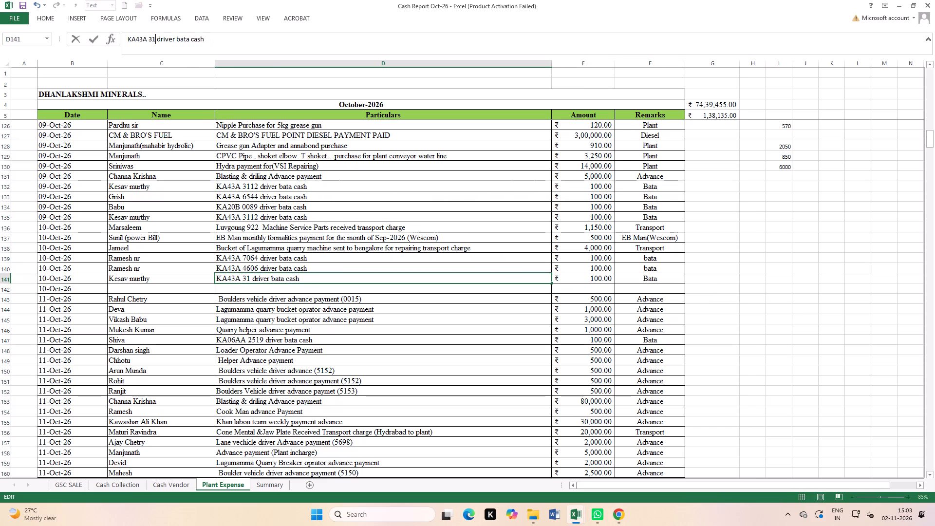
key("BackSpace")
key("BackSpace")
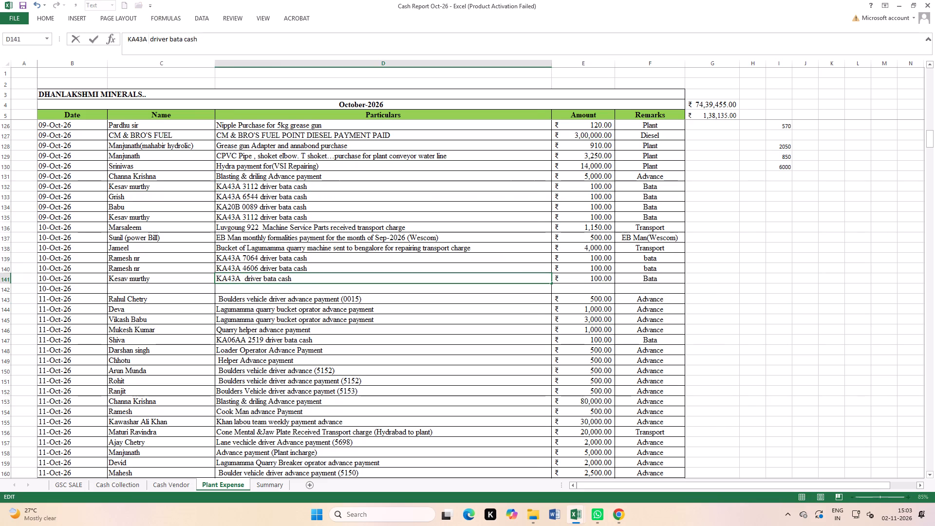
type("7019")
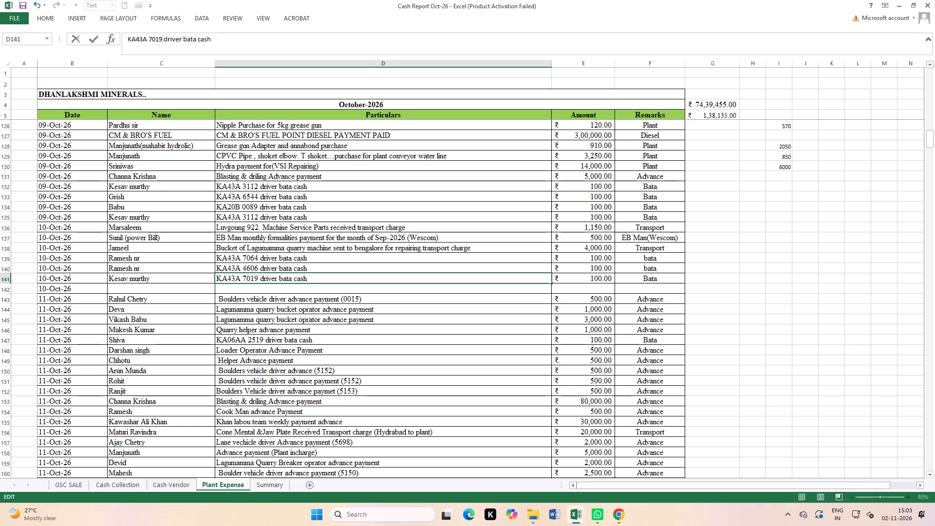
left_click(785, 296)
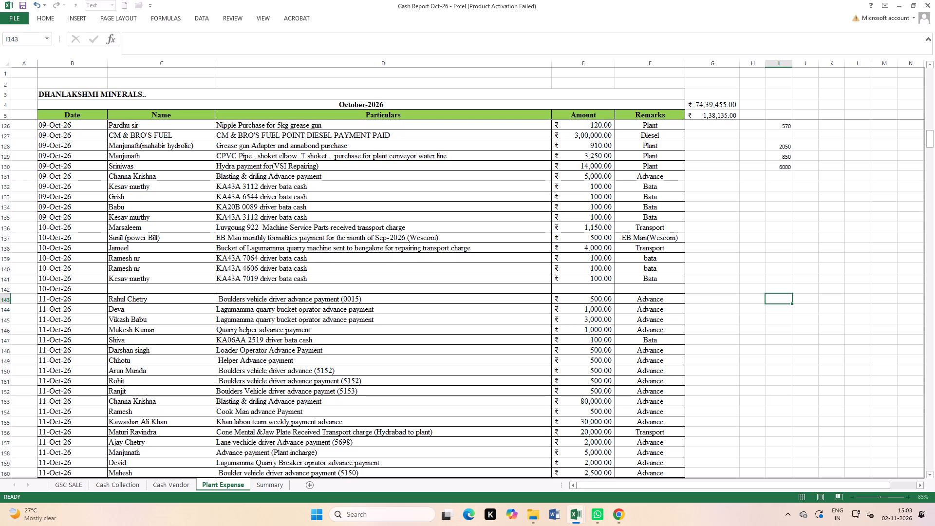
Enter Madhu as the name in row 142, the last 10-Oct-26 row.
left_click(124, 290)
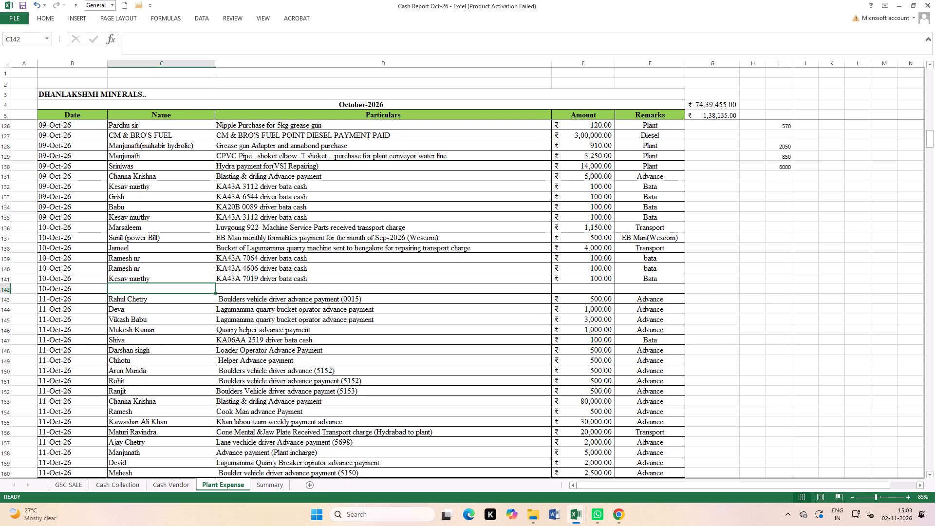
key("m")
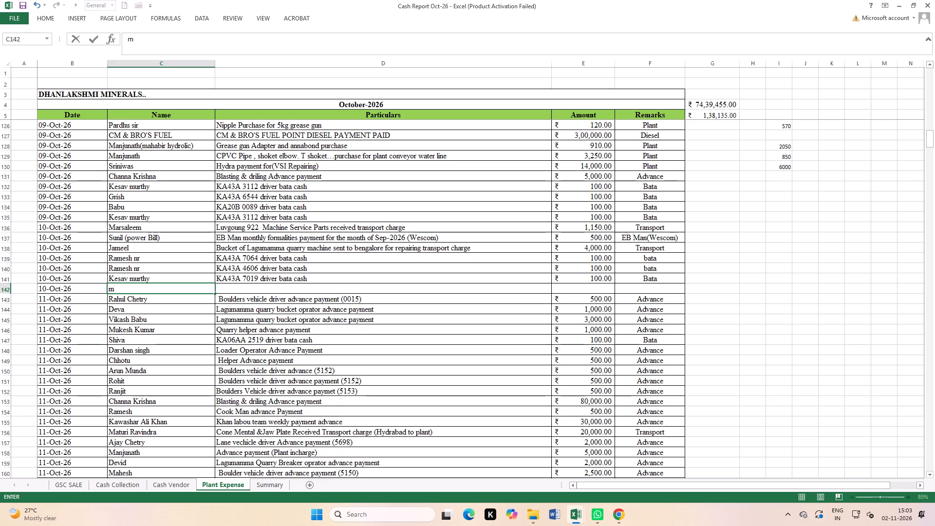
key("BackSpace")
key("shift+m")
type("adh")
key("u")
left_click(225, 288)
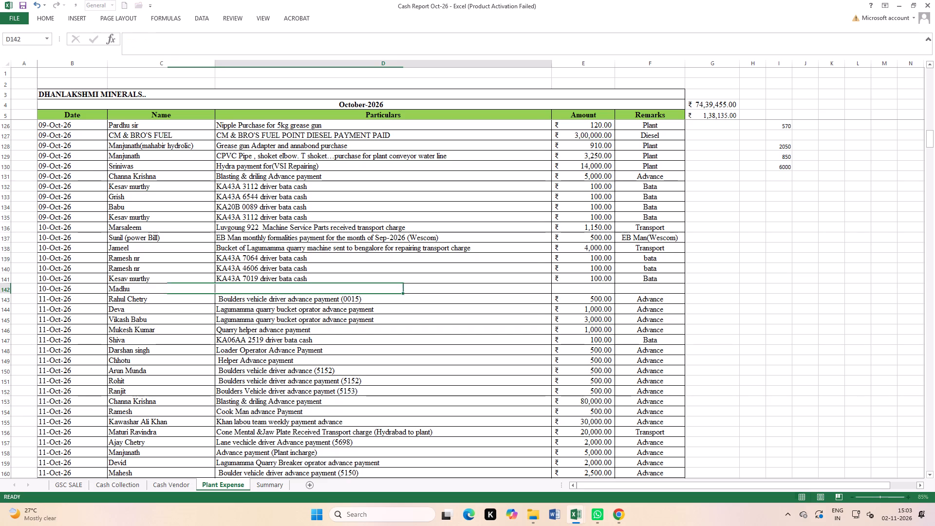
Copy the driver bata particulars of row 141 into row 142.
left_click(235, 280)
key("ctrl+c")
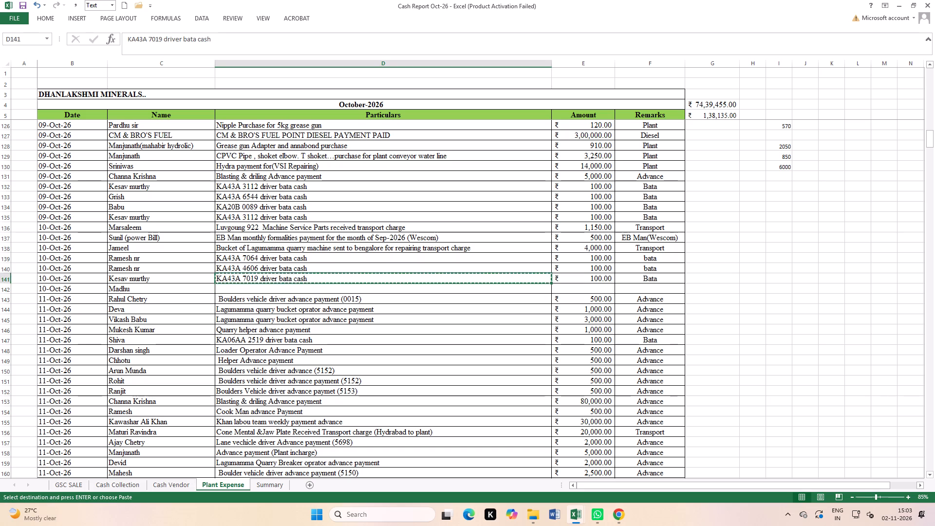
left_click(235, 290)
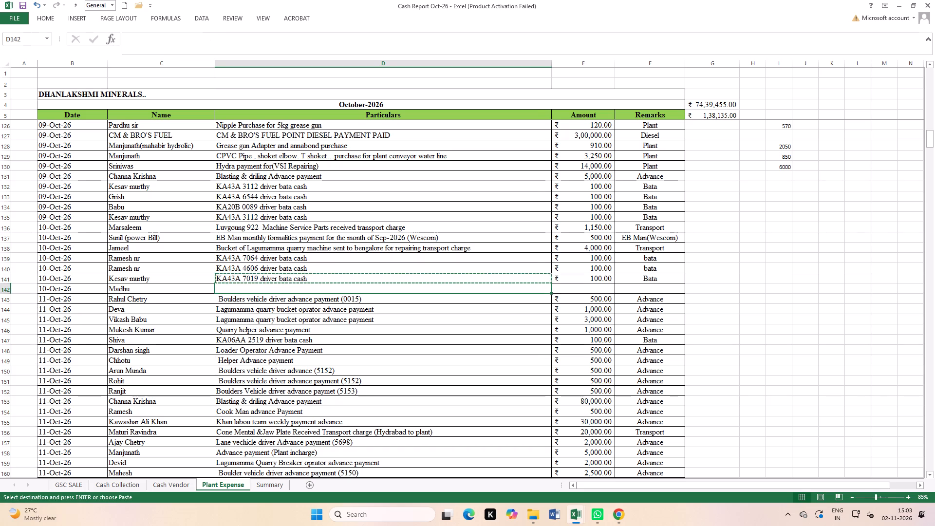
key("ctrl+v")
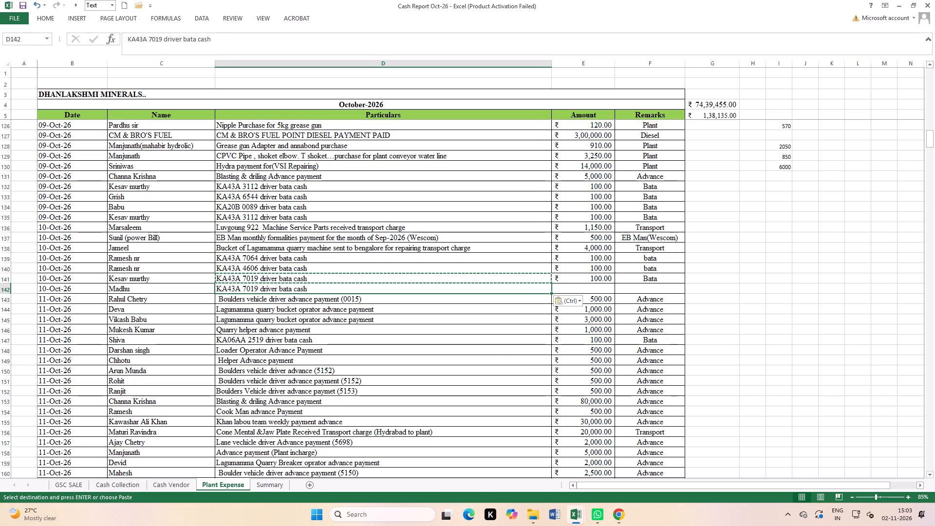
left_click(376, 287)
double_click(880, 340)
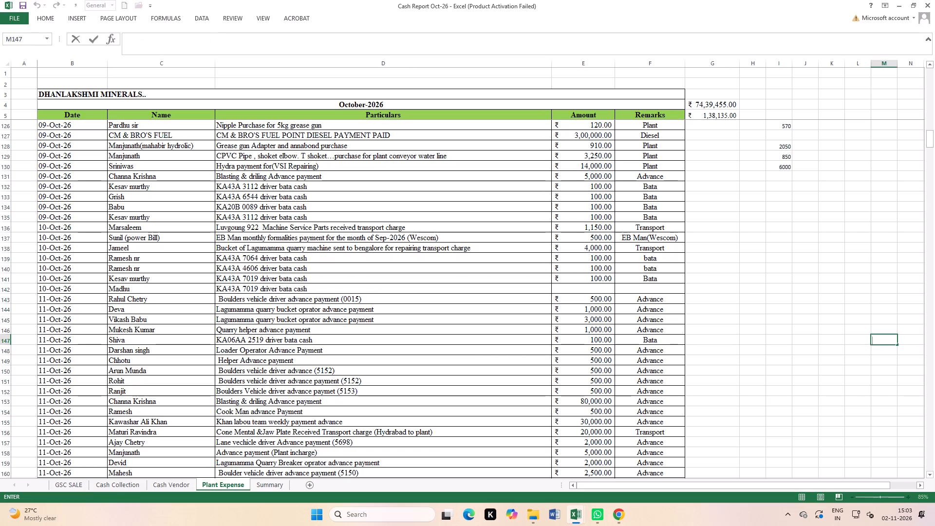
left_click(241, 291)
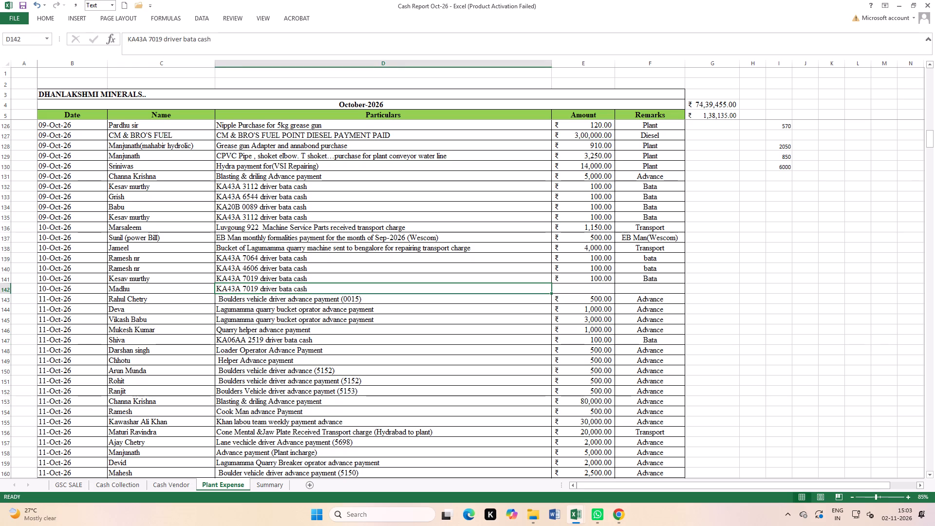
left_click(163, 41)
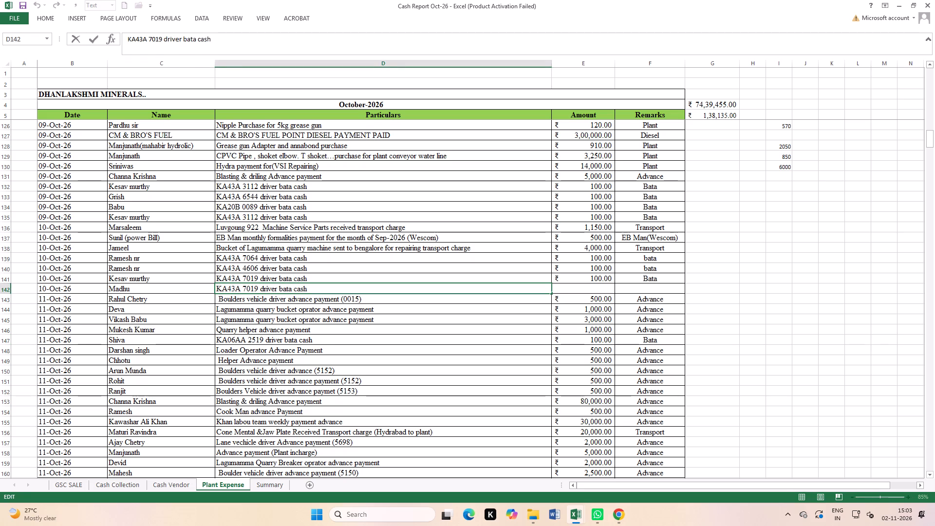
key("BackSpace")
key("BackSpace")
key("BackSpace")
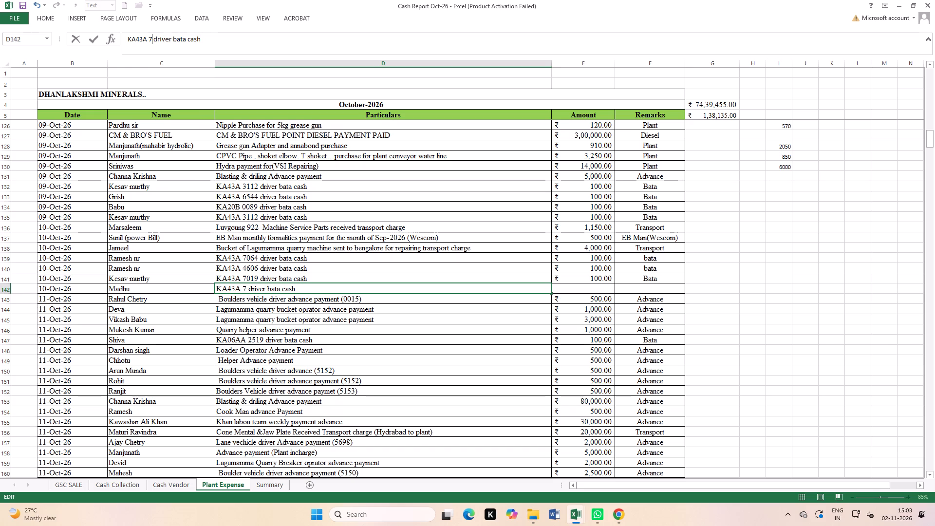
key("BackSpace")
type("6420")
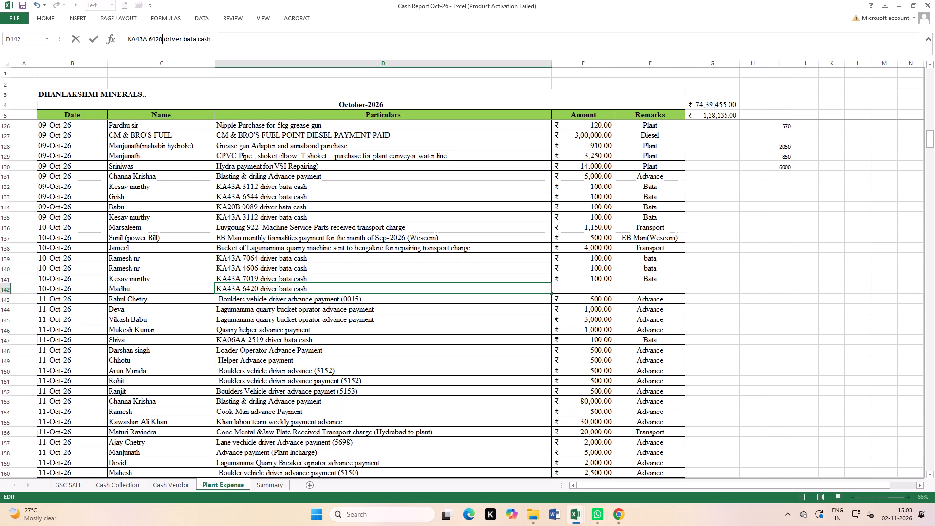
left_click(863, 308)
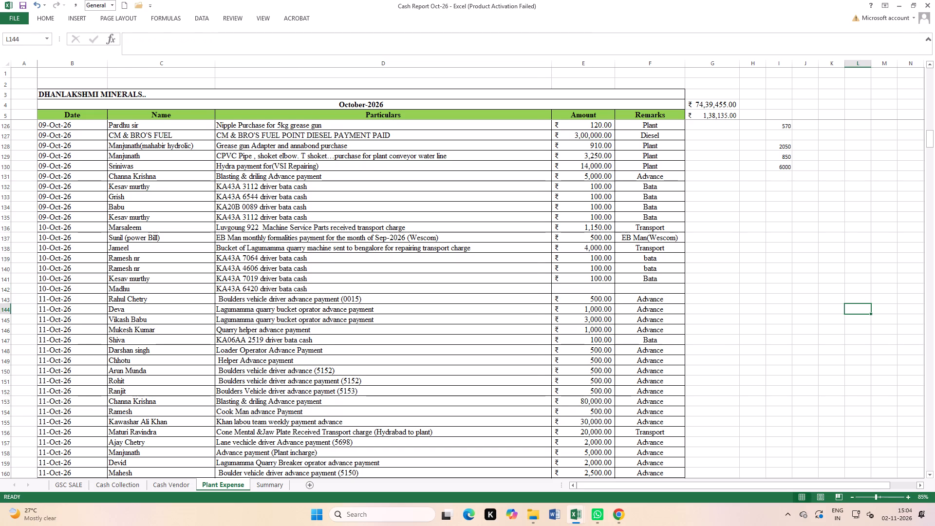
Copy the amount and remark of row 141 into row 142.
left_click_drag(586, 279, 631, 280)
key("ctrl+c")
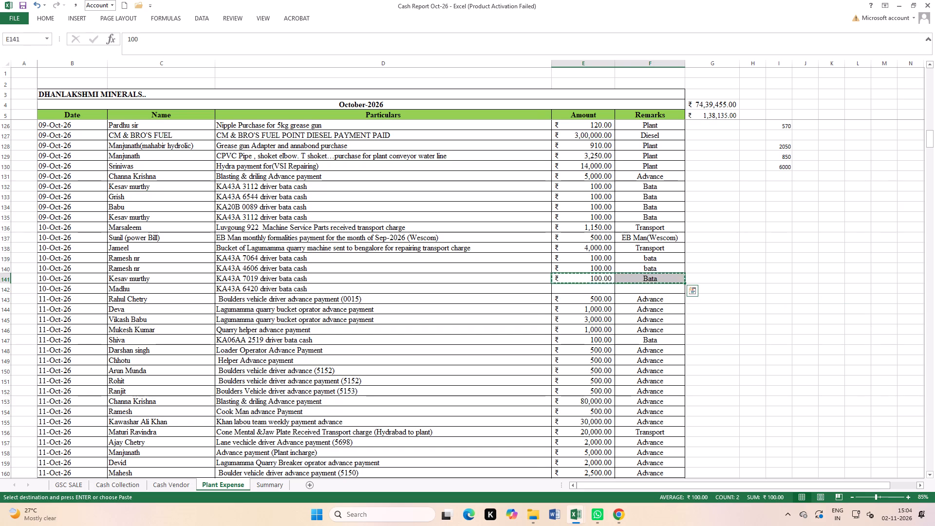
left_click(593, 288)
key("ctrl+v")
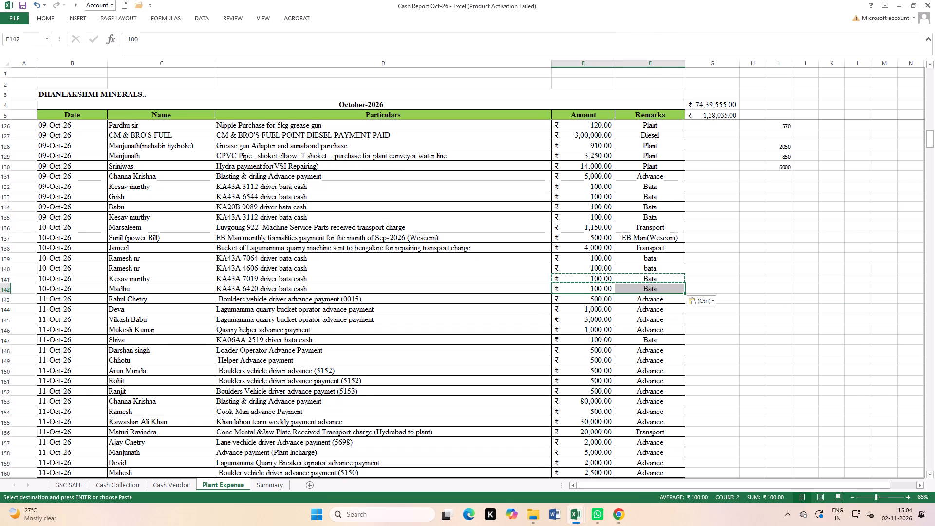
left_click(850, 319)
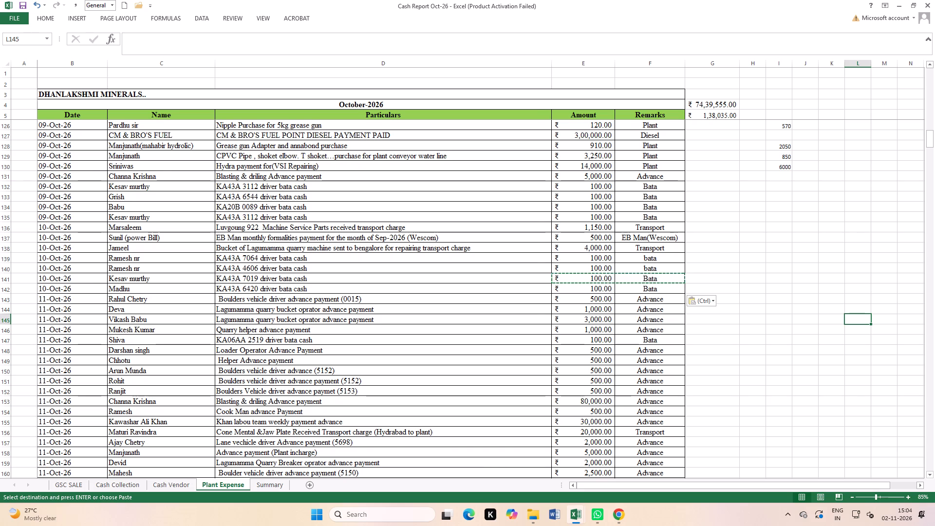
Insert a blank row above the first 12-Oct-26 entry and copy the 11-Oct-26 date from row 164 into it.
scroll(0, 372, "down", 4)
scroll(51, 407, "down", 1)
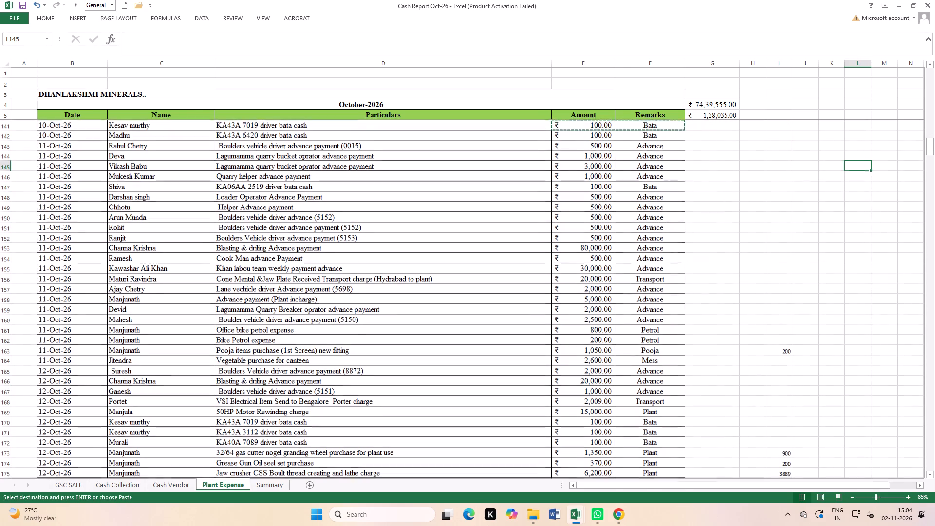
left_click(3, 374)
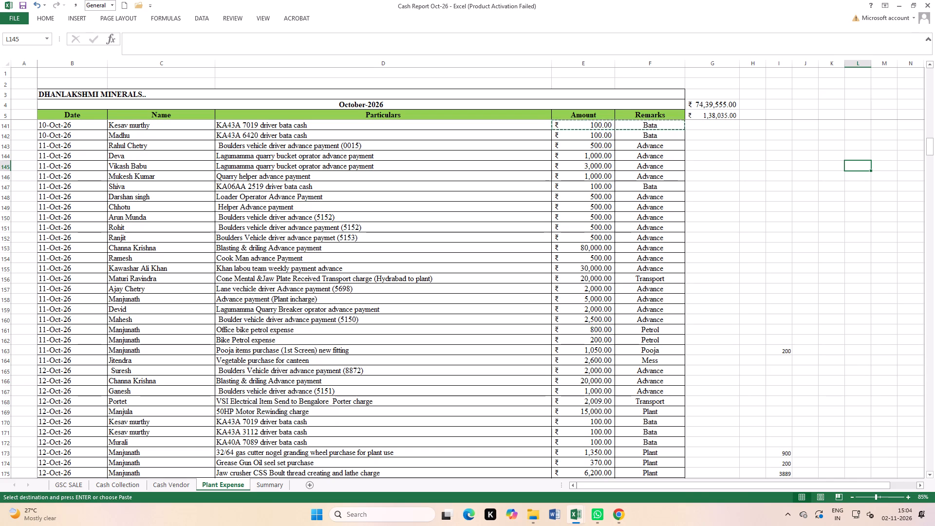
left_click(3, 370)
key("ctrl+plus")
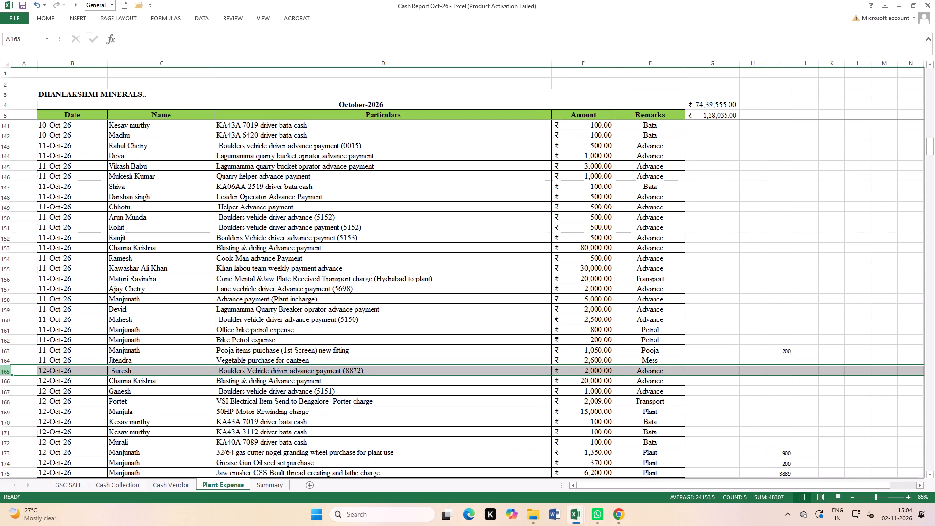
left_click(59, 361)
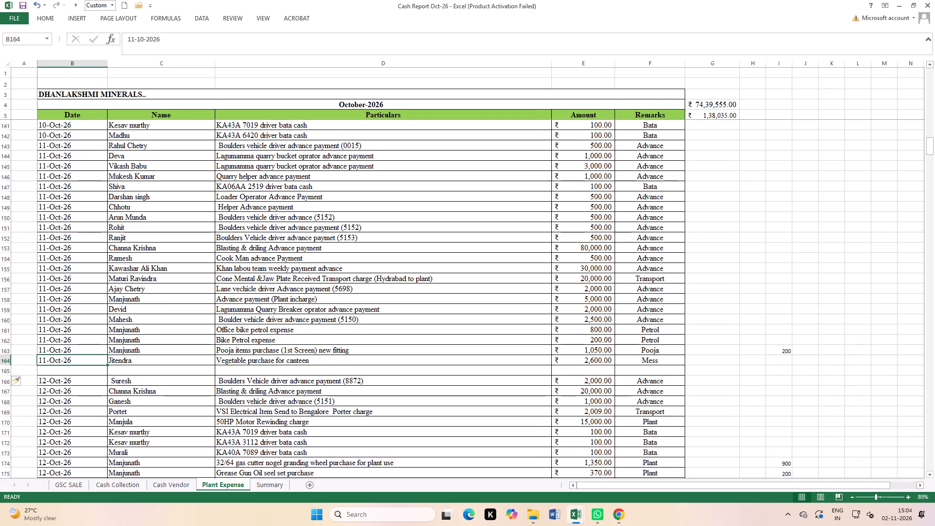
key("ctrl+c")
left_click(55, 374)
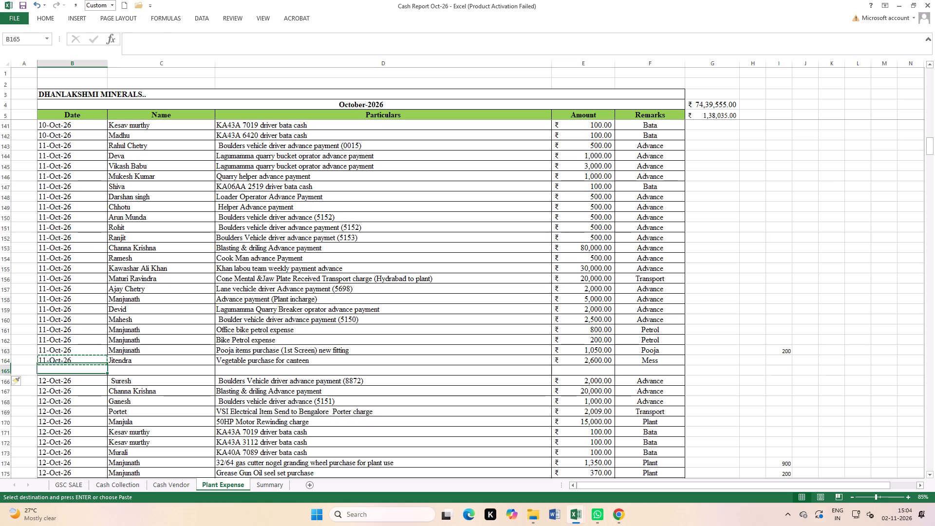
key("ctrl+v")
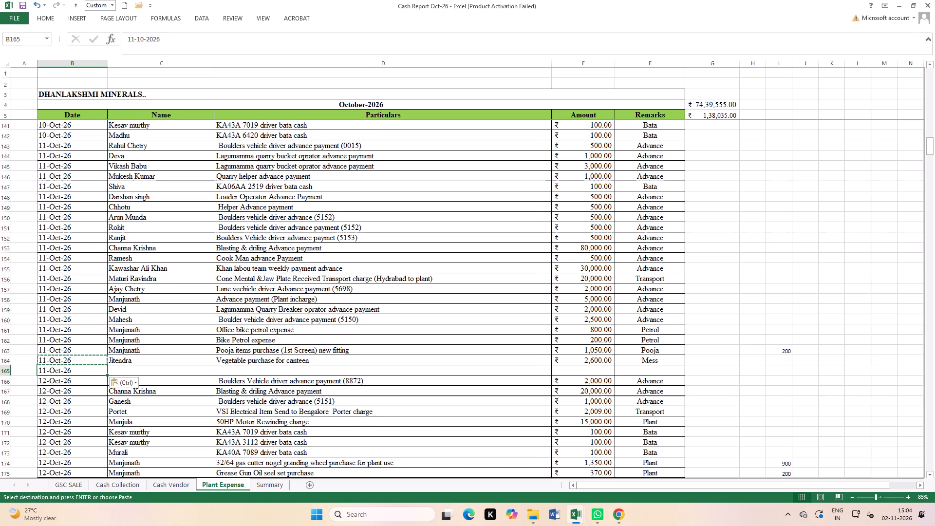
Enter Gagan as the name in the new row 165.
left_click(122, 371)
key("shift+g")
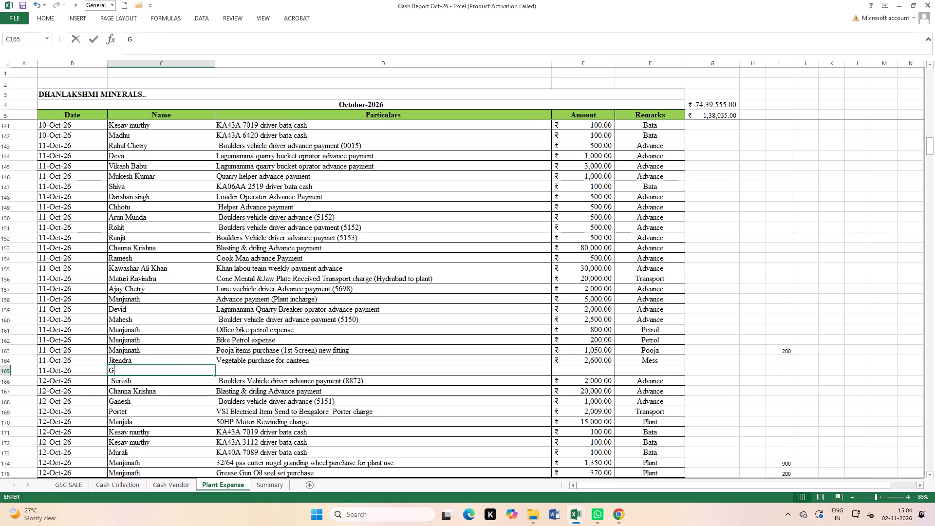
type("agan")
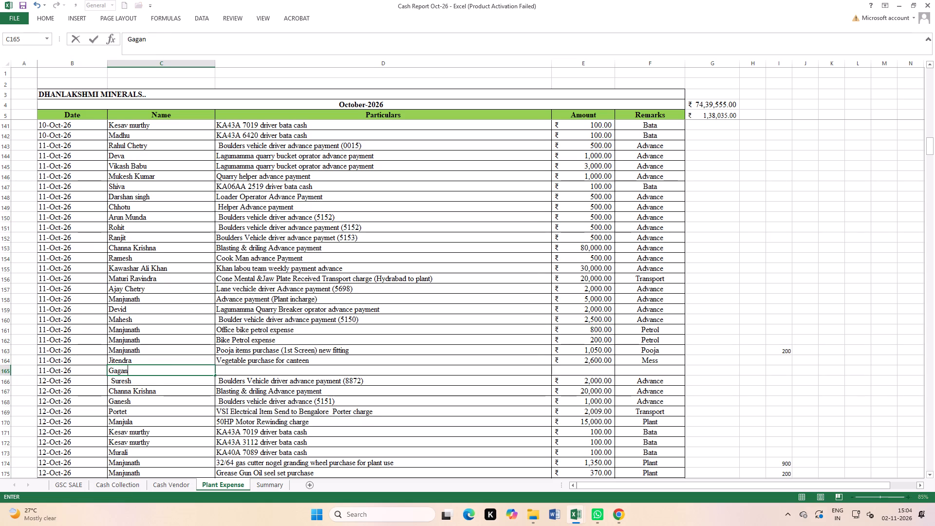
left_click(255, 373)
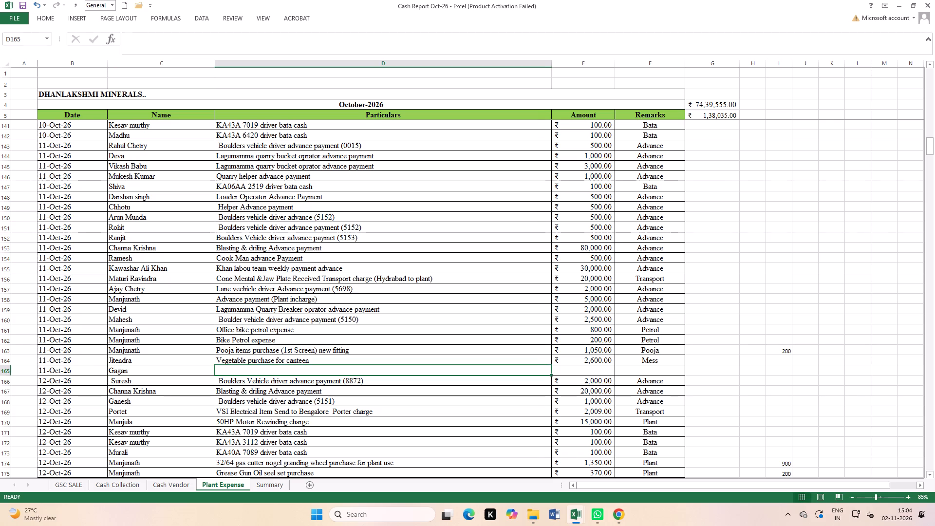
Copy the particulars, amount and remark of row 142 into row 165.
left_click(236, 138)
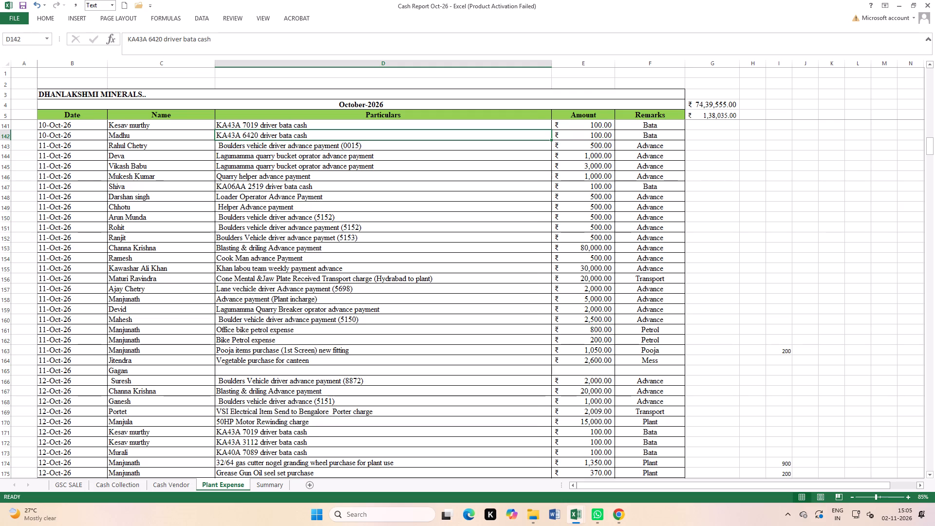
left_click_drag(544, 134, 628, 132)
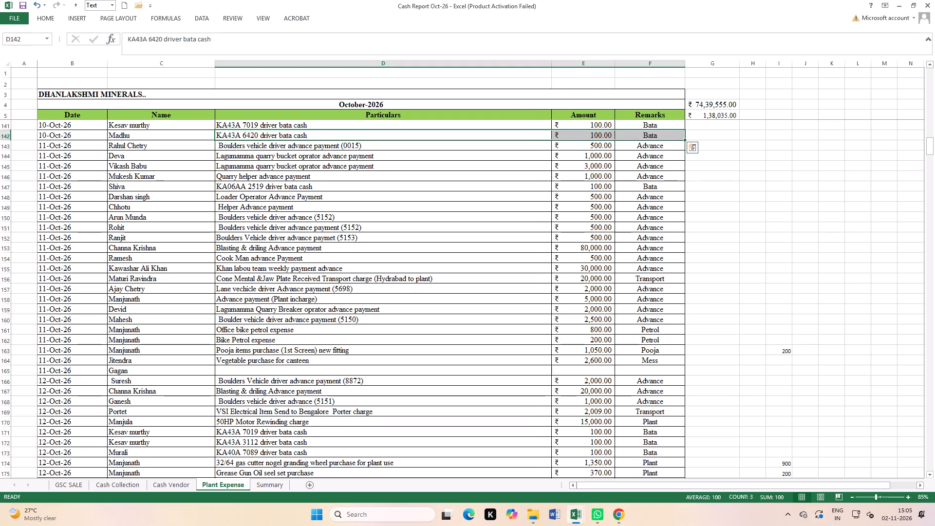
key("ctrl+c")
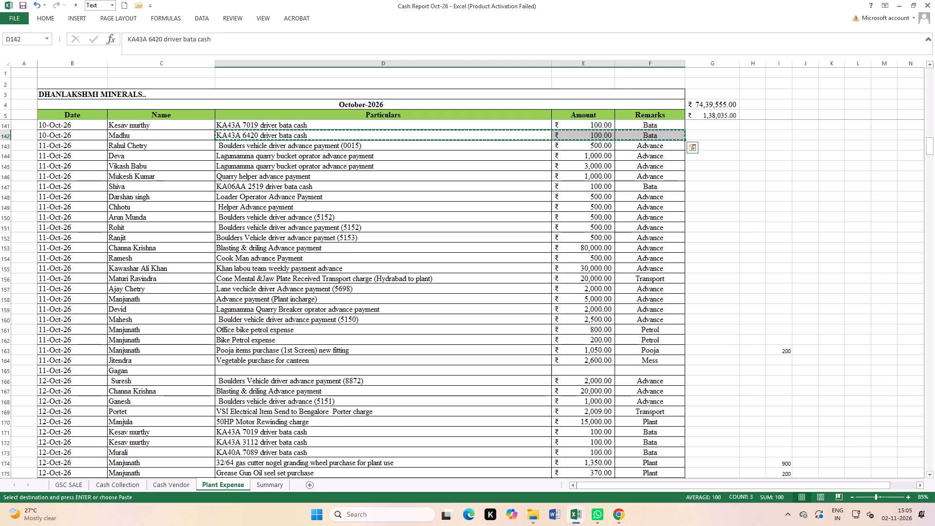
left_click(240, 368)
key("ctrl+v")
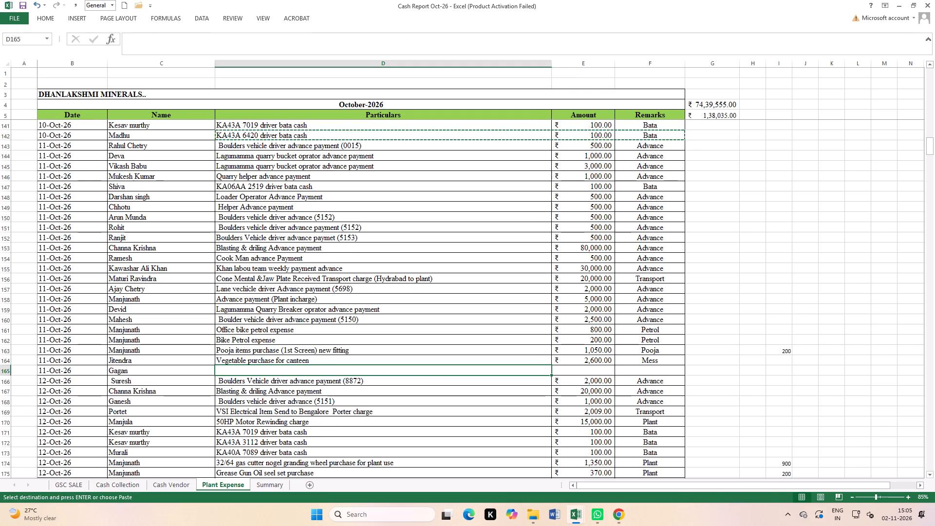
left_click(249, 374)
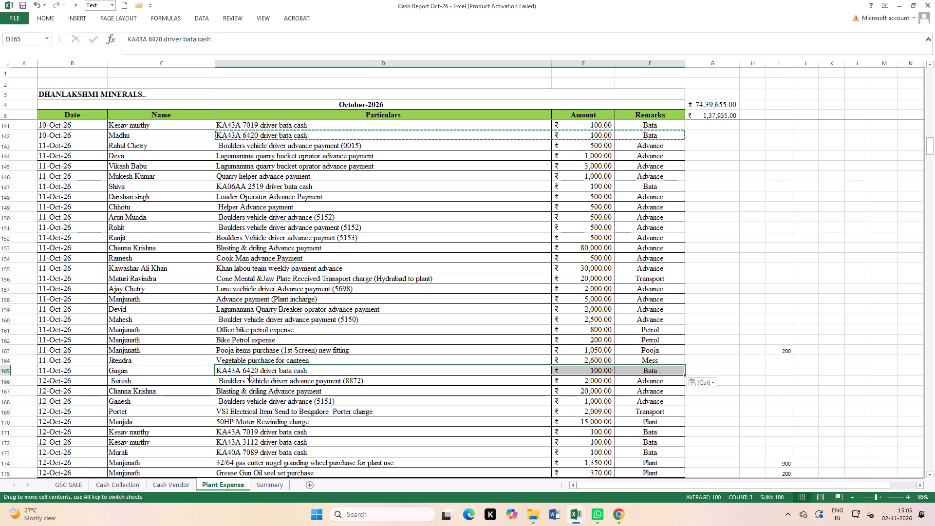
left_click(233, 374)
left_click(249, 371)
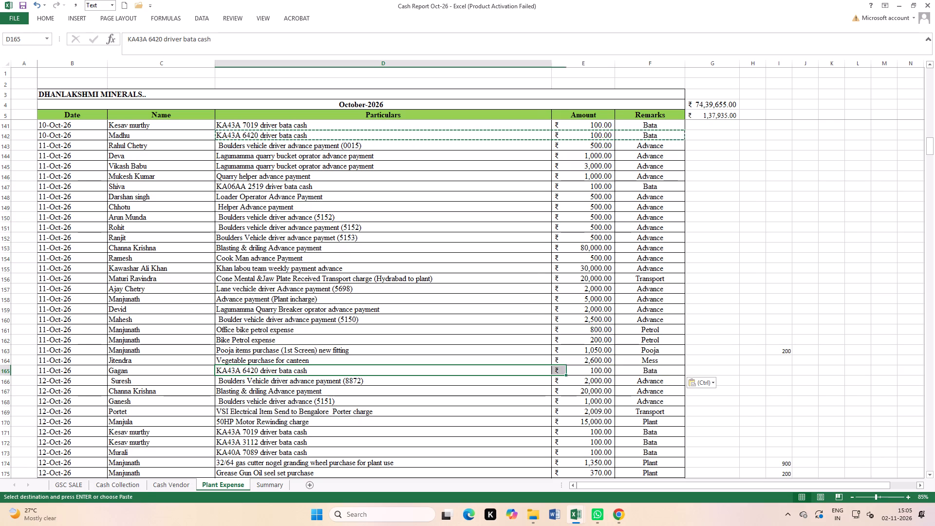
left_click(161, 41)
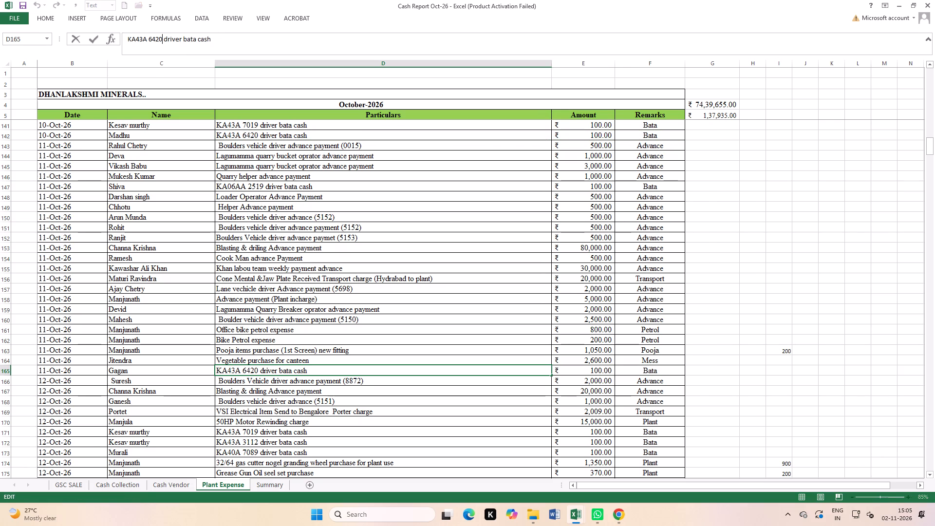
key("BackSpace")
key("BackSpace")
key("BackSpace")
key("BackSpace")
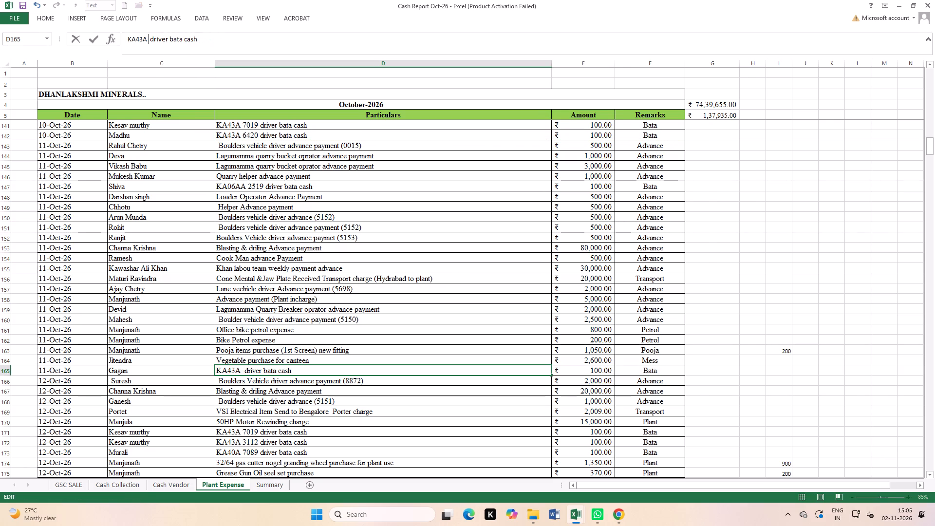
type("5110")
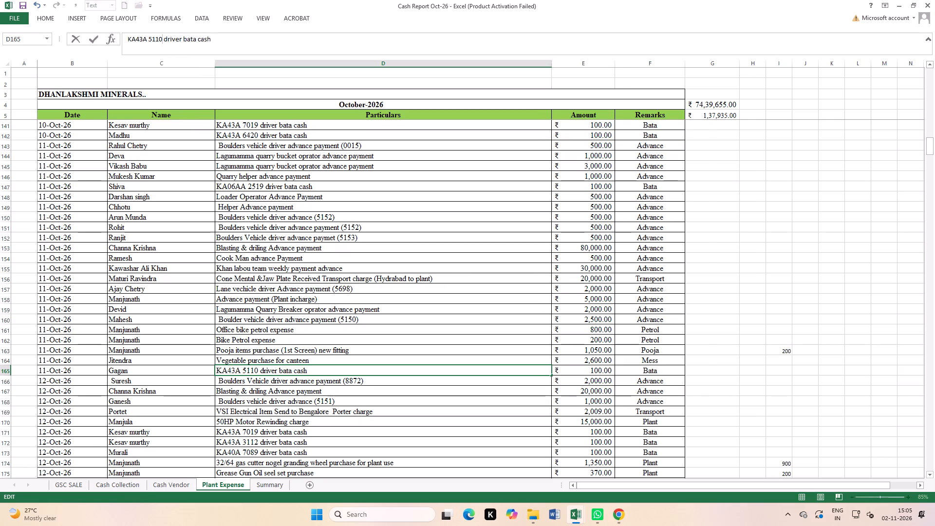
left_click(854, 322)
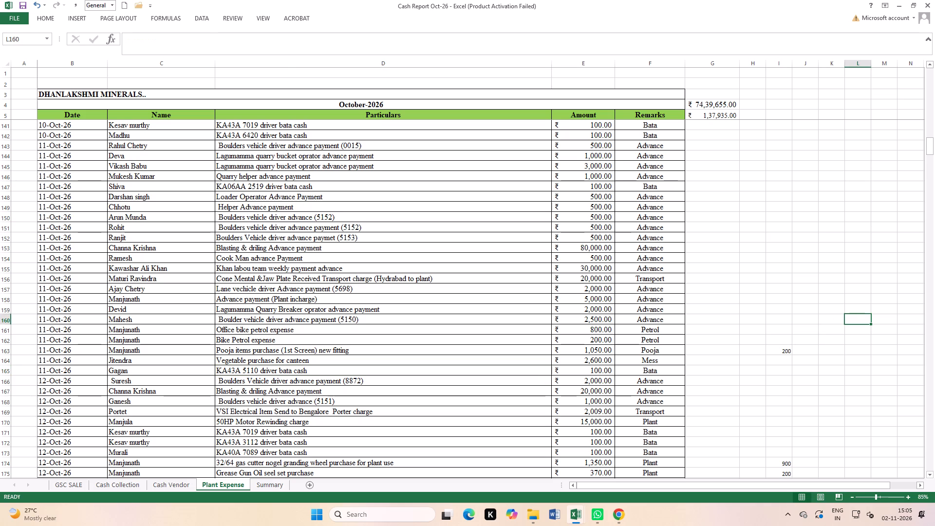
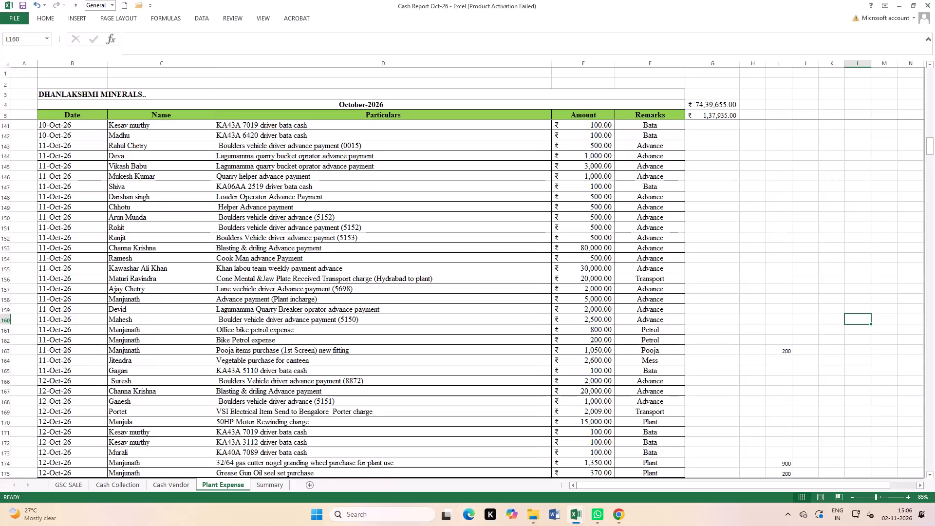
Insert four blank rows above the first 15-Oct-26 entry in the Plant Expense sheet.
scroll(21, 432, "down", 2)
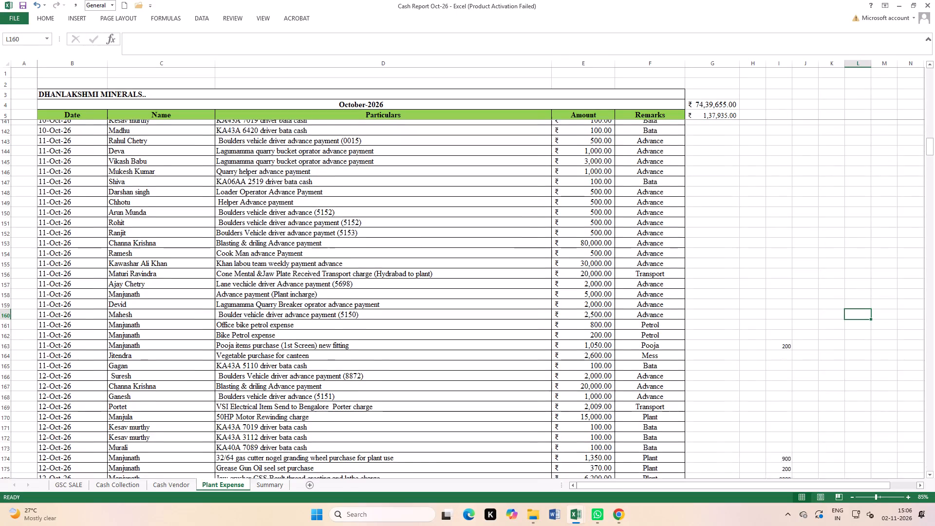
scroll(20, 429, "down", 1)
scroll(52, 377, "down", 4)
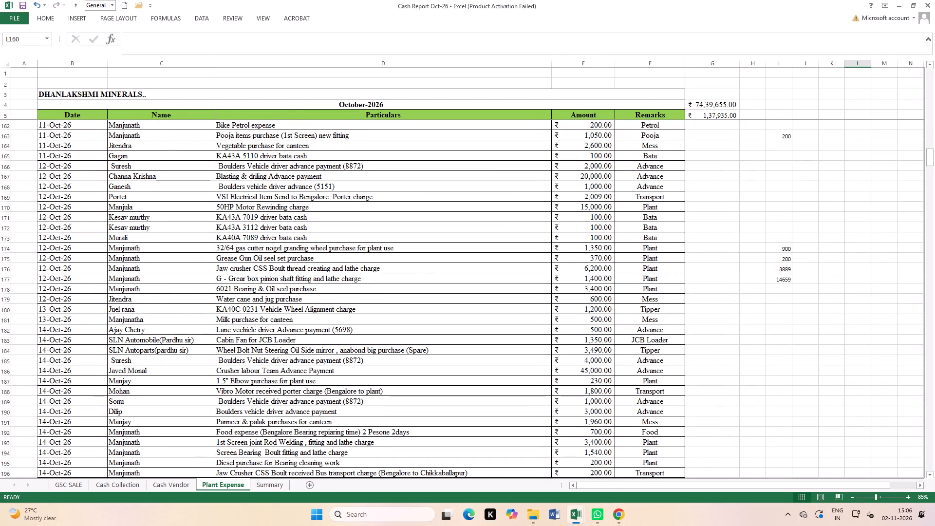
left_click(8, 311)
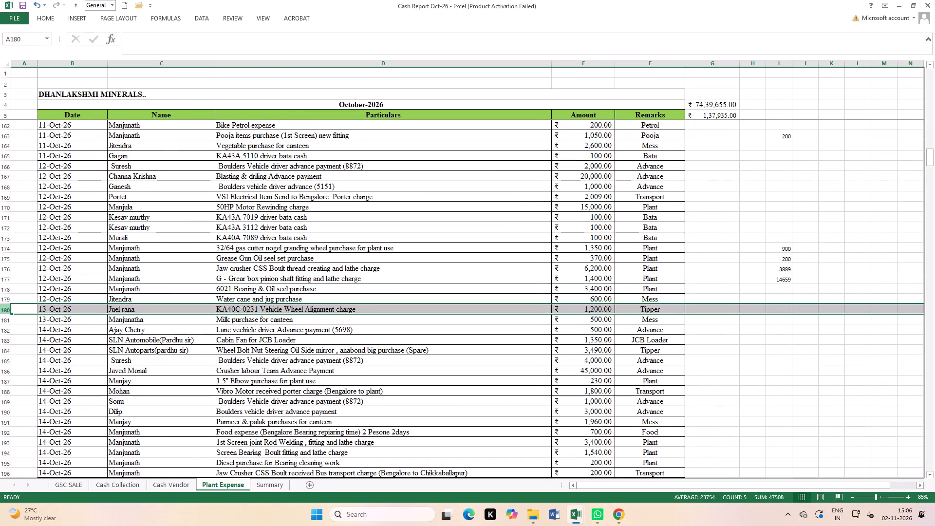
scroll(112, 312, "up", 8)
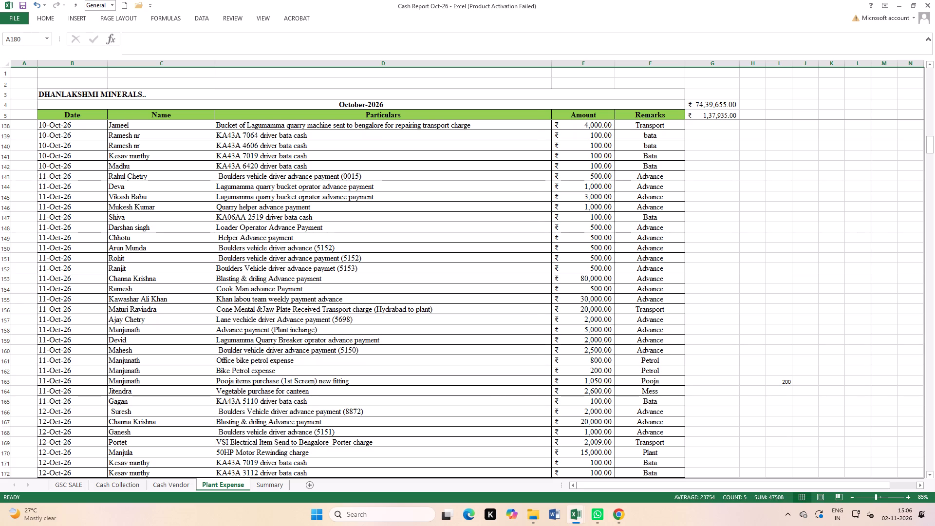
scroll(68, 443, "down", 7)
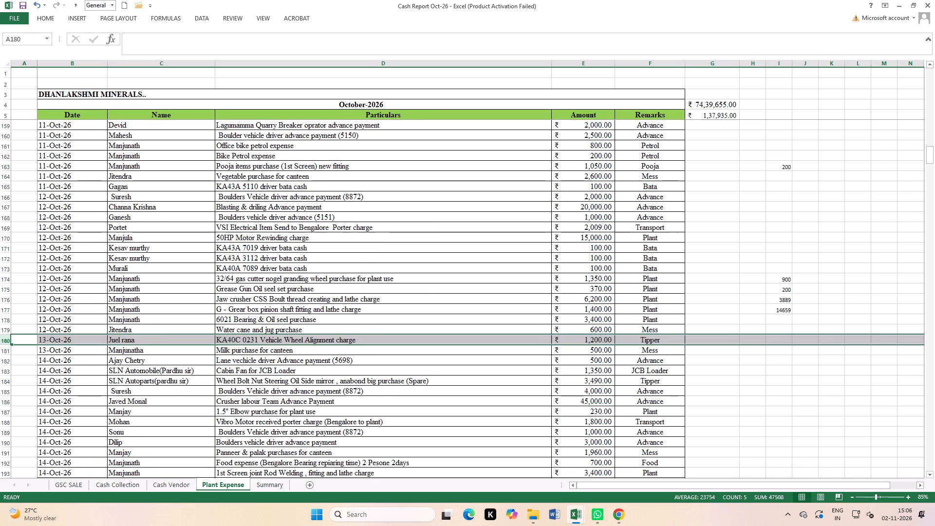
scroll(60, 436, "down", 3)
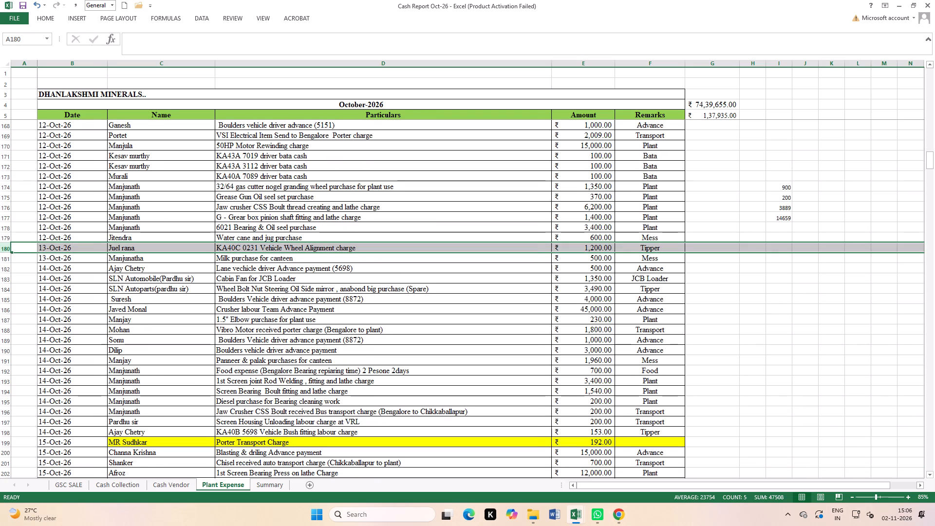
left_click(5, 444)
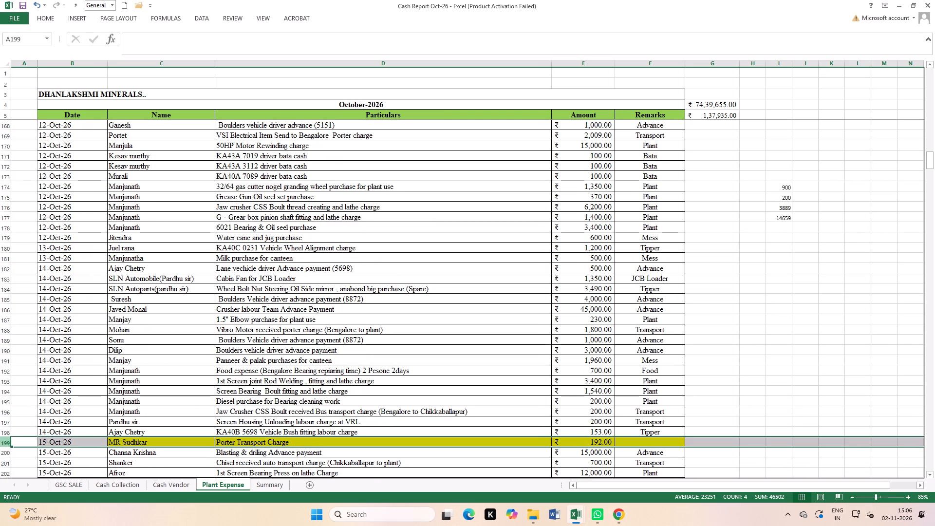
key("ctrl+plus")
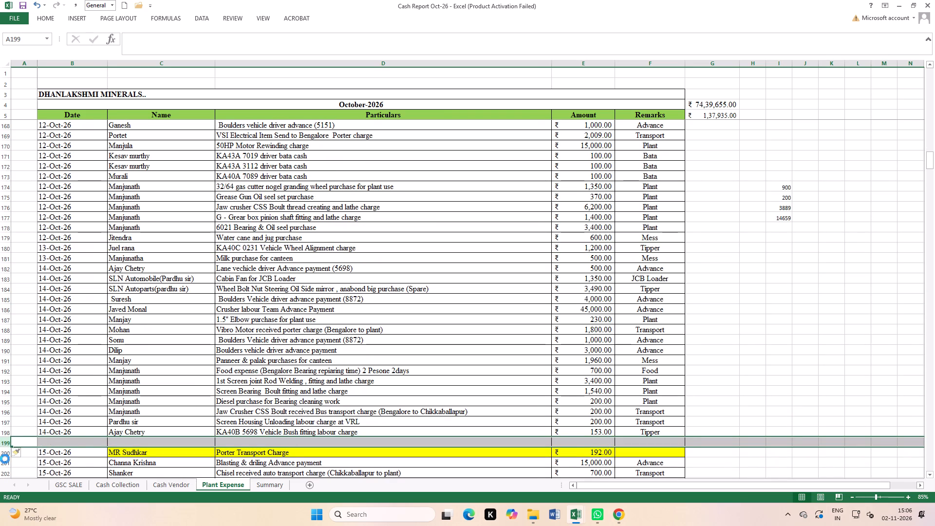
key("ctrl+plus")
key("ctrl+plus")
key("ctrl+plus")
Insert six blank rows above the first 13-Oct-26 entry, directly below row 179.
scroll(399, 501, "down", 3)
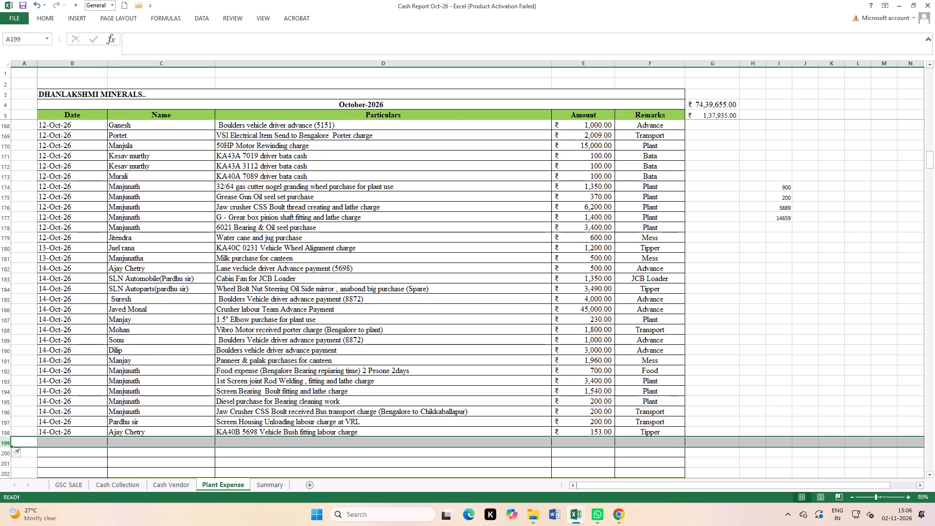
scroll(110, 394, "up", 4)
scroll(110, 393, "down", 8)
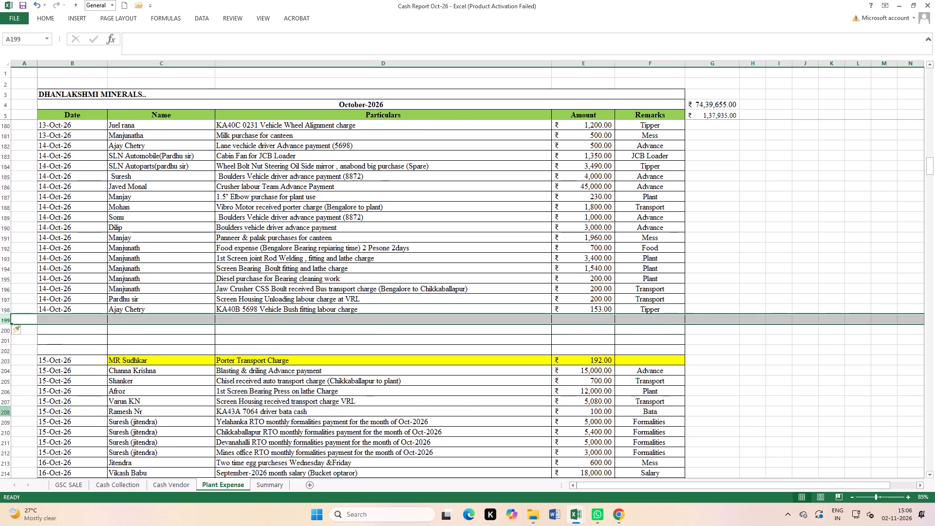
scroll(8, 368, "up", 3)
scroll(87, 325, "up", 2)
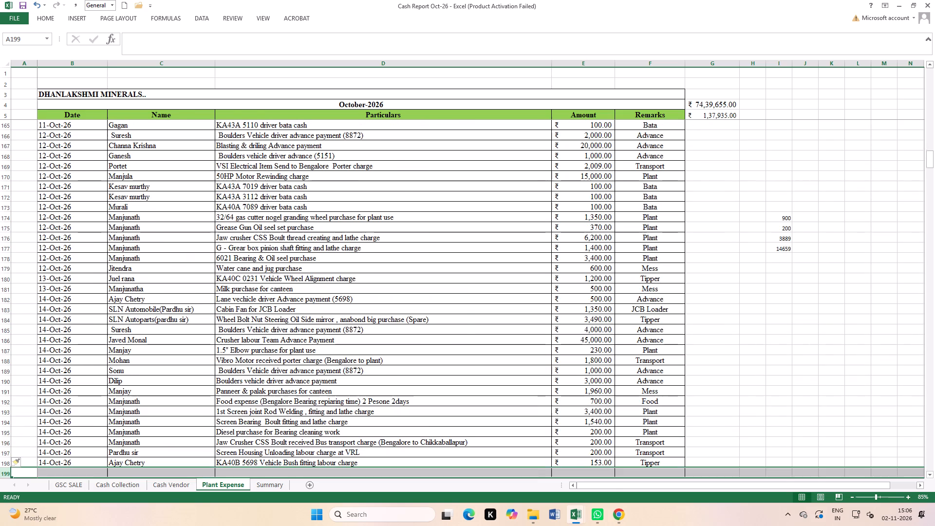
left_click(8, 279)
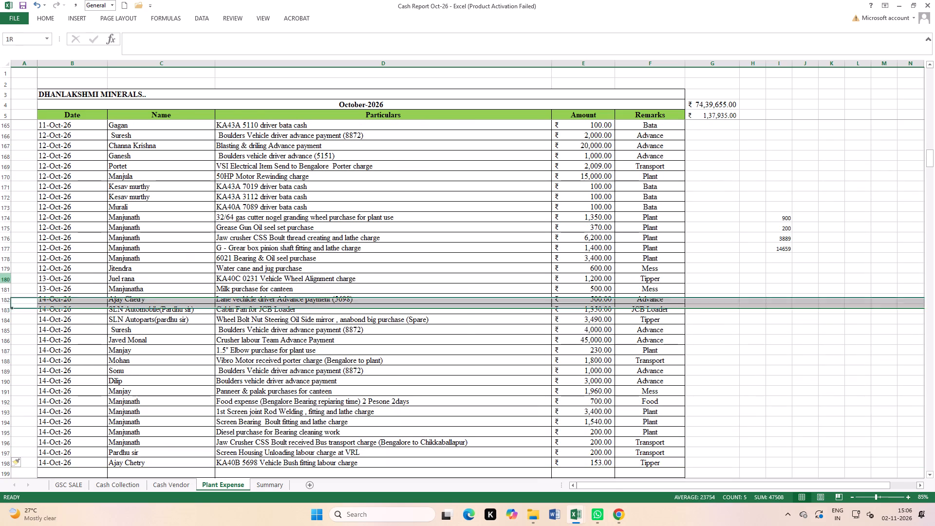
key("ctrl+plus")
key("ctrl+plus")
key("ctrl+plus")
key("ctrl+plus")
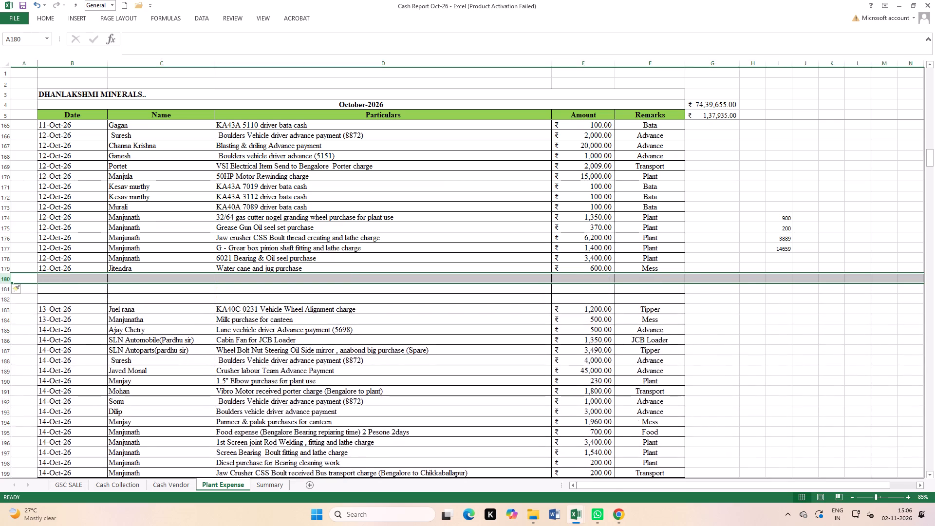
key("ctrl+plus")
key("ctrl+plus")
Fill the 12-Oct-26 date from rows 178 and 179 down through the blank rows 180 to 185.
left_click(160, 317)
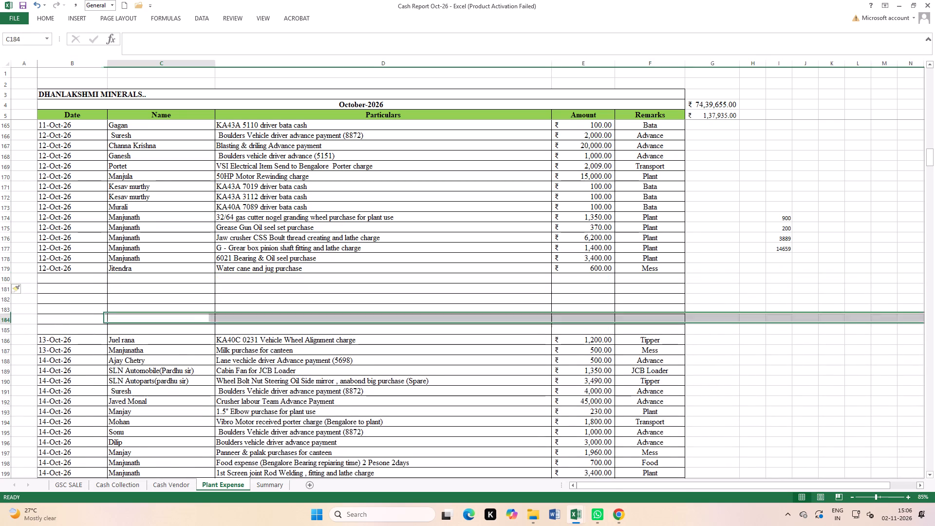
left_click(60, 260)
left_click_drag(60, 260, 60, 268)
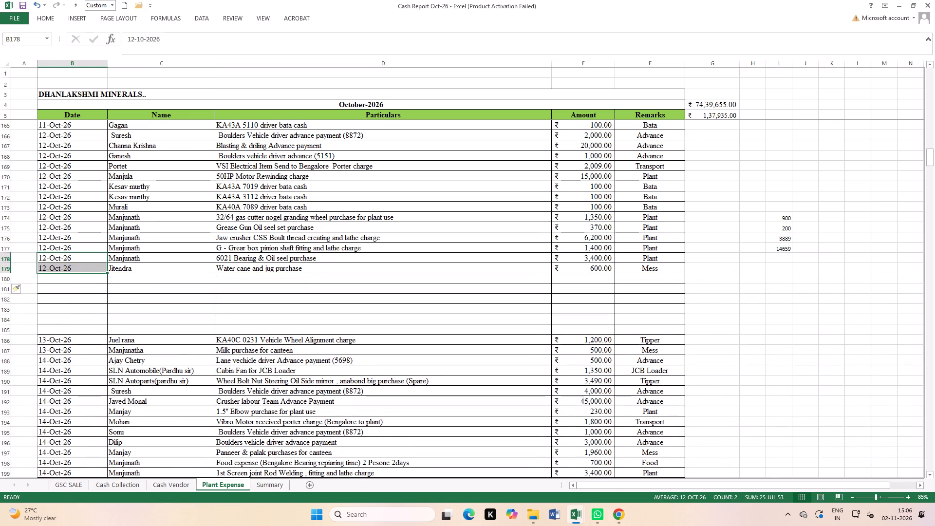
left_click_drag(108, 273, 110, 331)
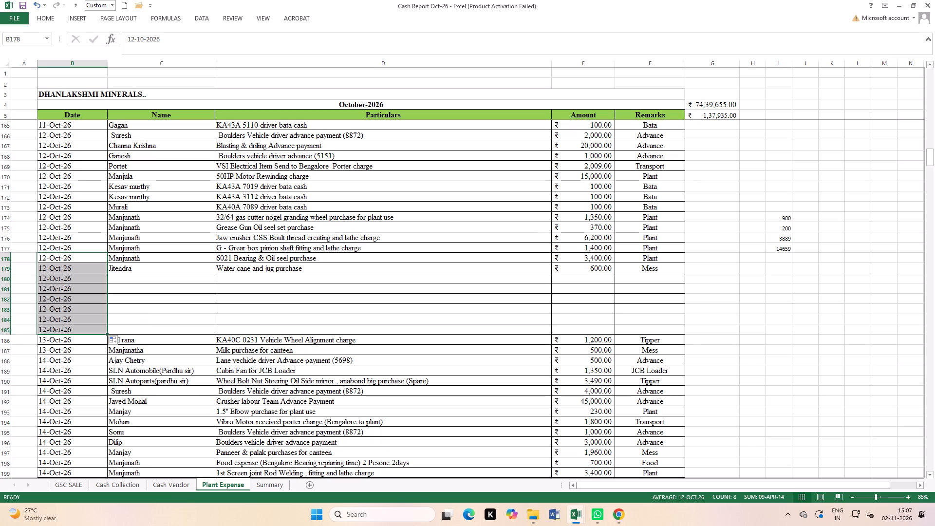
Enter the driver's name with its place suffix in the Name column of row 180.
left_click(124, 282)
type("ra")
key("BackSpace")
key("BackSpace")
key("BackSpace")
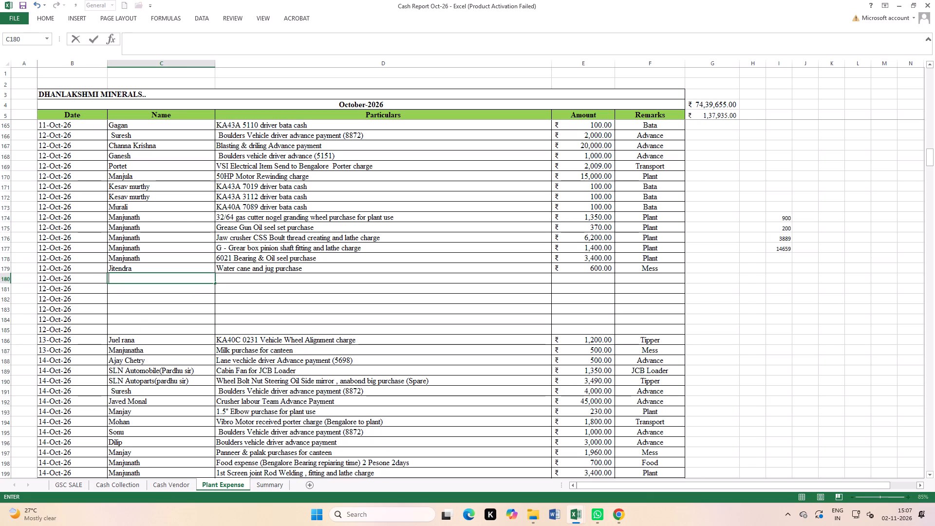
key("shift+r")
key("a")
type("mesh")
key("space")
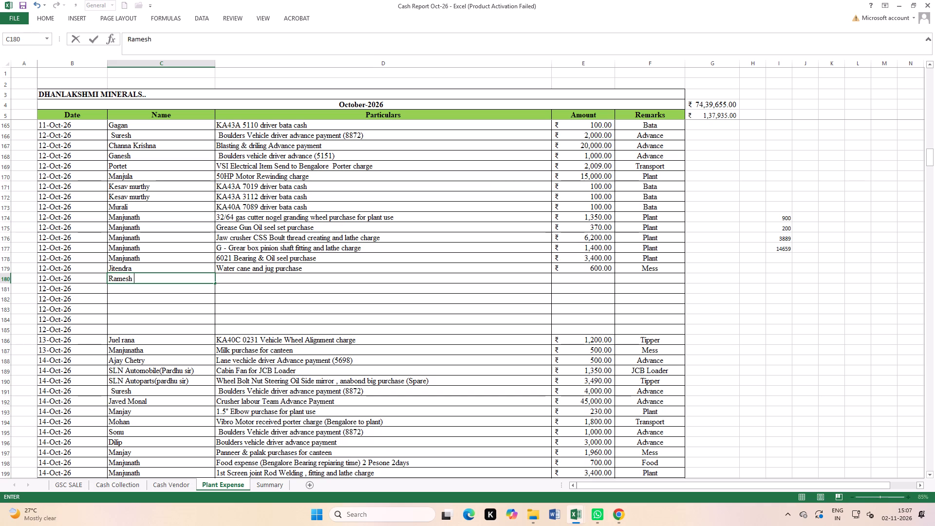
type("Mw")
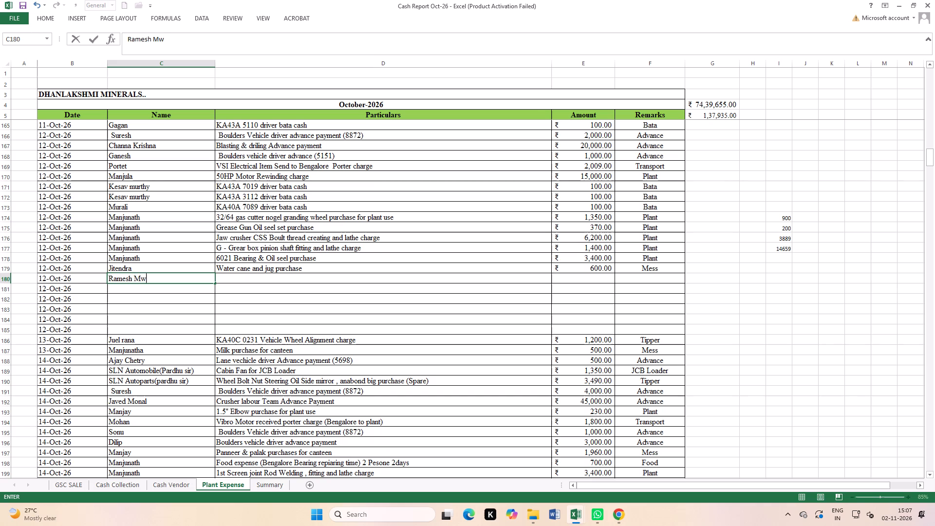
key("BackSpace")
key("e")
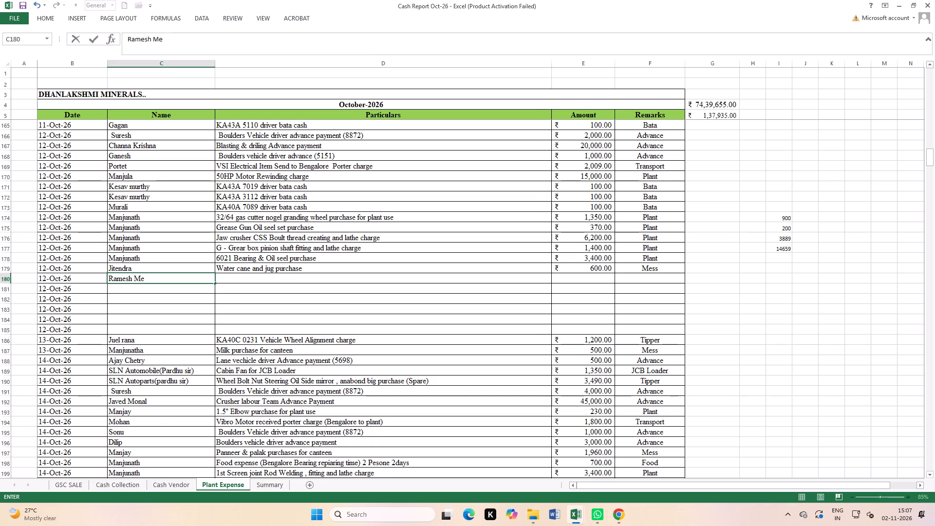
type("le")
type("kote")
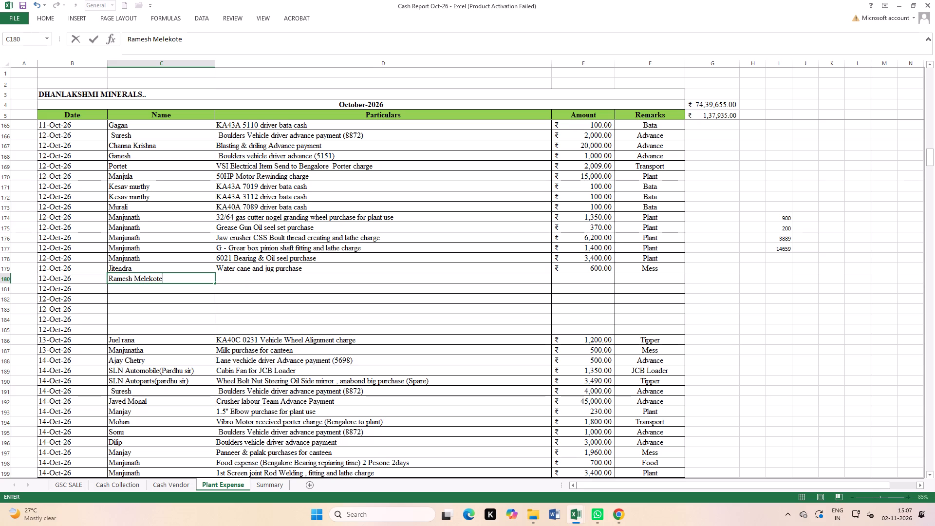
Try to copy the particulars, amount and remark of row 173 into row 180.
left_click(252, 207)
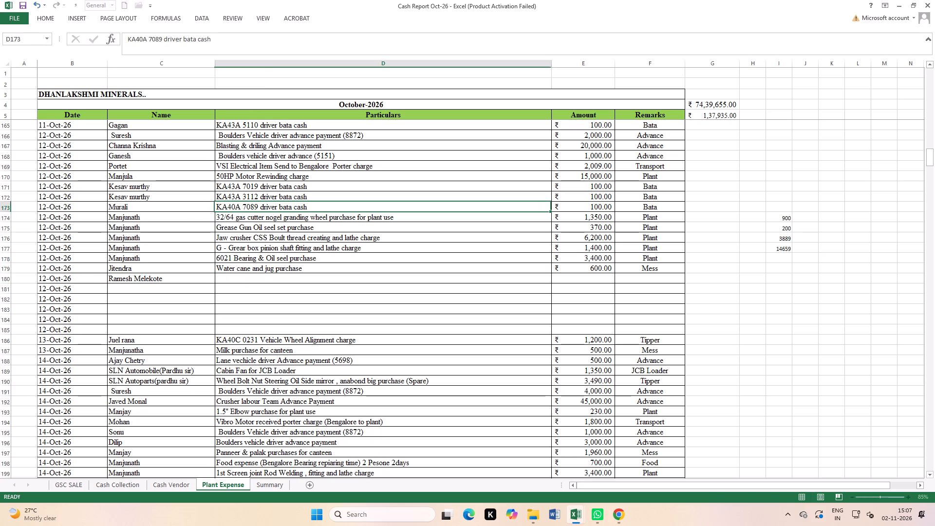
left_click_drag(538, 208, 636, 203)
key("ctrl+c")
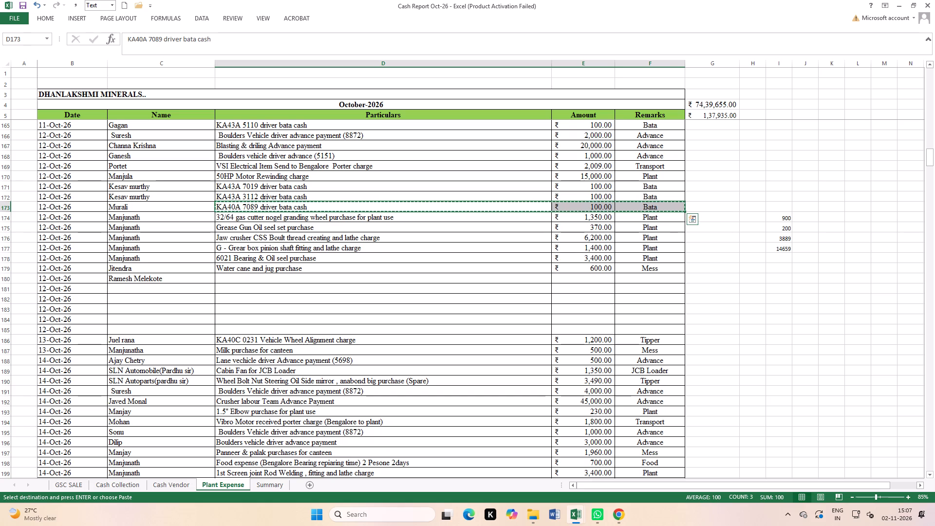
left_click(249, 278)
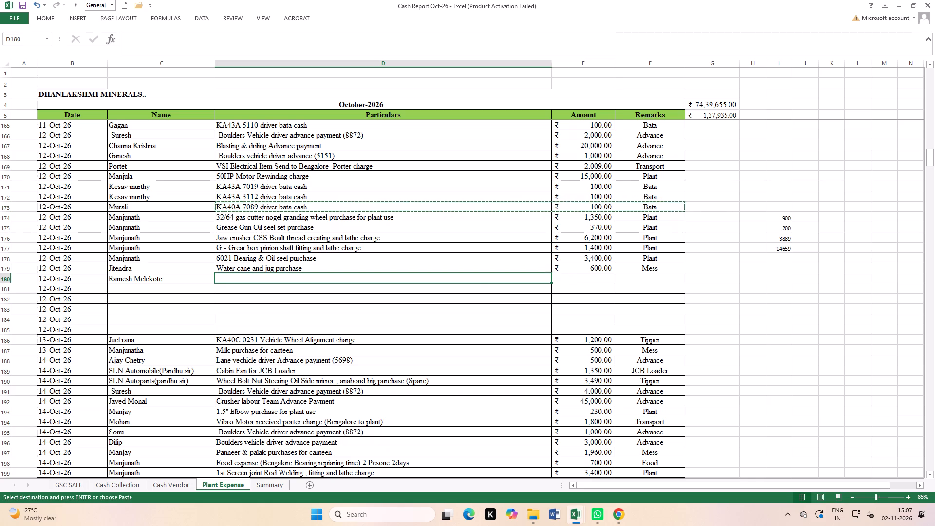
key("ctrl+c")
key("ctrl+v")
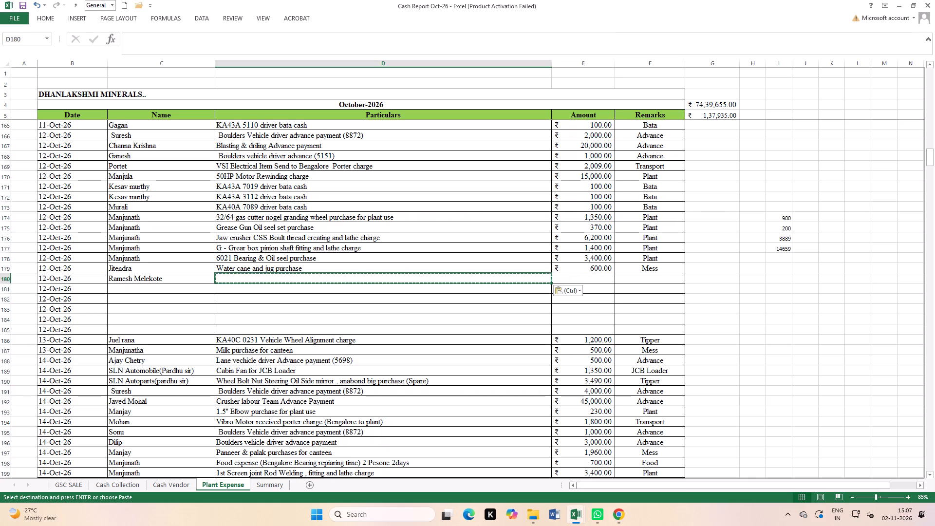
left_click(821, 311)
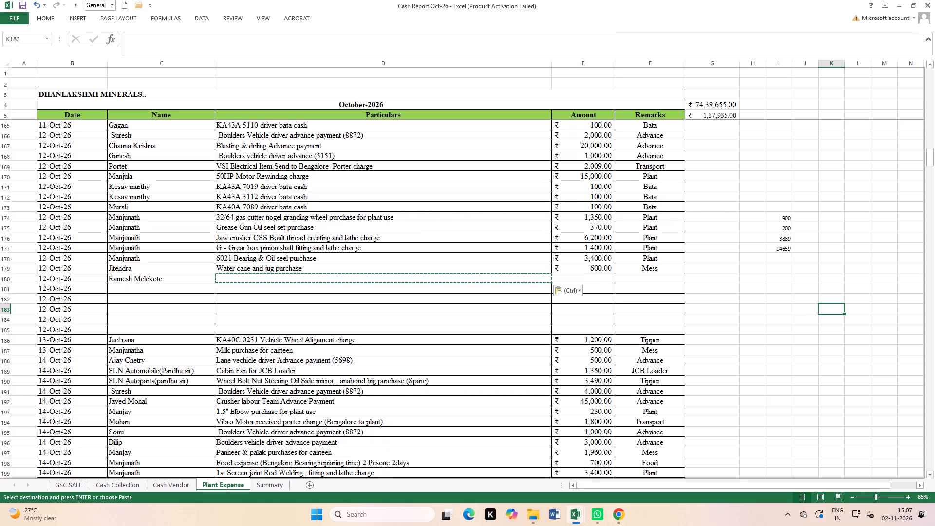
Copy the particulars, amount and remark of row 172 into row 180.
left_click(244, 195)
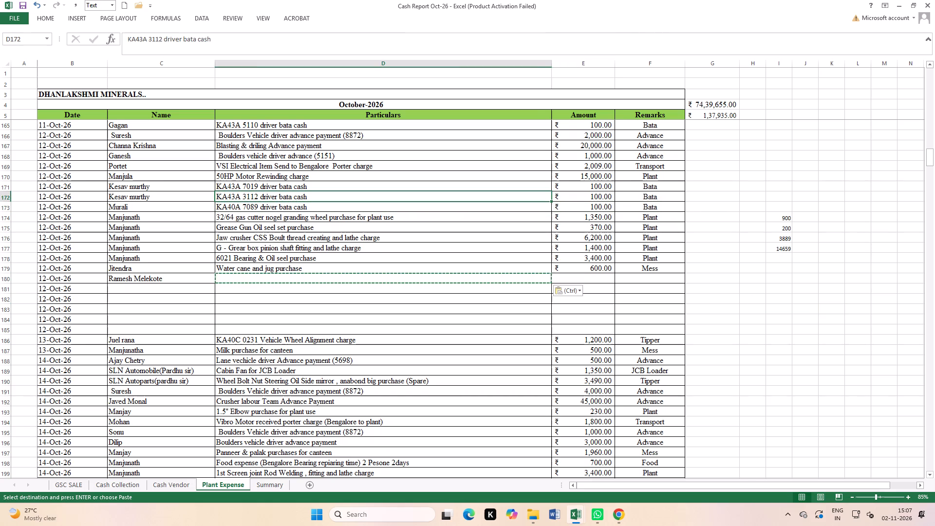
left_click_drag(538, 198, 633, 199)
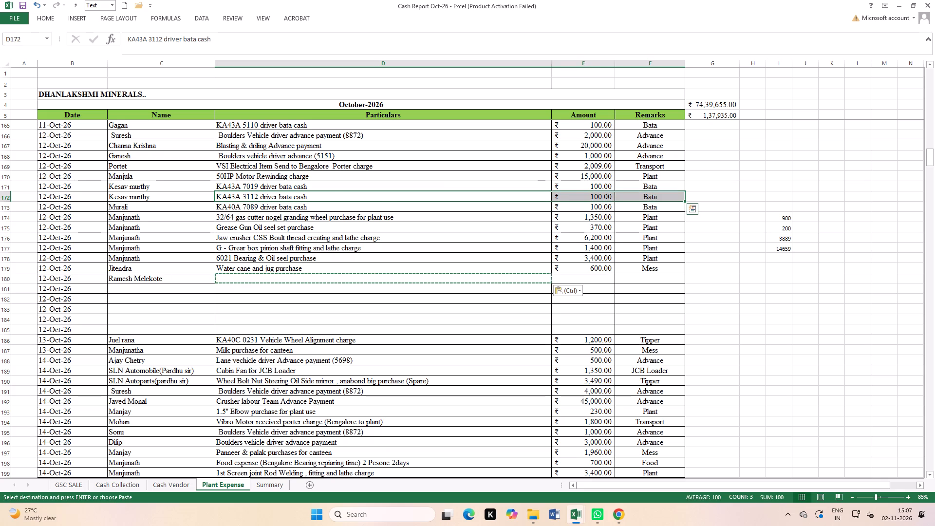
key("ctrl+c")
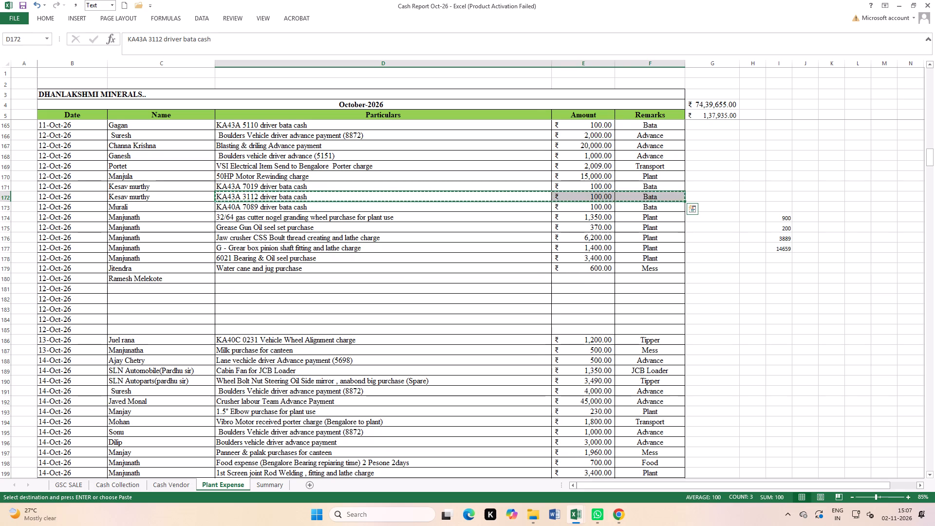
left_click(245, 282)
key("ctrl+v")
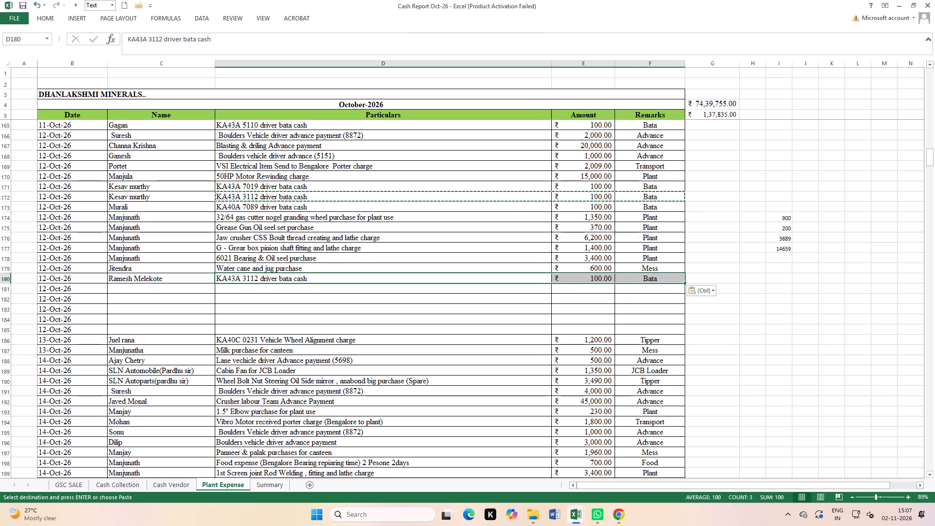
left_click(252, 280)
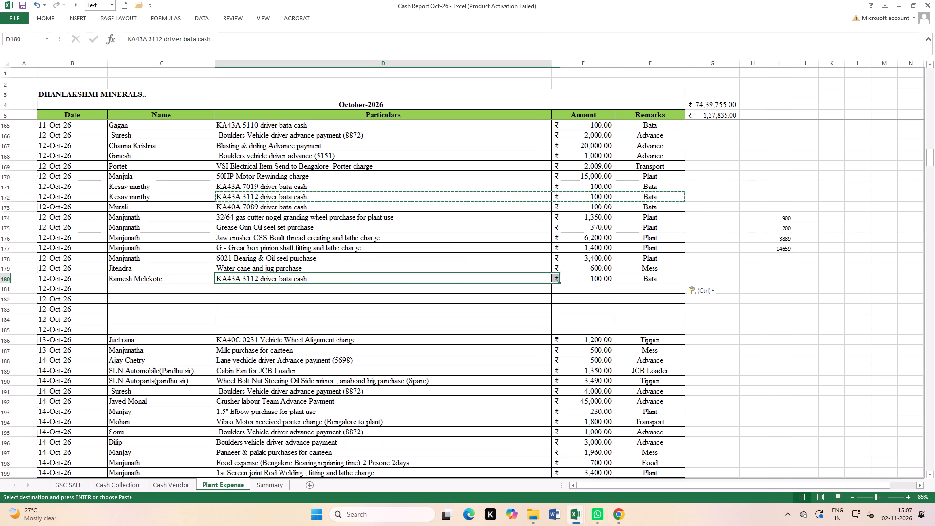
left_click(163, 39)
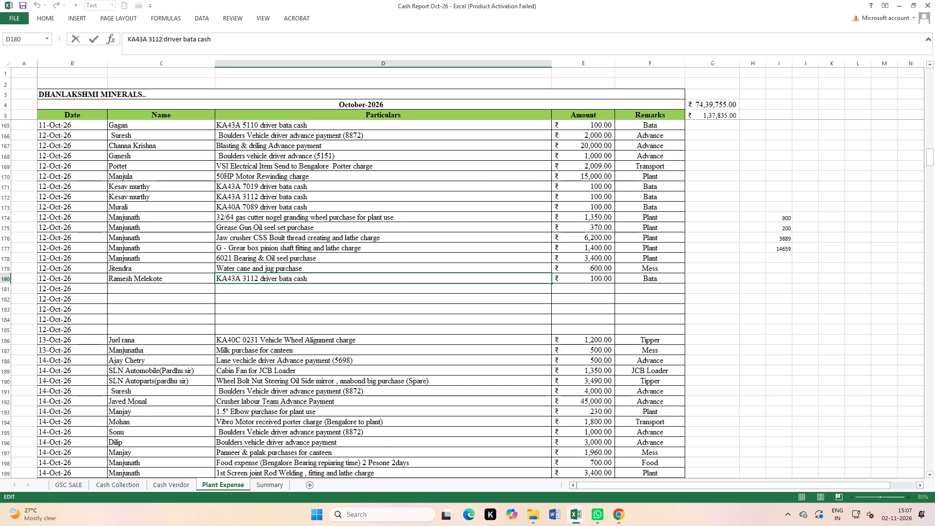
key("BackSpace")
key("BackSpace")
key("BackSpace")
key("BackSpace")
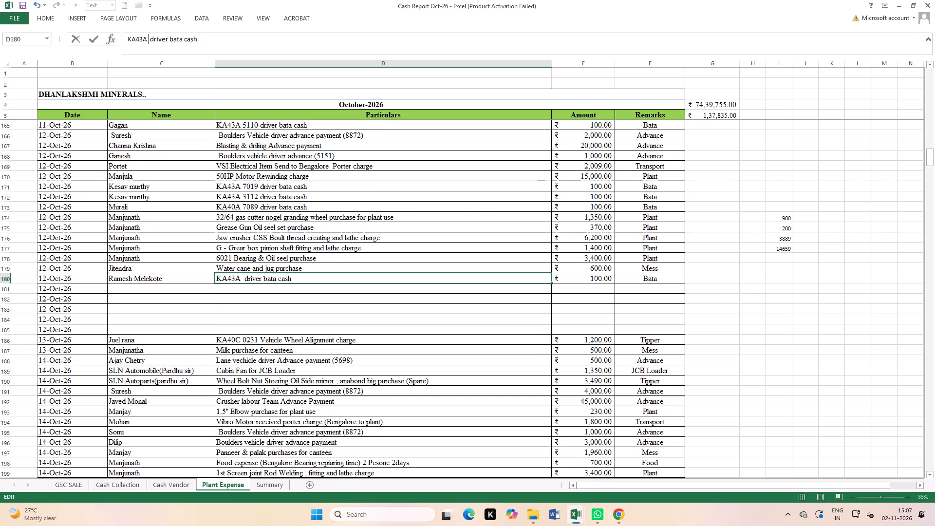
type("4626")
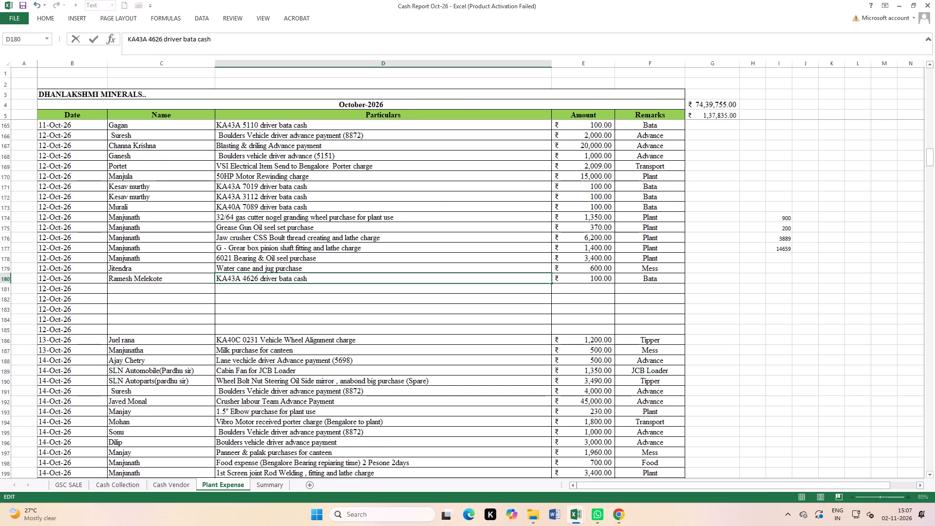
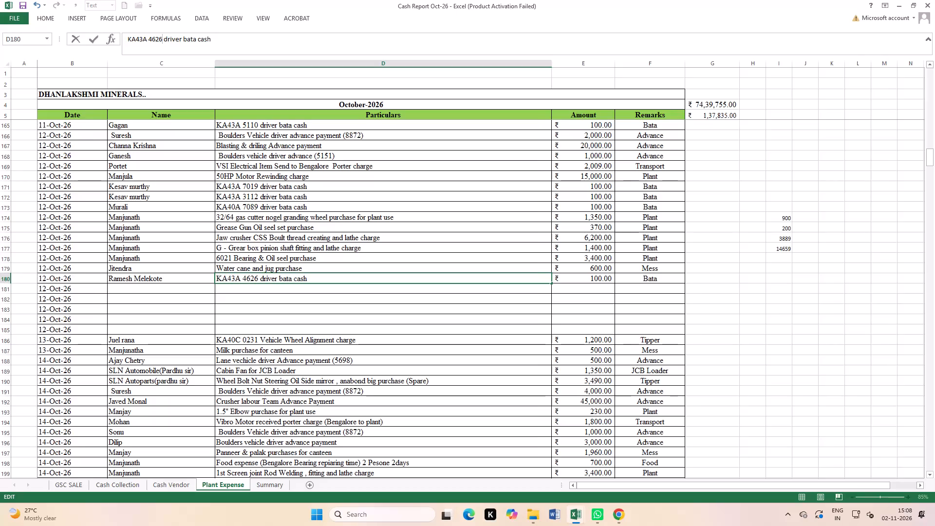
Enter the driver's name in the Name column of row 181.
left_click(132, 289)
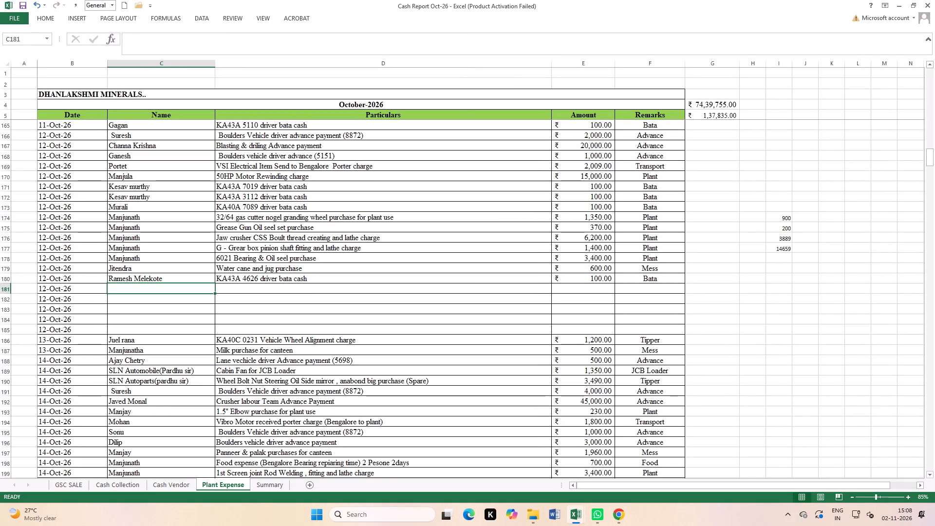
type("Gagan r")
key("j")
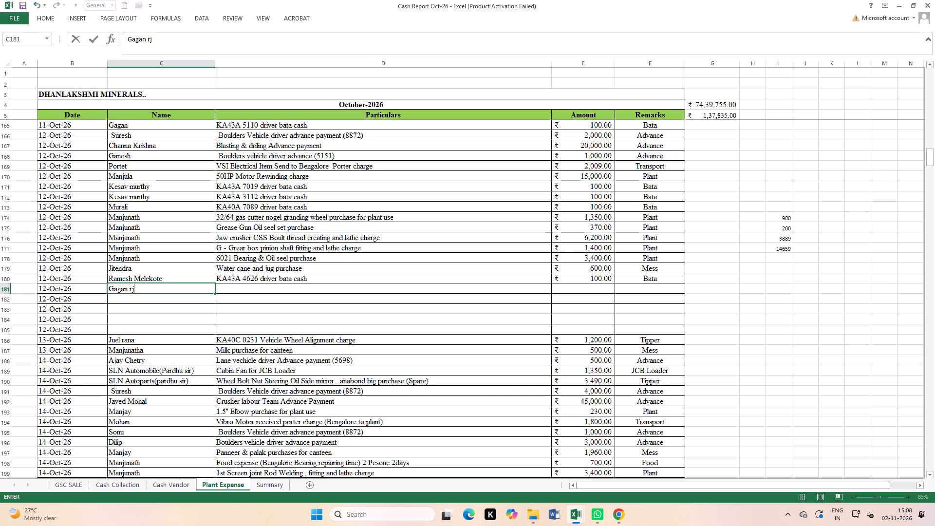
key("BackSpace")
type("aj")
left_click(257, 279)
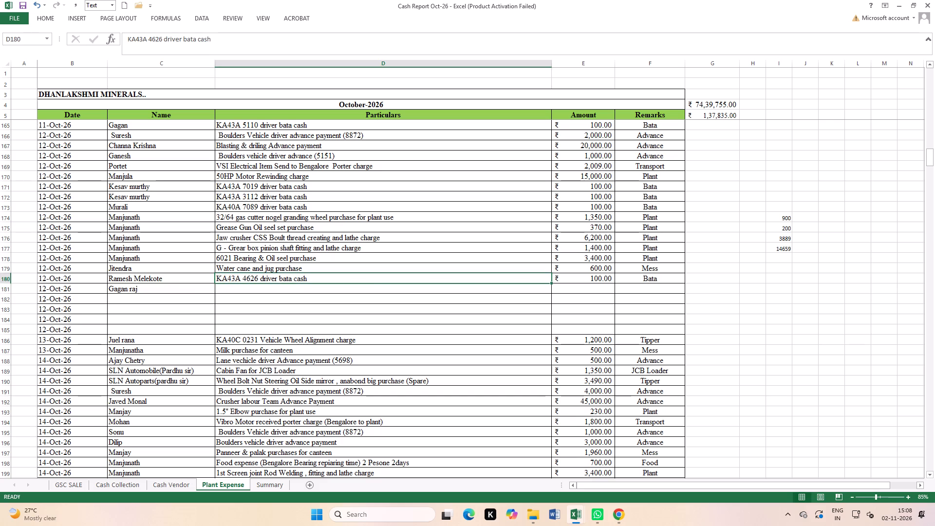
key("ctrl+c")
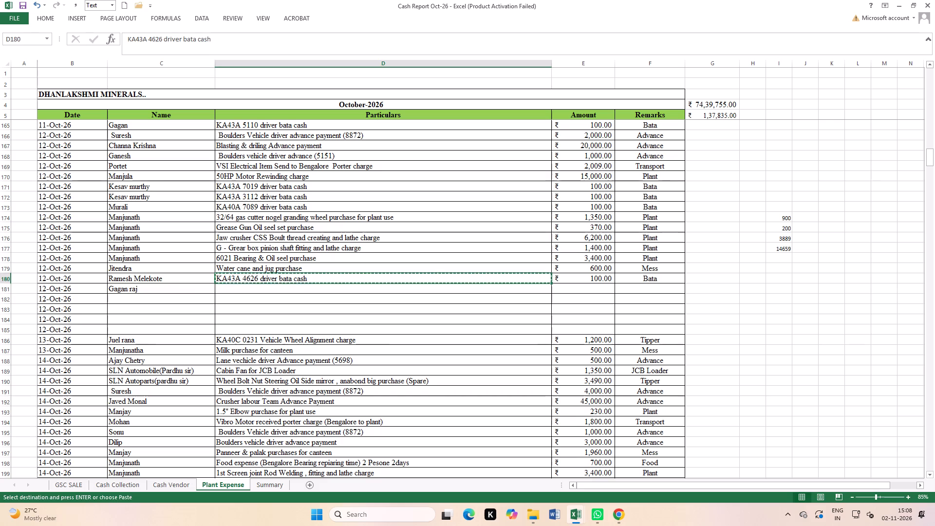
left_click(247, 290)
key("ctrl+v")
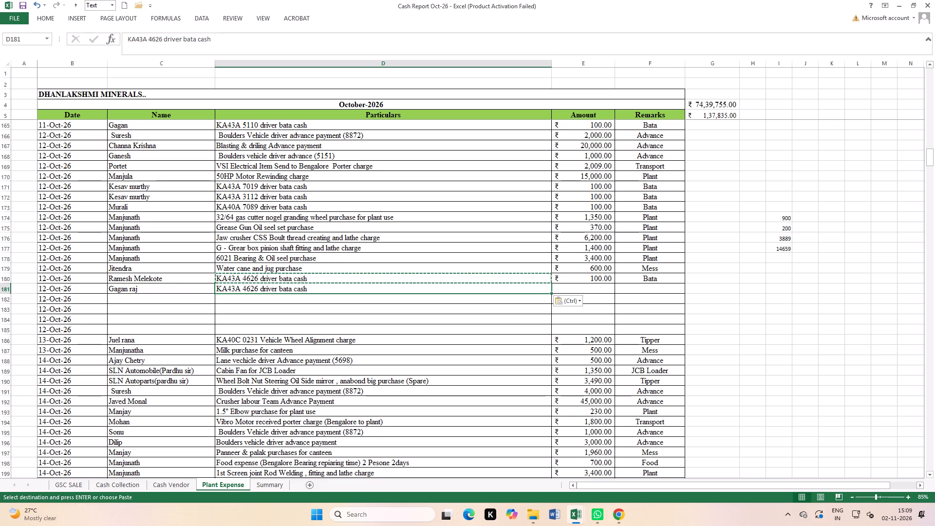
double_click(250, 290)
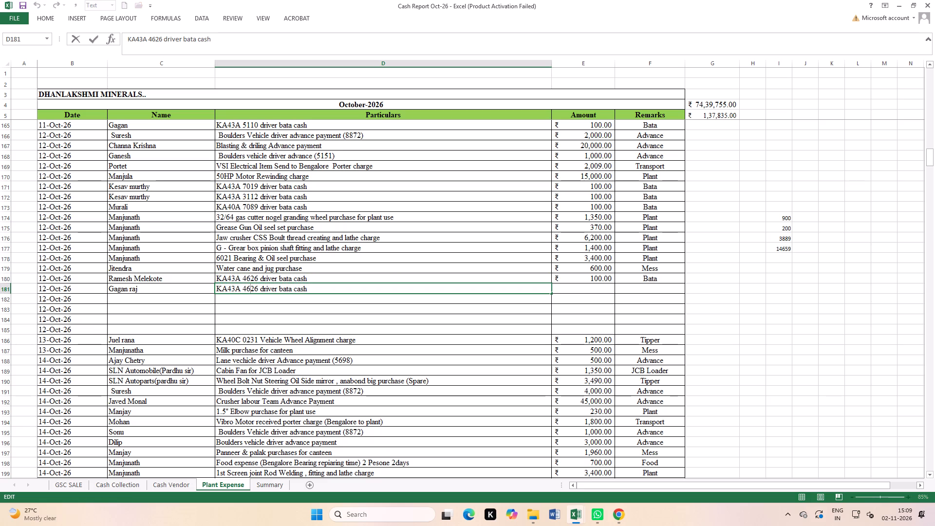
double_click(258, 288)
key("BackSpace")
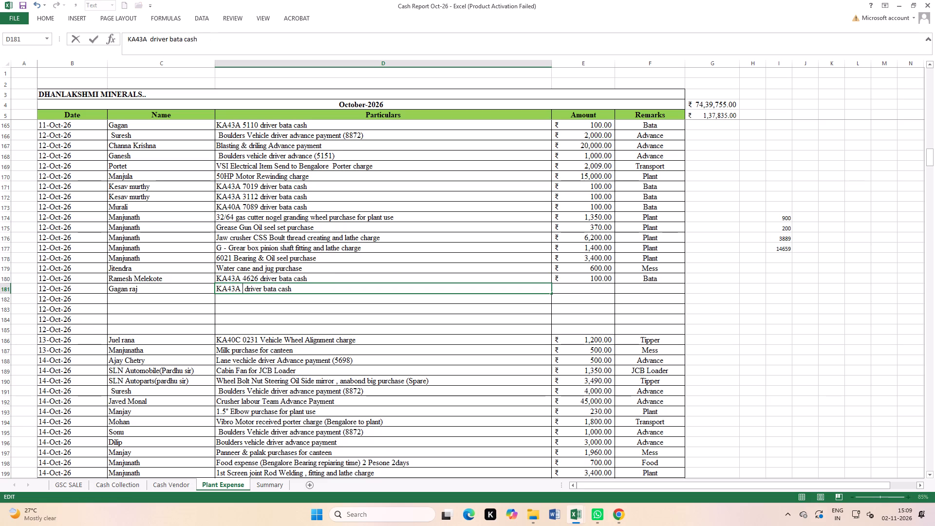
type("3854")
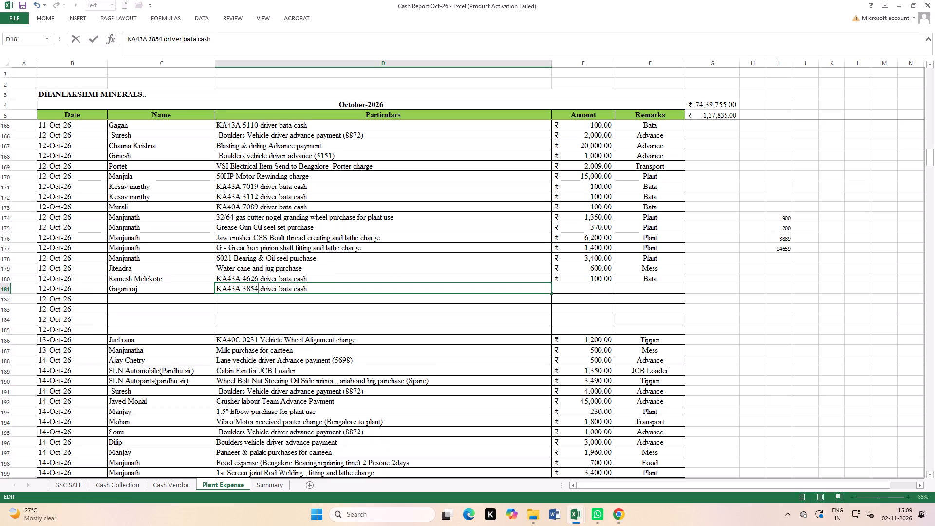
Copy the 100.00 amount and Bata remark of row 180 into row 181.
left_click(596, 282)
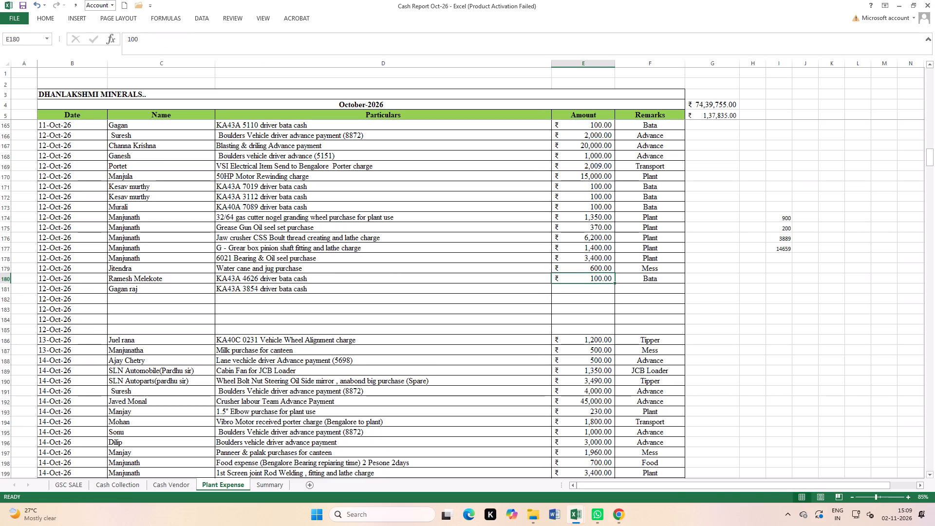
left_click_drag(596, 279, 629, 279)
key("ctrl+c")
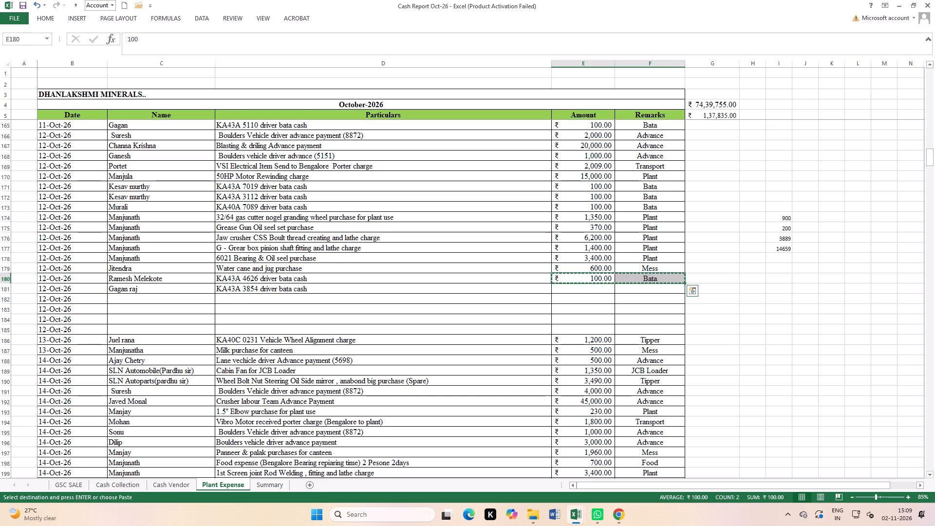
left_click(600, 289)
key("ctrl+v")
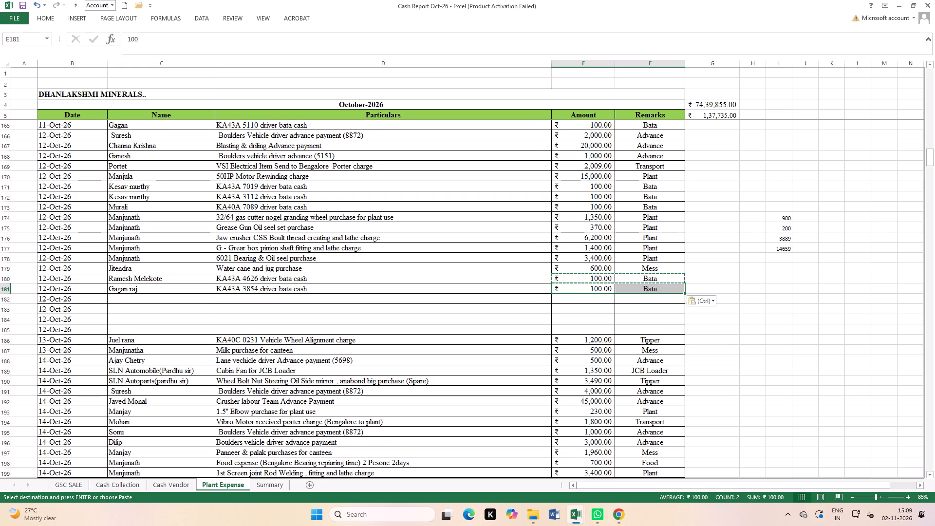
Enter Ramesh in the Name column of row 182.
left_click(118, 297)
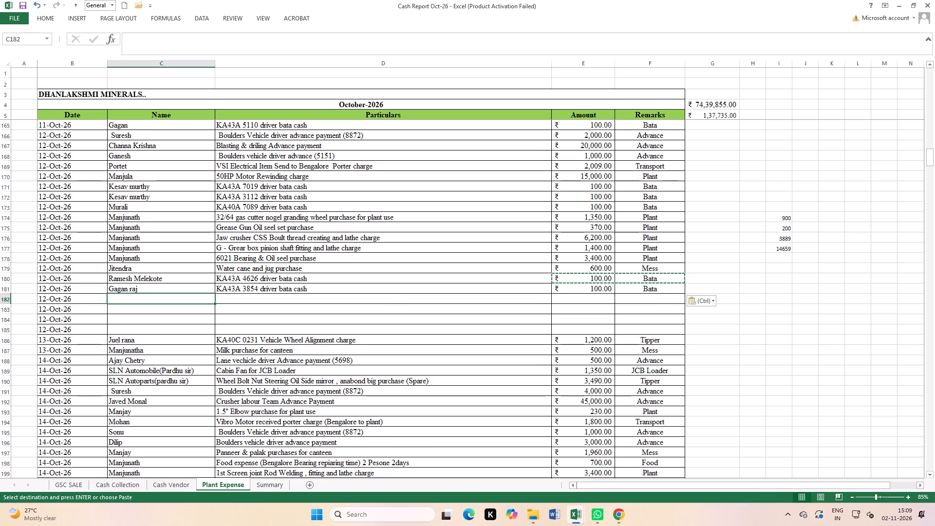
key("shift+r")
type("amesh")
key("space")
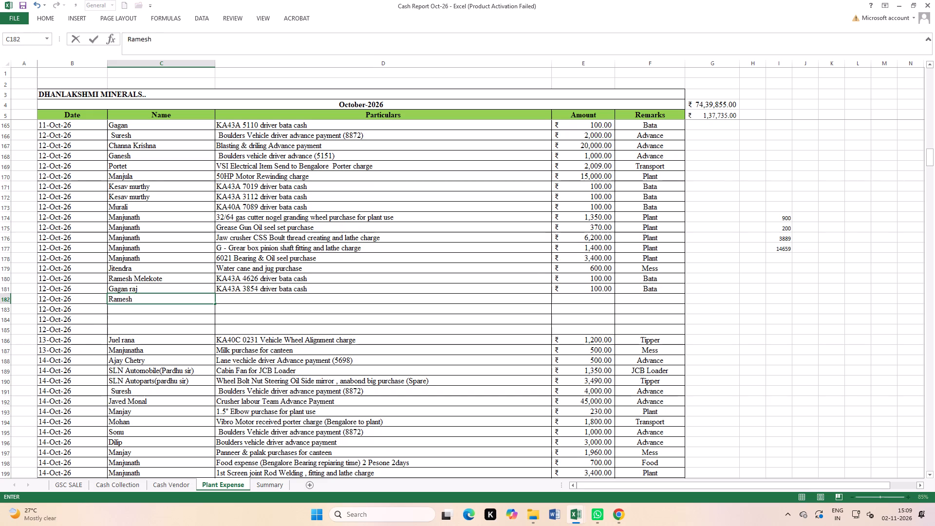
Copy the particulars, amount and remark of row 181 into row 182.
left_click(250, 290)
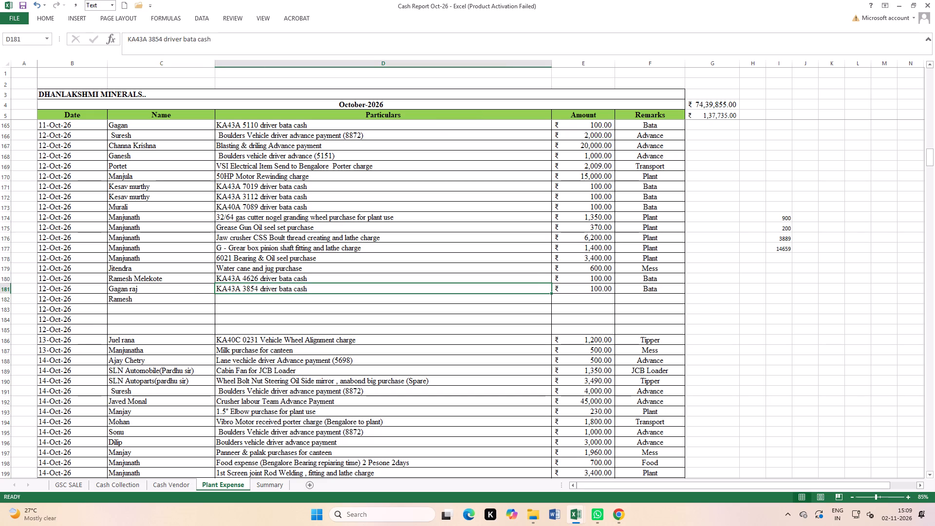
left_click_drag(542, 290, 552, 290)
left_click_drag(552, 290, 638, 289)
key("ctrl+c")
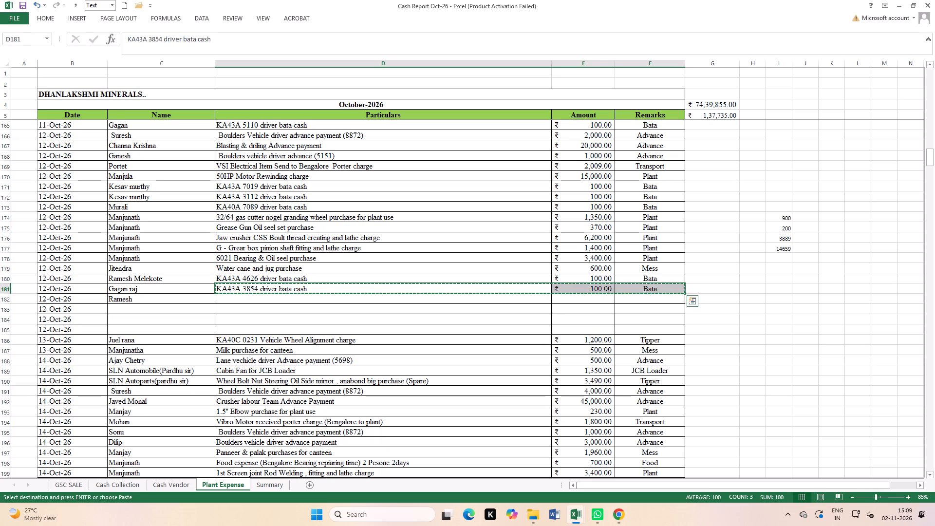
left_click(245, 301)
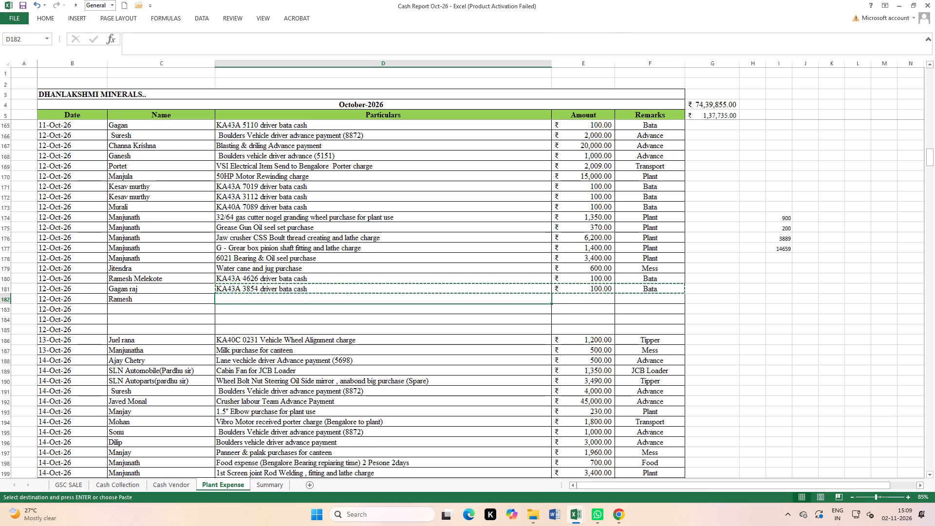
key("ctrl+v")
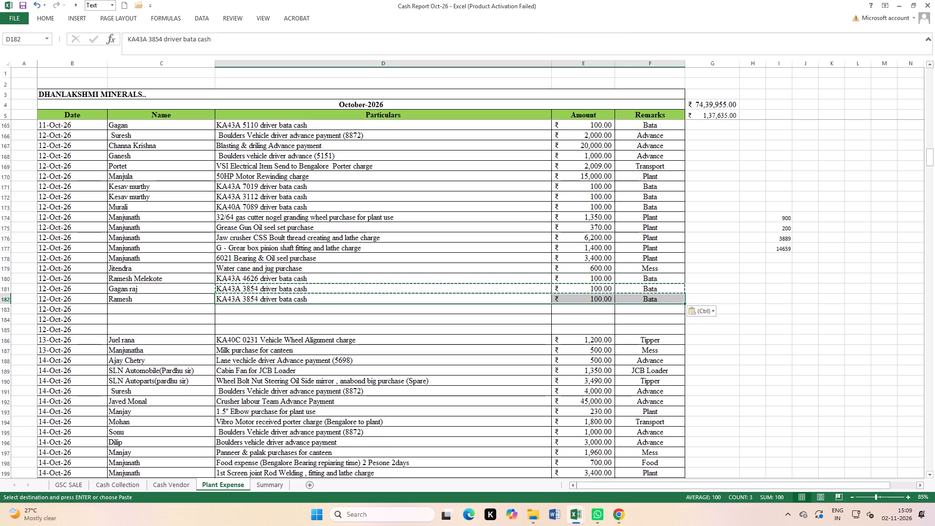
triple_click(258, 300)
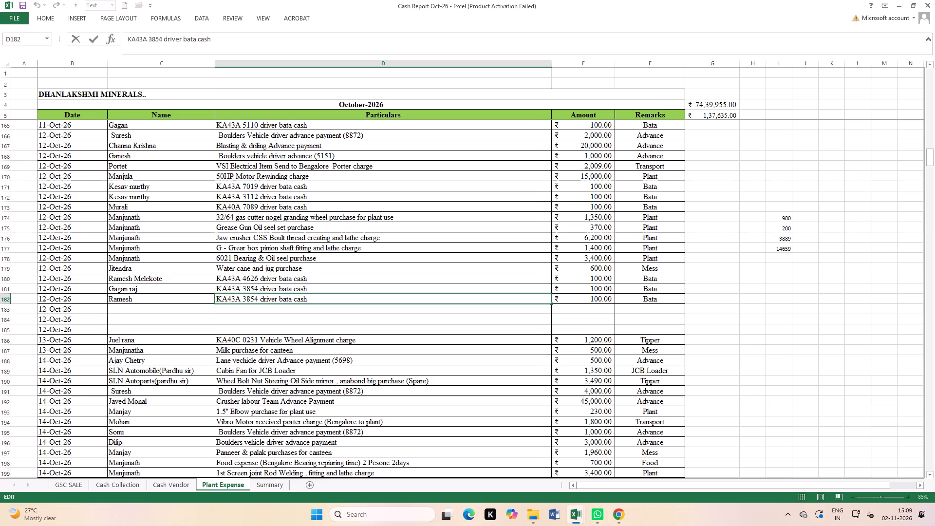
key("BackSpace")
key("BackSpace")
key("BackSpace")
key("BackSpace")
key("BackSpace")
key("BackSpace")
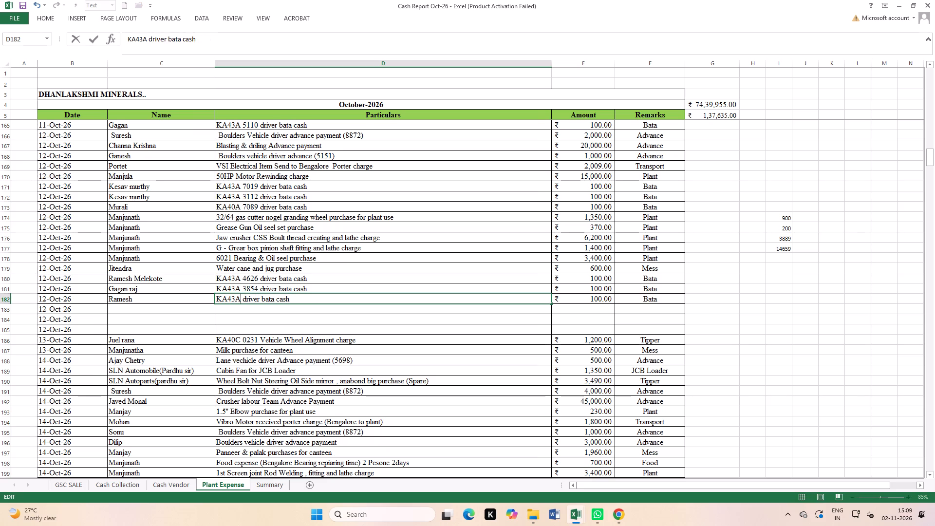
key("BackSpace")
key("BackSpace")
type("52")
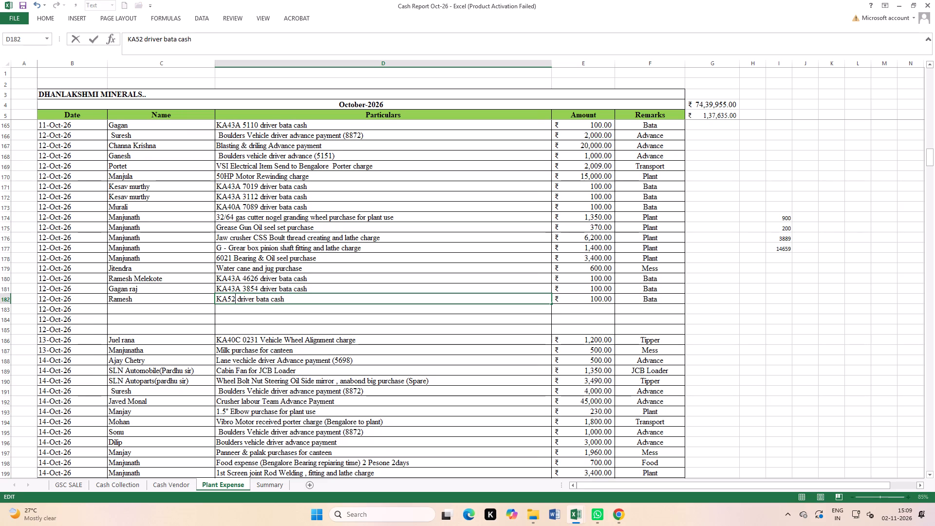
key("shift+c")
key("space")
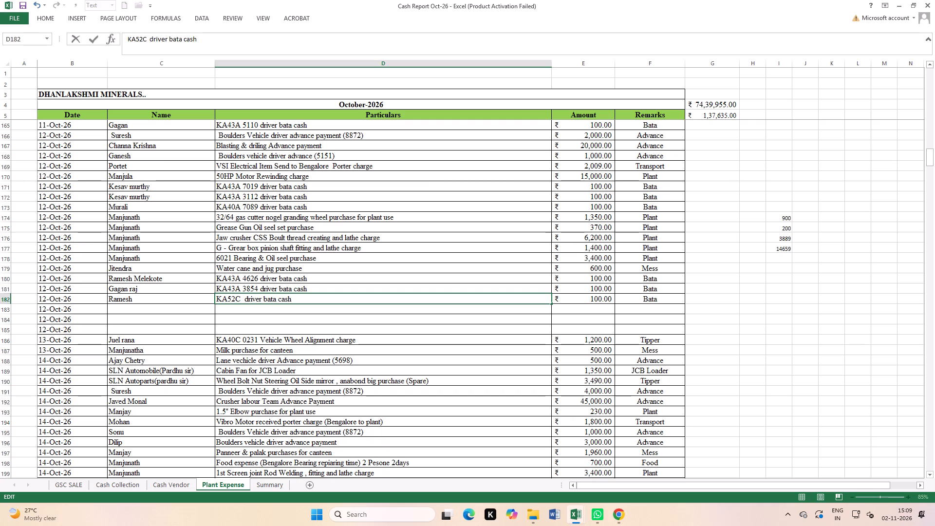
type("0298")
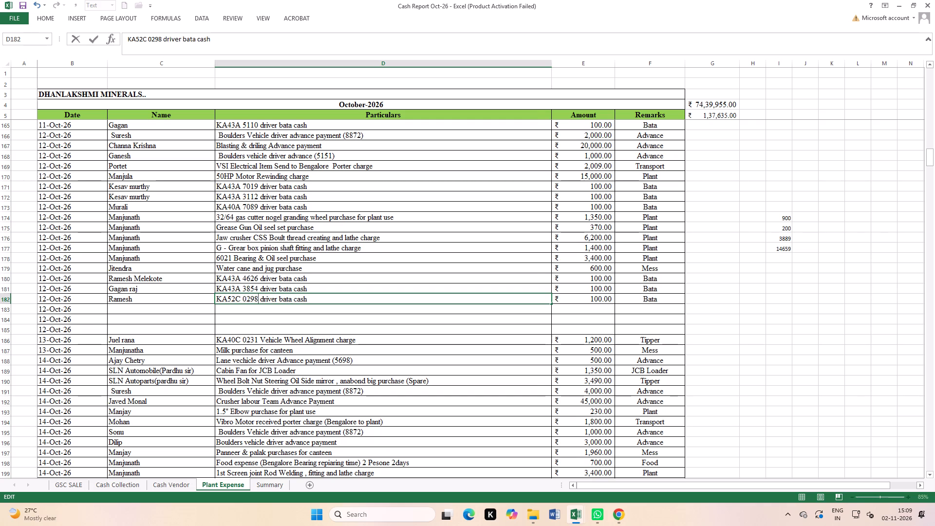
left_click(383, 341)
Enter Krishna in the Name column of row 183.
left_click(120, 310)
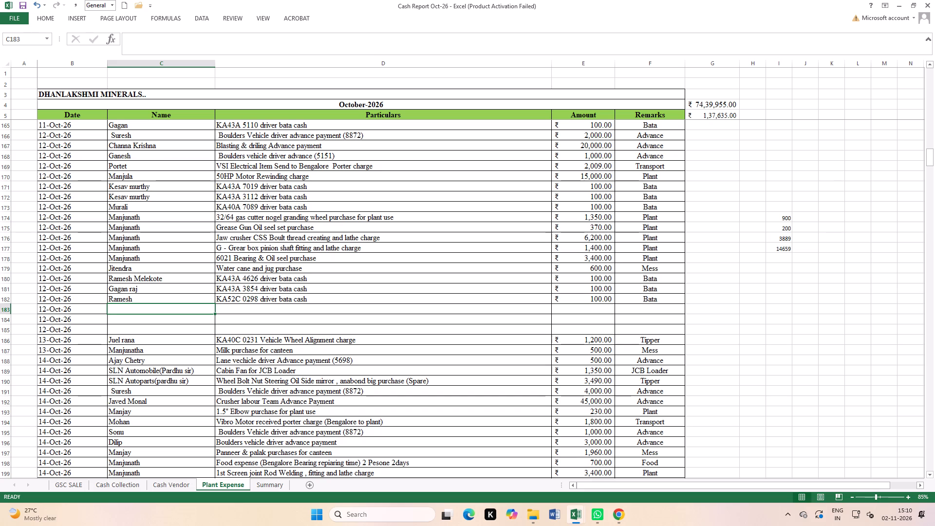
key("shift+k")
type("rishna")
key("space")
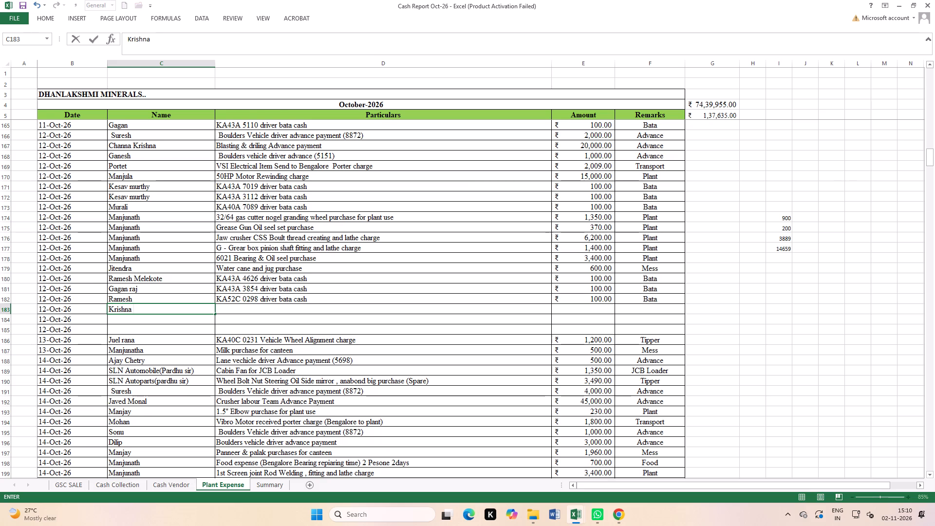
Copy the particulars, amount and remark of row 182 into row 183.
scroll(133, 310, "up", 1)
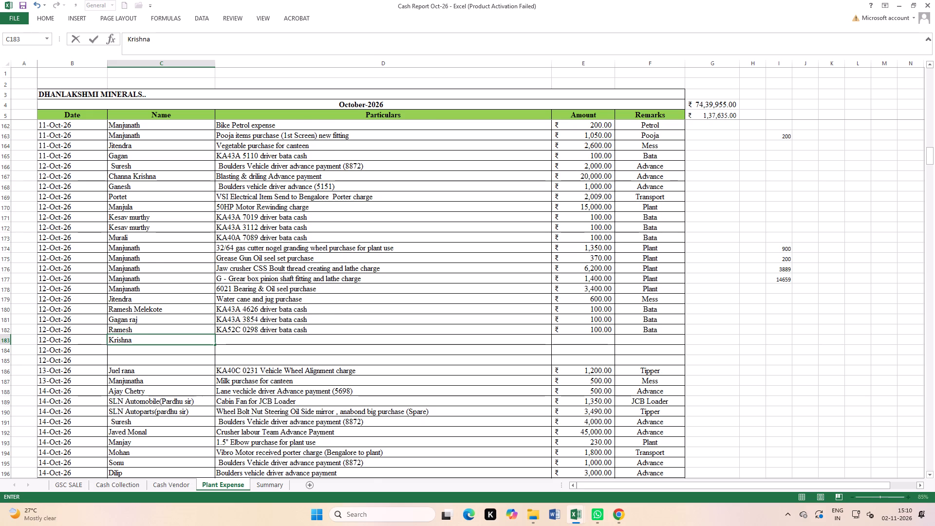
scroll(260, 253, "up", 6)
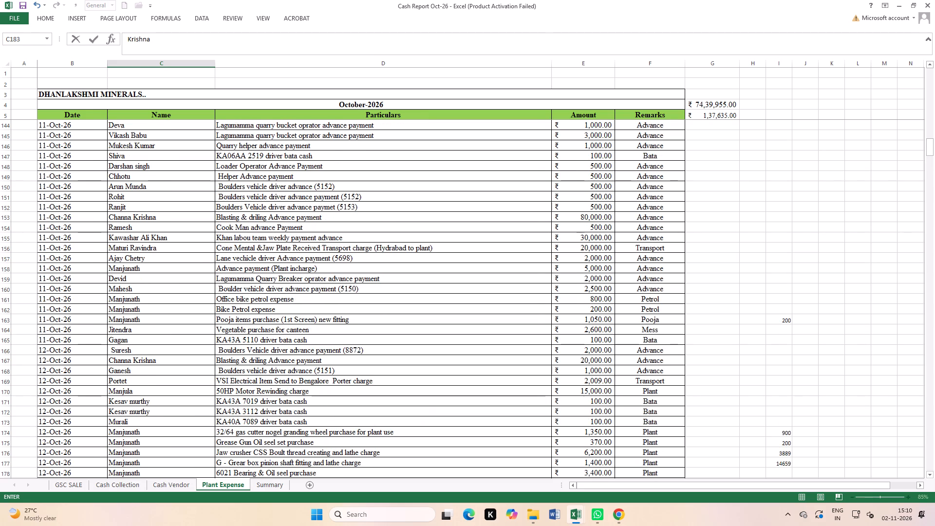
scroll(288, 300, "down", 3)
scroll(289, 346, "down", 4)
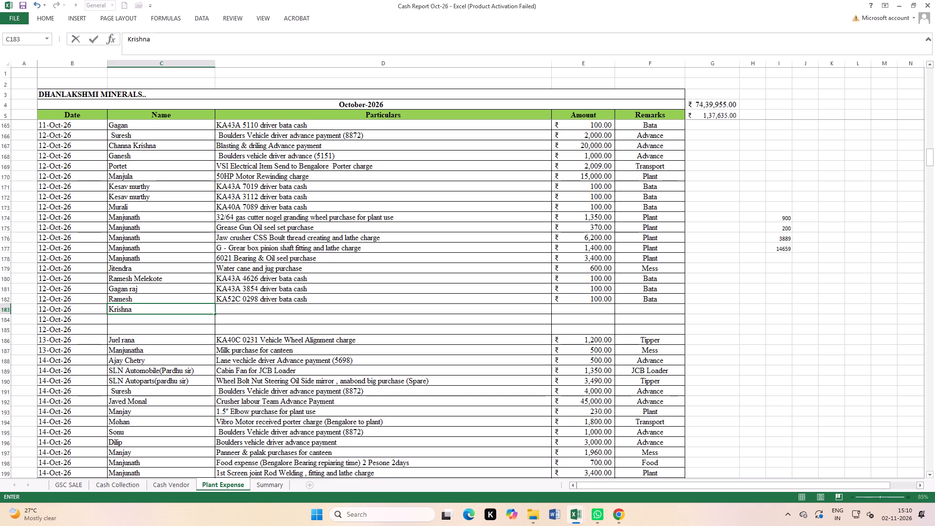
left_click(233, 307)
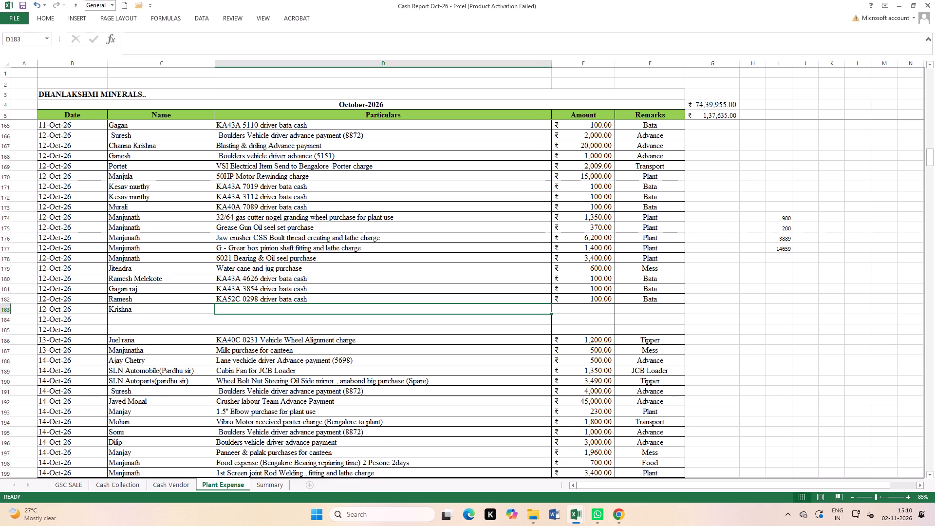
left_click(231, 301)
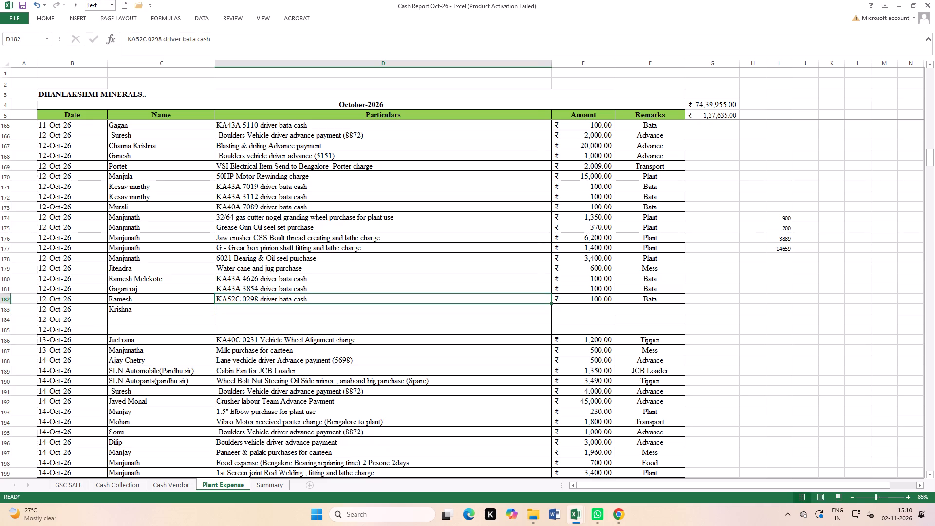
left_click_drag(547, 300, 639, 307)
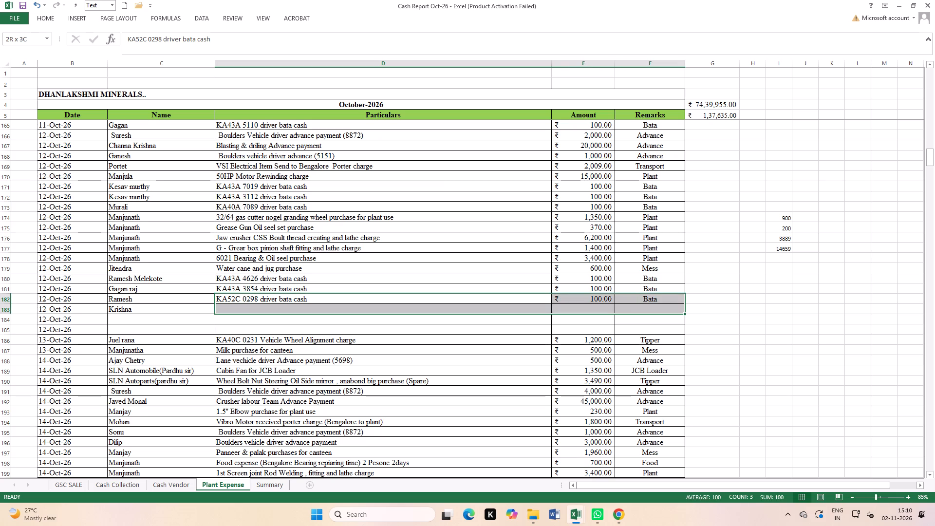
left_click_drag(639, 307, 647, 297)
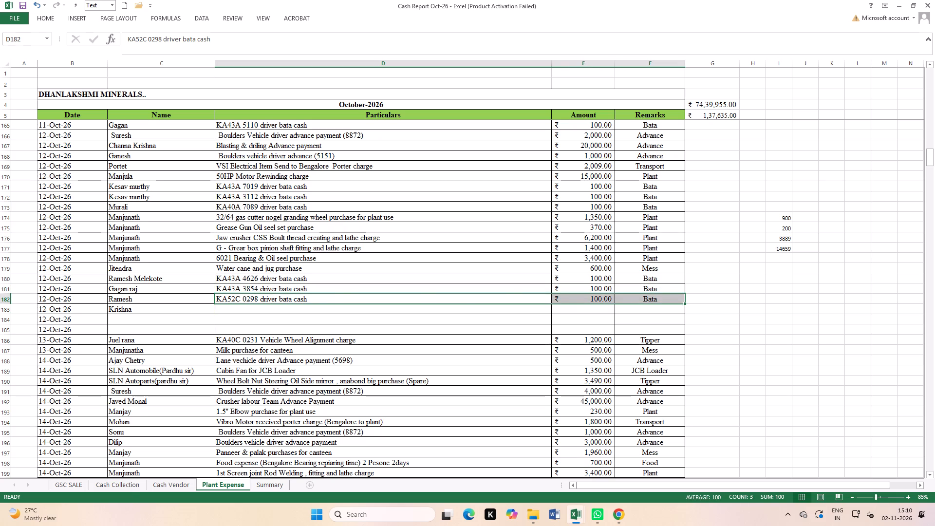
key("ctrl+c")
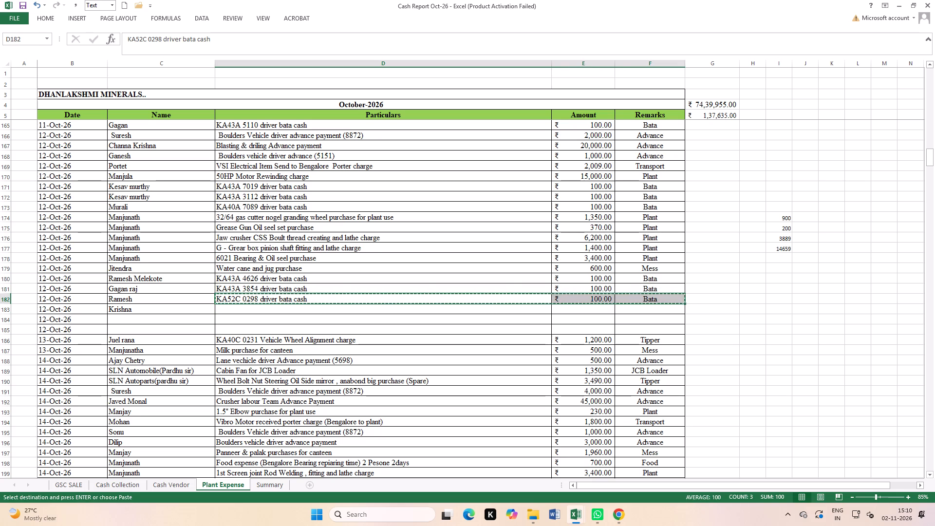
left_click(234, 312)
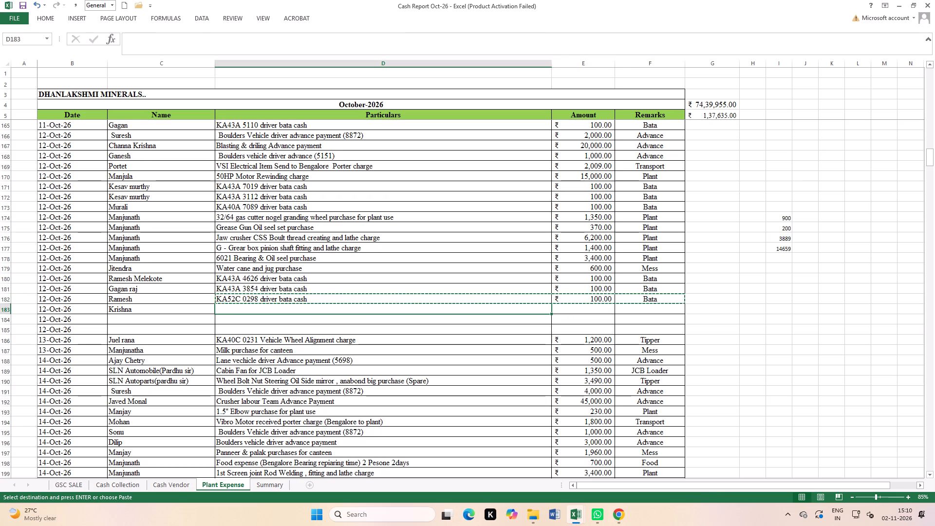
key("ctrl+v")
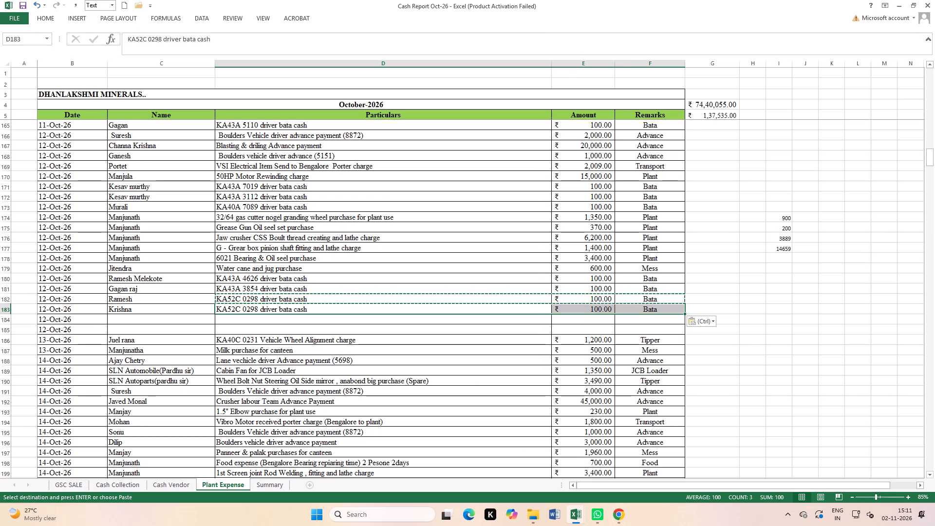
left_click(833, 311)
triple_click(801, 348)
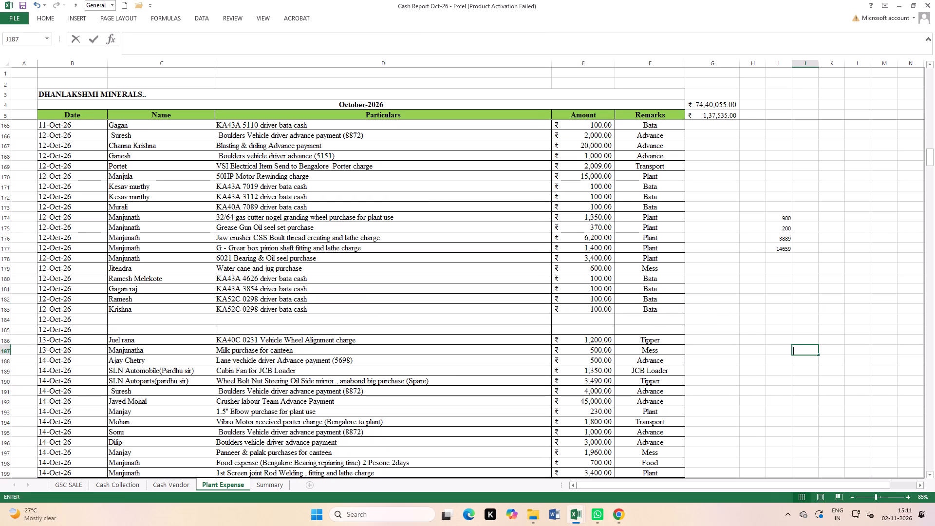
left_click(257, 310)
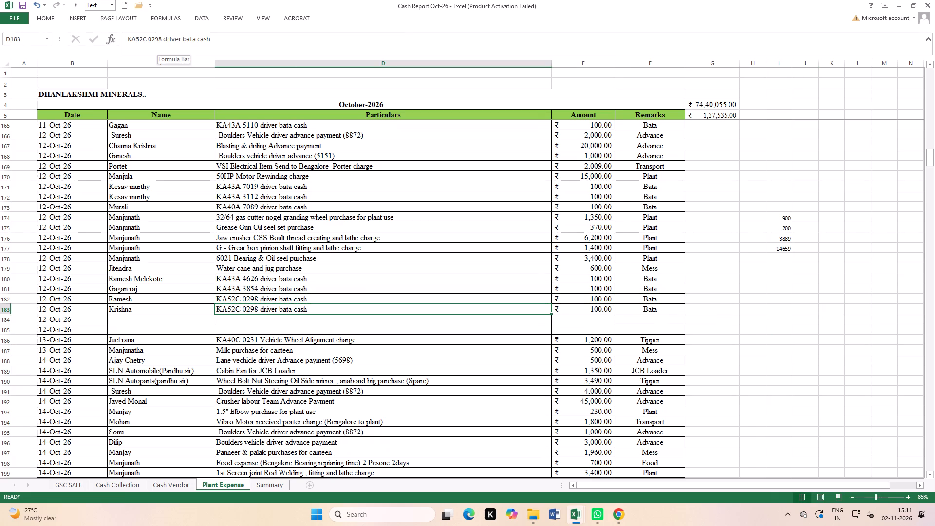
double_click(162, 39)
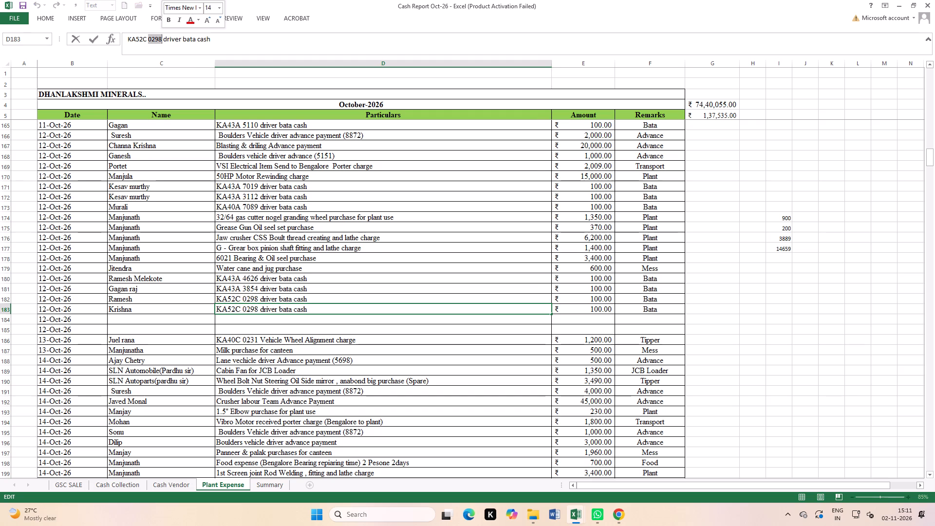
key("BackSpace")
key("BackSpace")
key("BackSpace")
key("BackSpace")
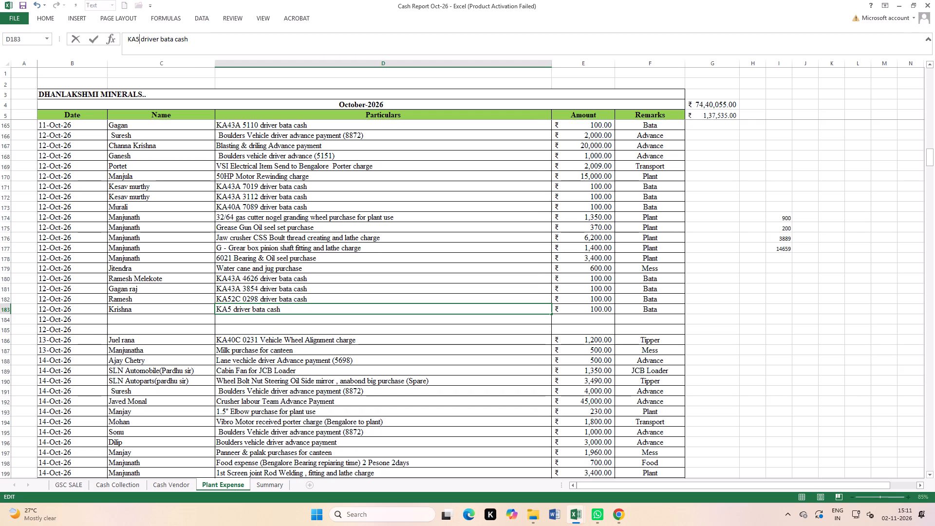
key("BackSpace")
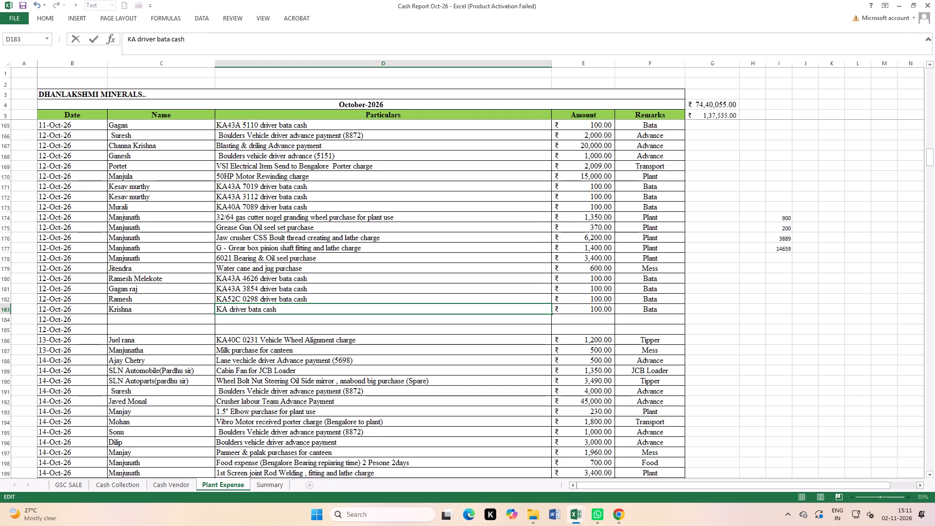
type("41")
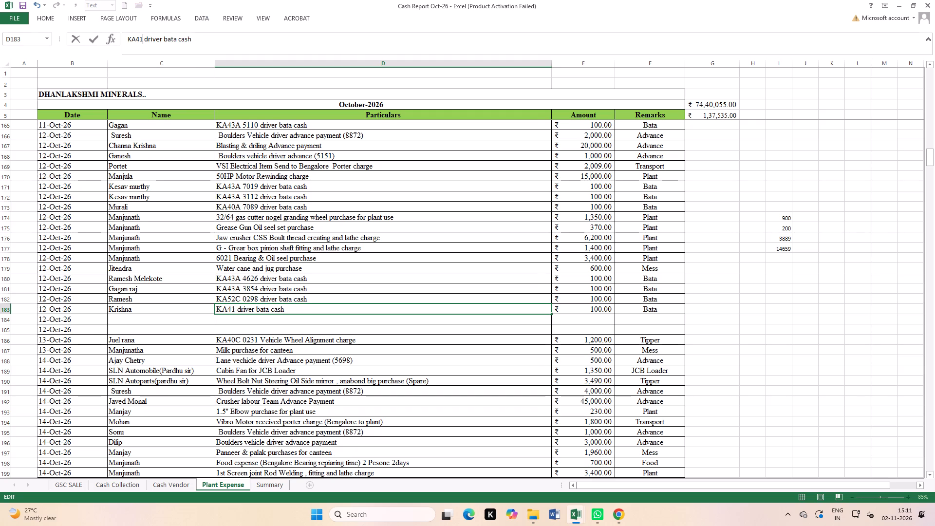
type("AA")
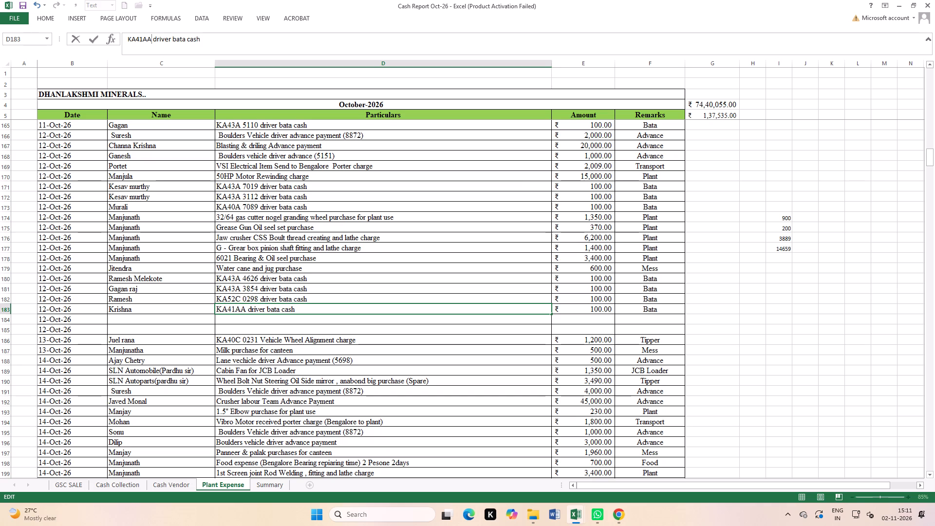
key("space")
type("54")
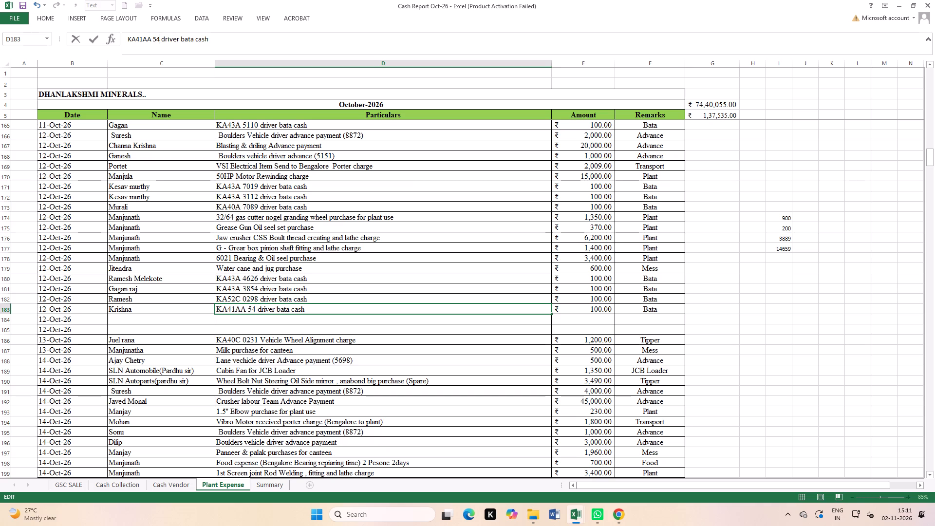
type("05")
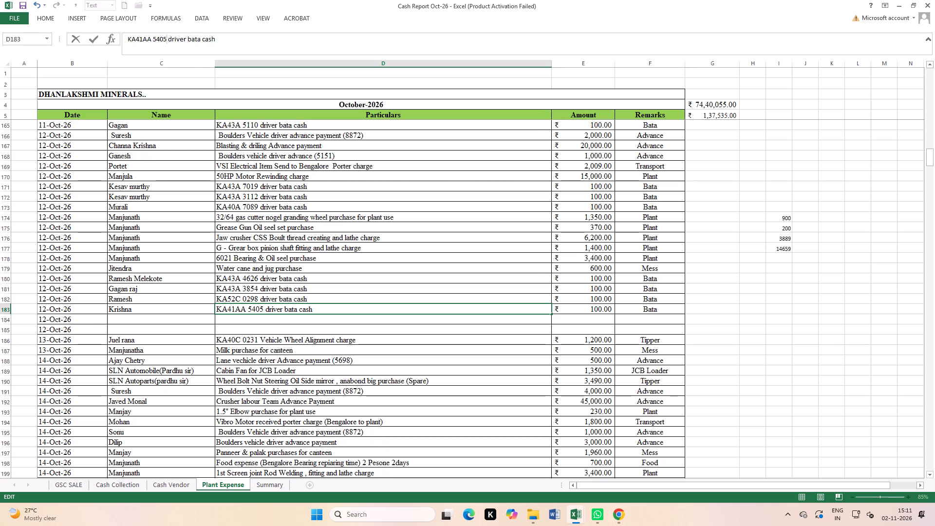
left_click(739, 348)
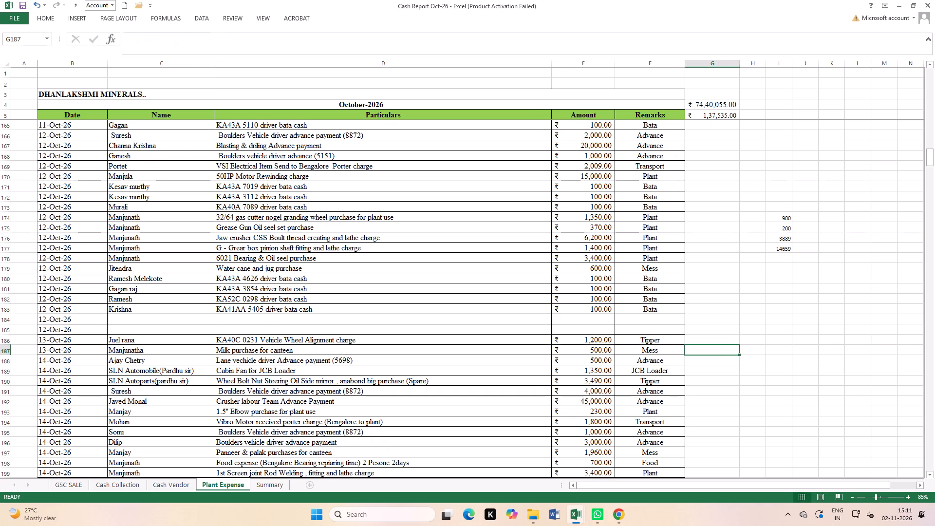
Enter the driver's name in the Name column of row 184, using Suresh with the suggested second name.
left_click(132, 321)
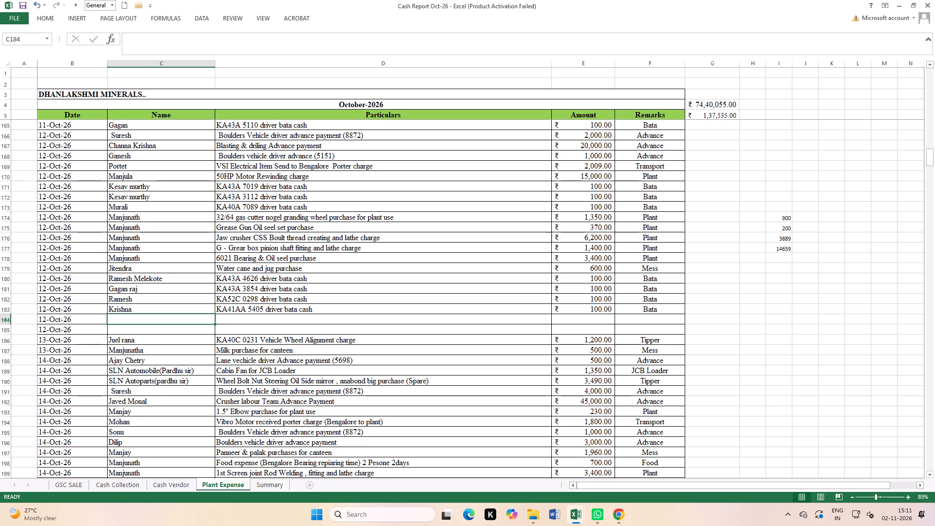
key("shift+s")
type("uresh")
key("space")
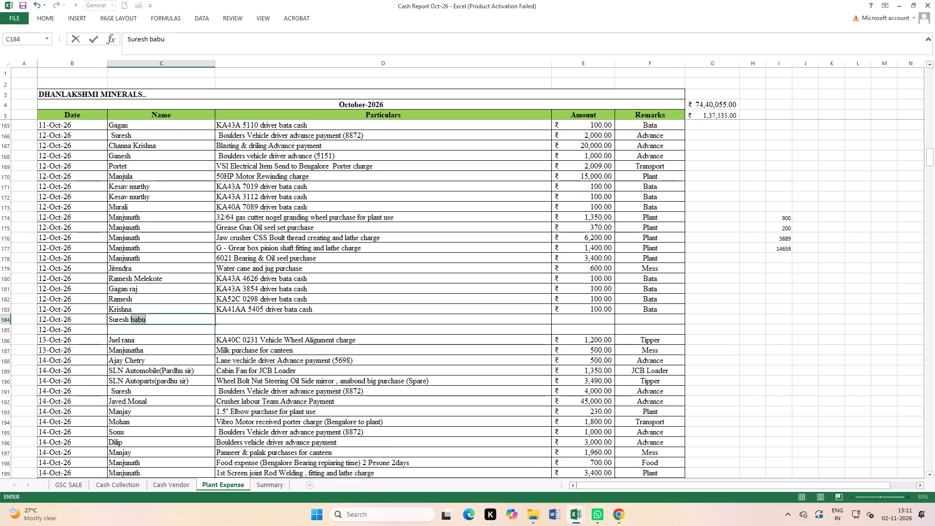
left_click(238, 320)
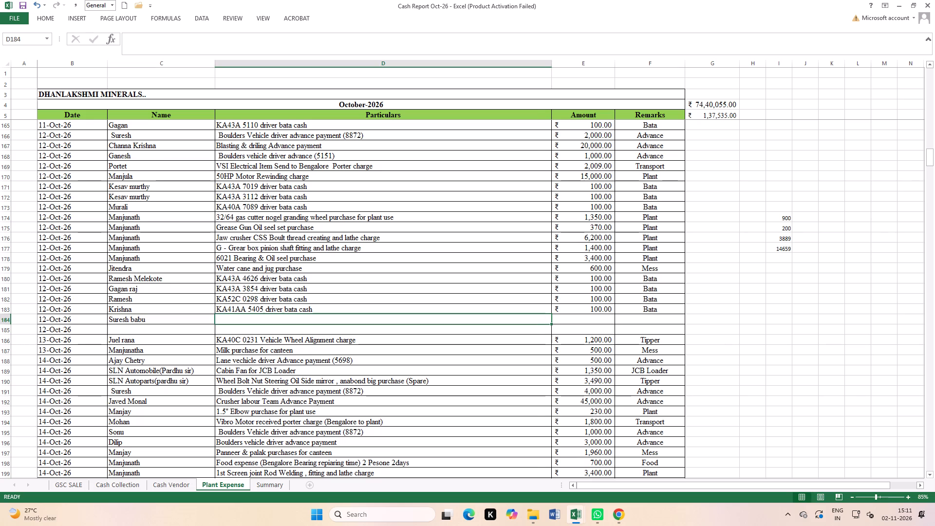
Copy only the particulars of row 183 into row 184.
left_click(236, 311)
key("ctrl+c")
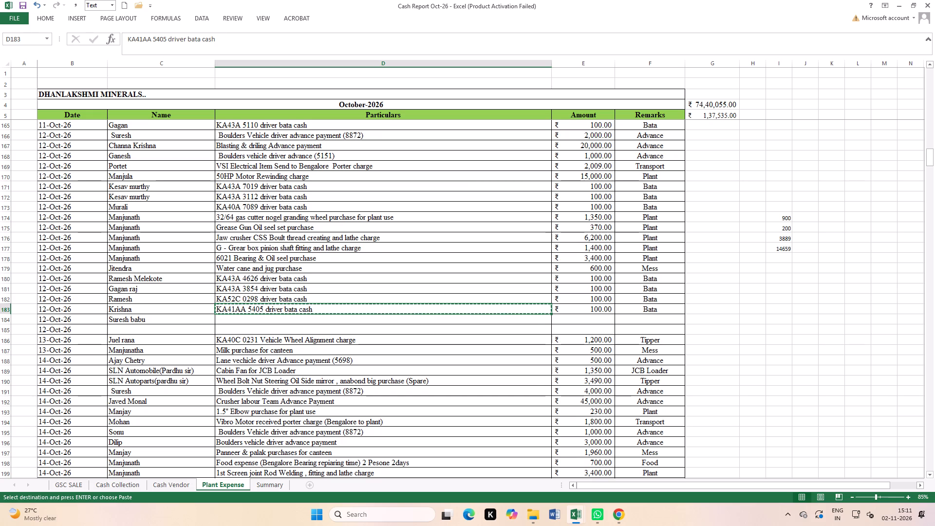
left_click(230, 321)
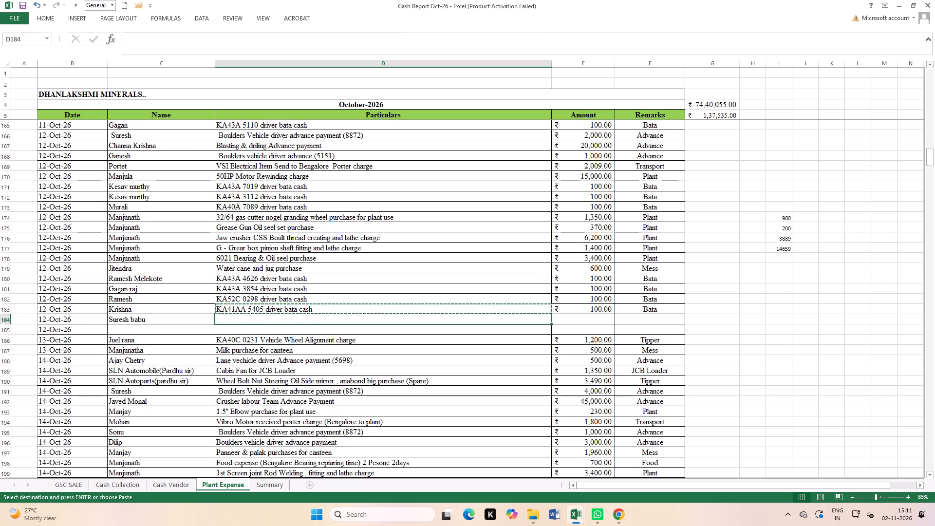
key("ctrl+v")
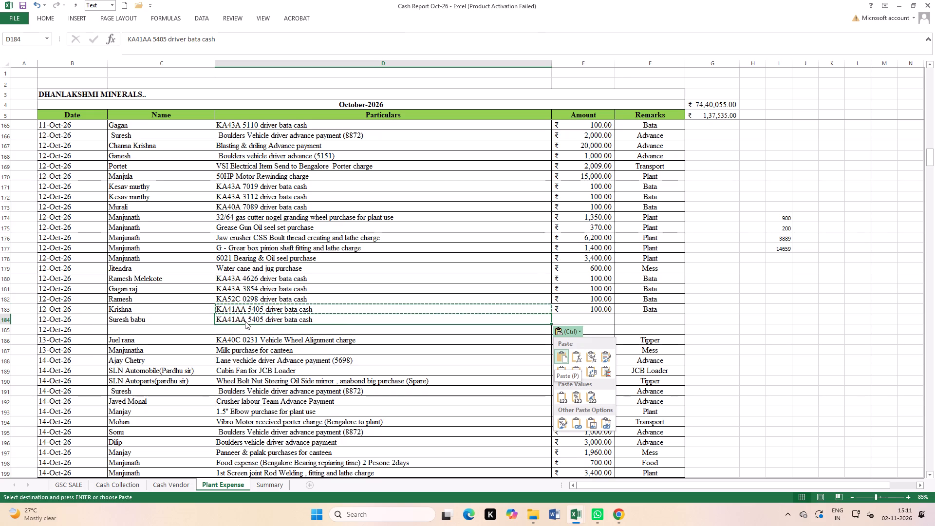
double_click(265, 317)
double_click(265, 318)
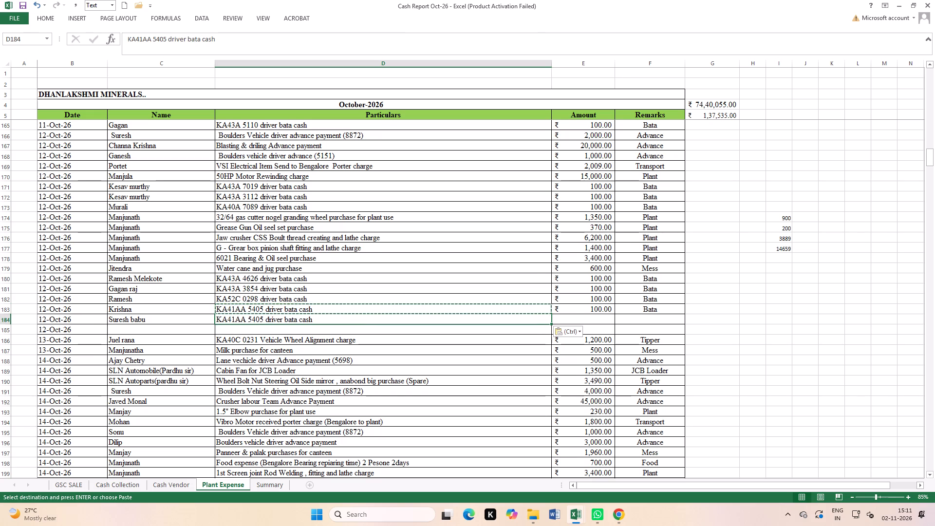
key("BackSpace")
key("BackSpace")
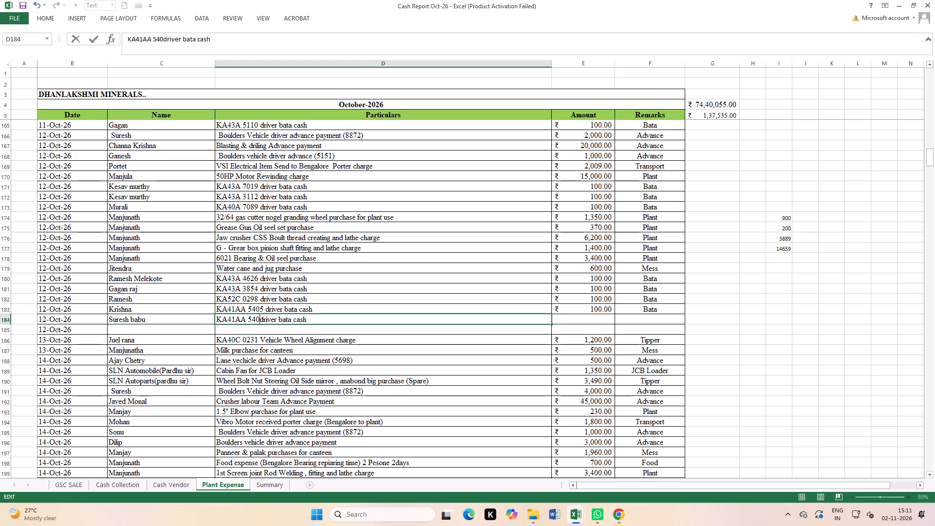
key("BackSpace")
key("BackSpace")
key("BackSpace")
key("BackSpace")
key("BackSpace")
key("BackSpace")
key("BackSpace")
key("BackSpace")
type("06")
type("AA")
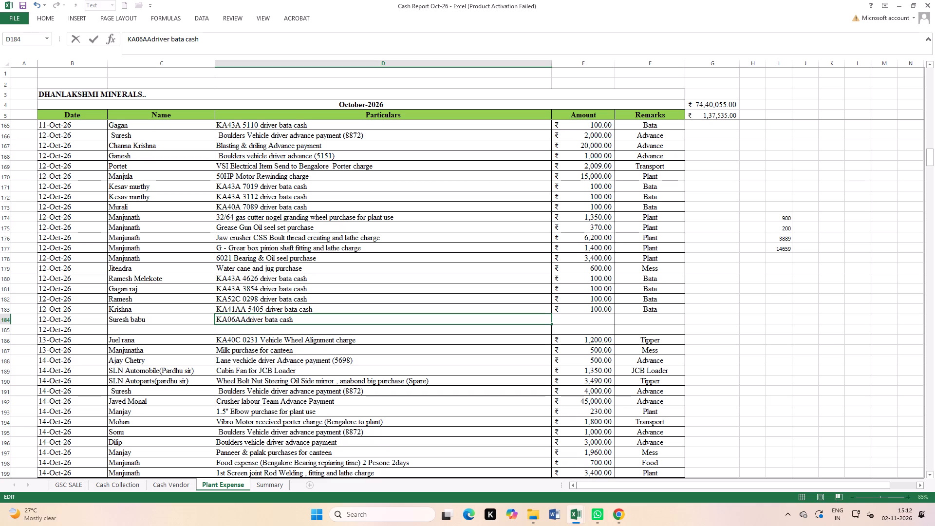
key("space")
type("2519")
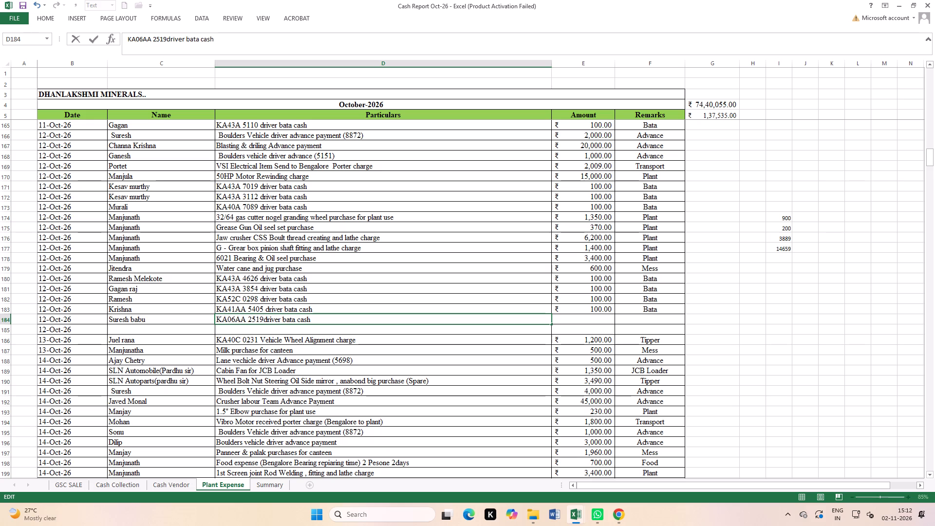
Copy the 100.00 amount and Bata remark of row 183 into row 184.
left_click_drag(597, 311, 640, 311)
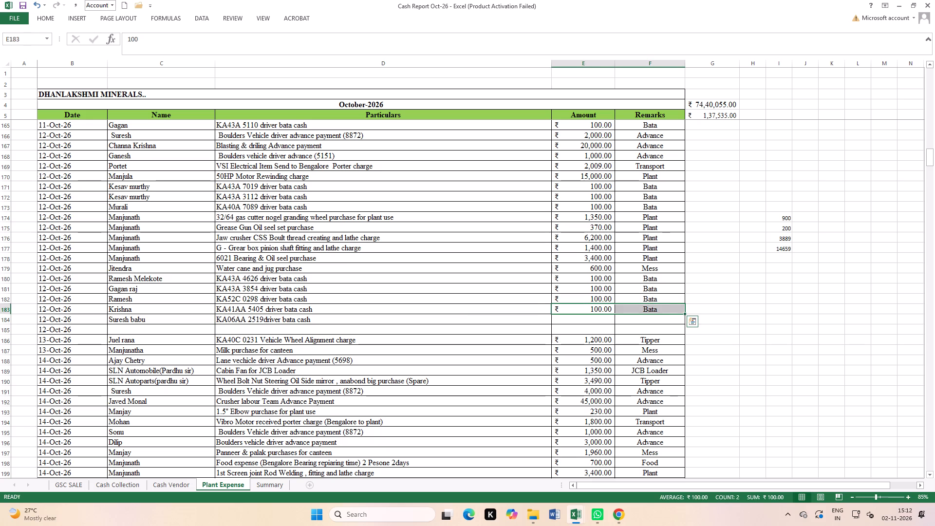
key("ctrl+c")
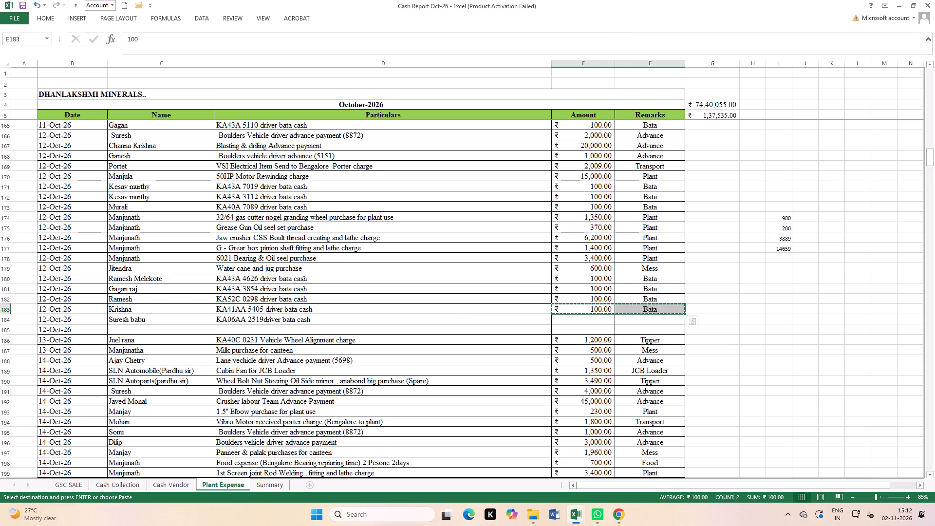
left_click(594, 323)
key("ctrl+v")
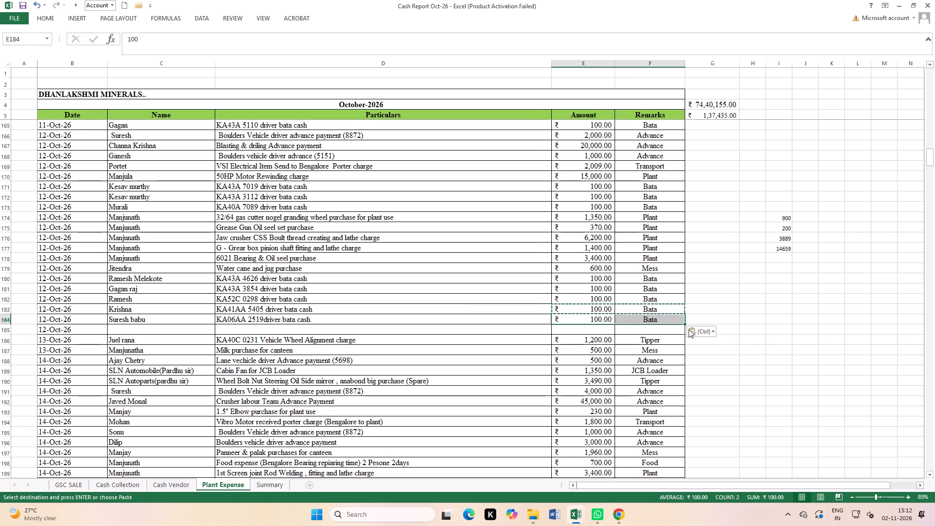
left_click(811, 331)
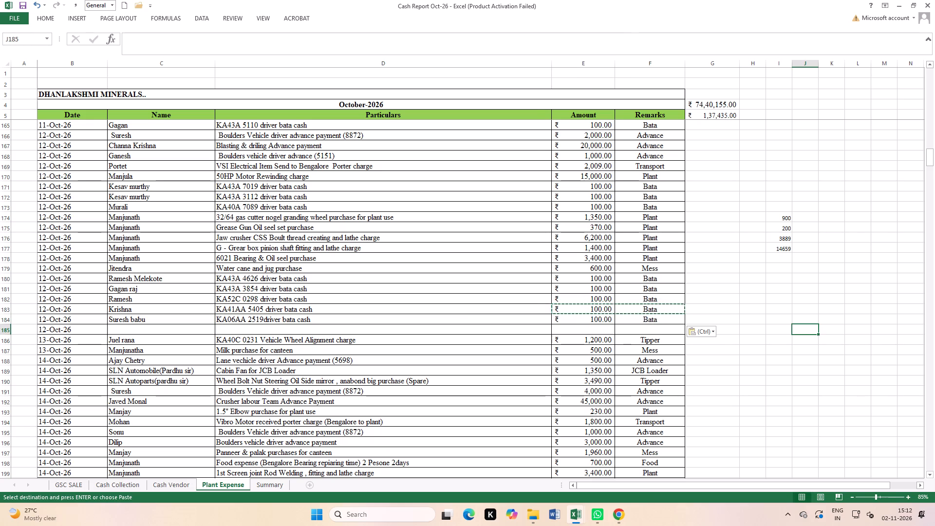
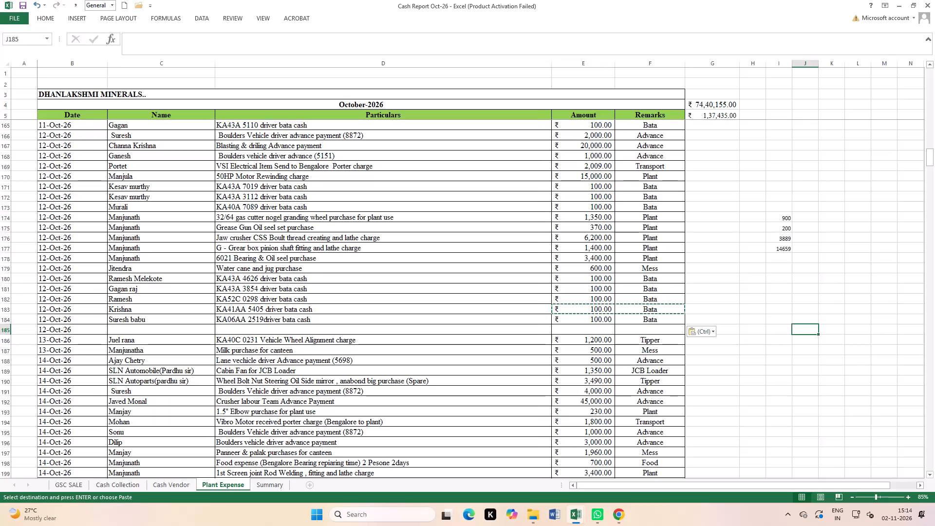
Delete the unused 12-Oct-26 row 185, which has only a date, from the Plant Expense sheet.
left_click(724, 285)
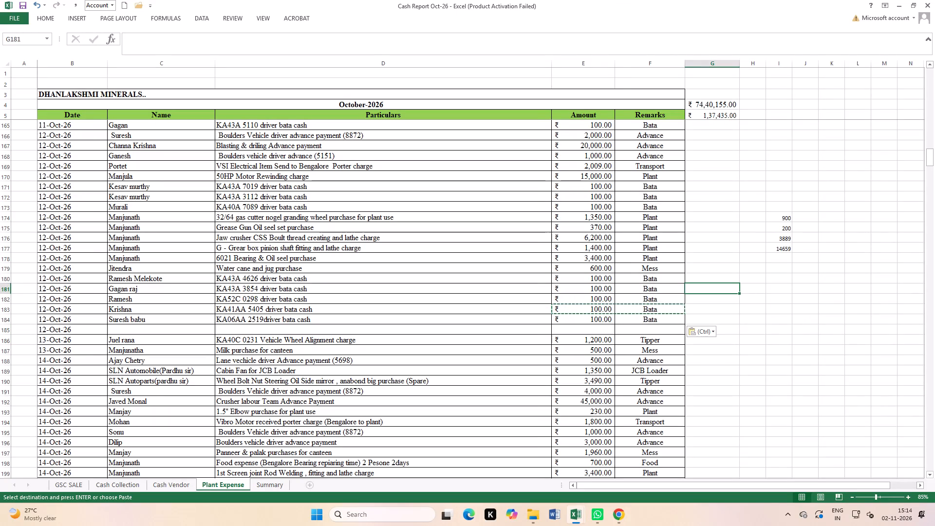
left_click(122, 332)
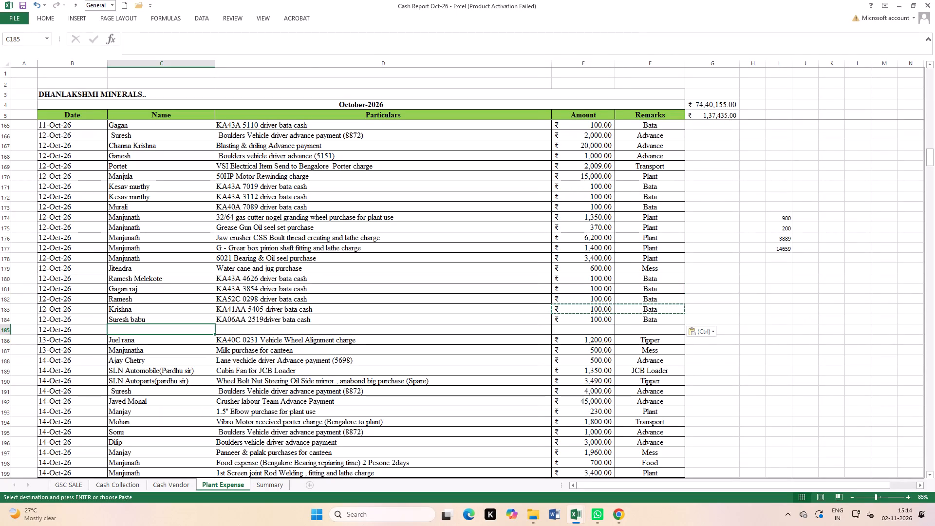
left_click(4, 332)
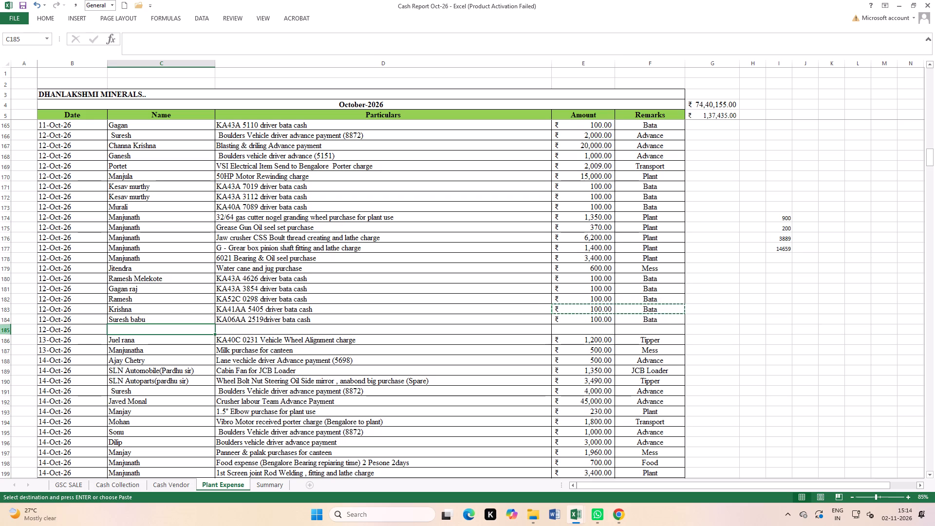
left_click(4, 330)
right_click(4, 330)
left_click(29, 408)
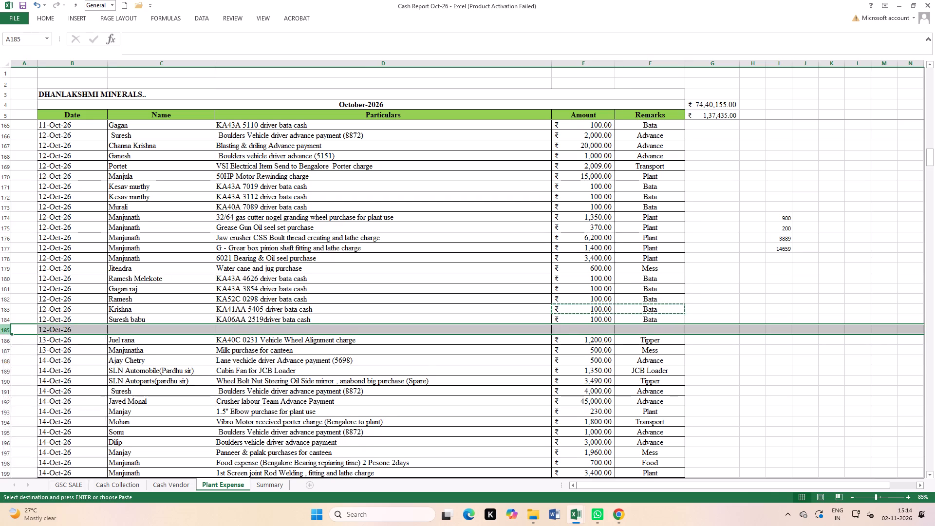
left_click(885, 386)
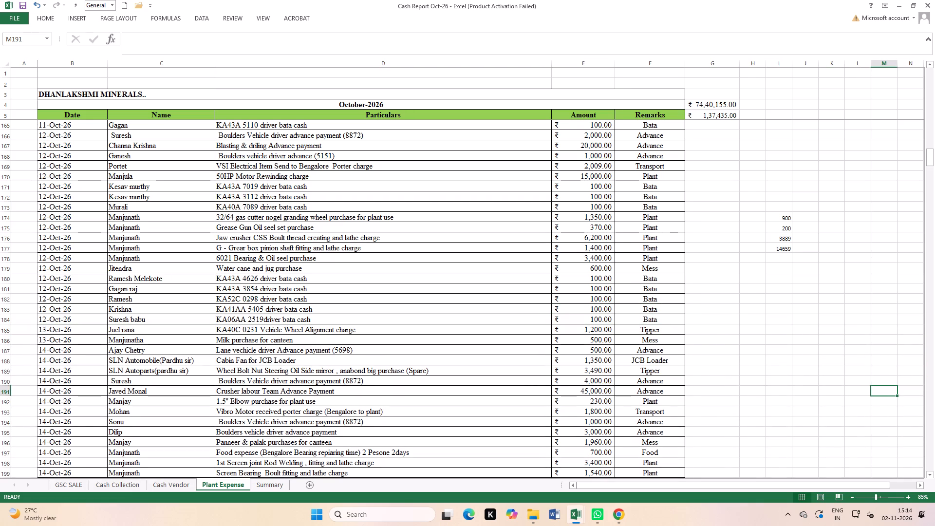
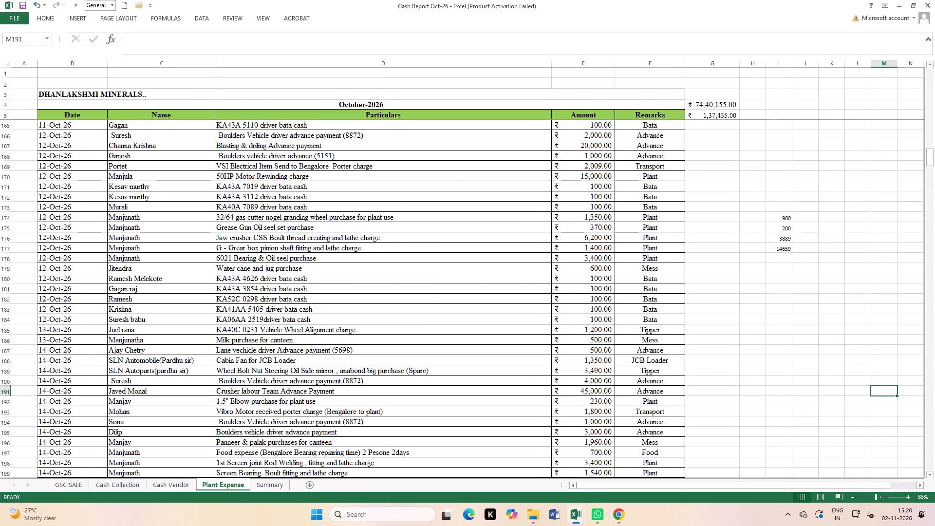
Insert a row above the first 13-Oct-26 entry in the Plant Expense sheet and fill its date as 13-Oct-26.
scroll(49, 361, "down", 2)
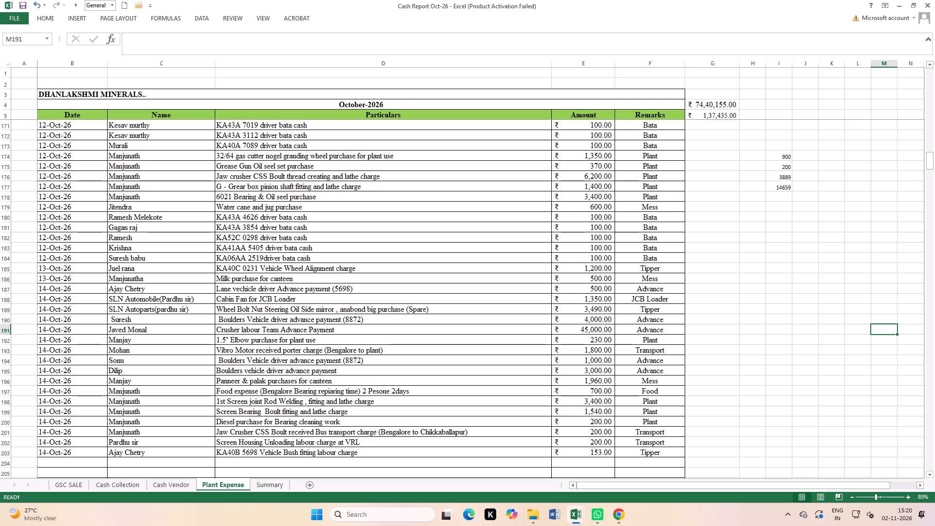
left_click(6, 289)
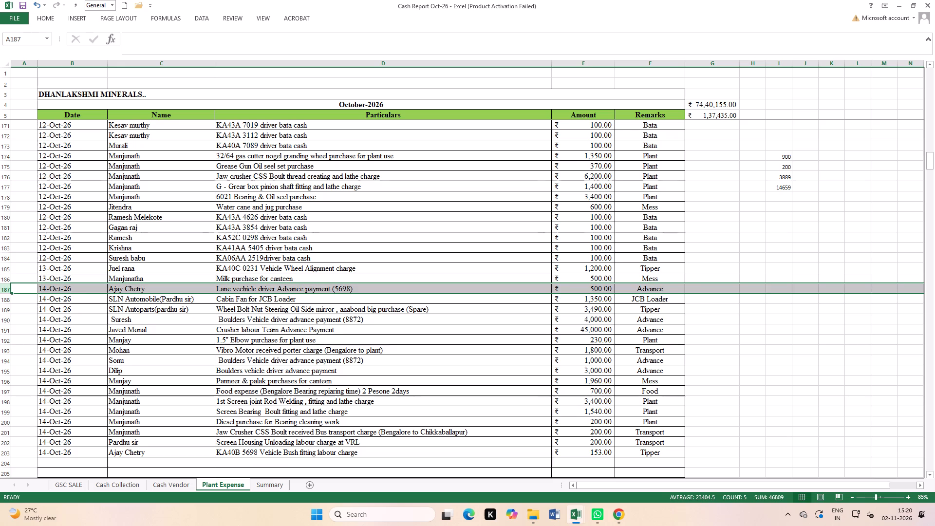
left_click(10, 269)
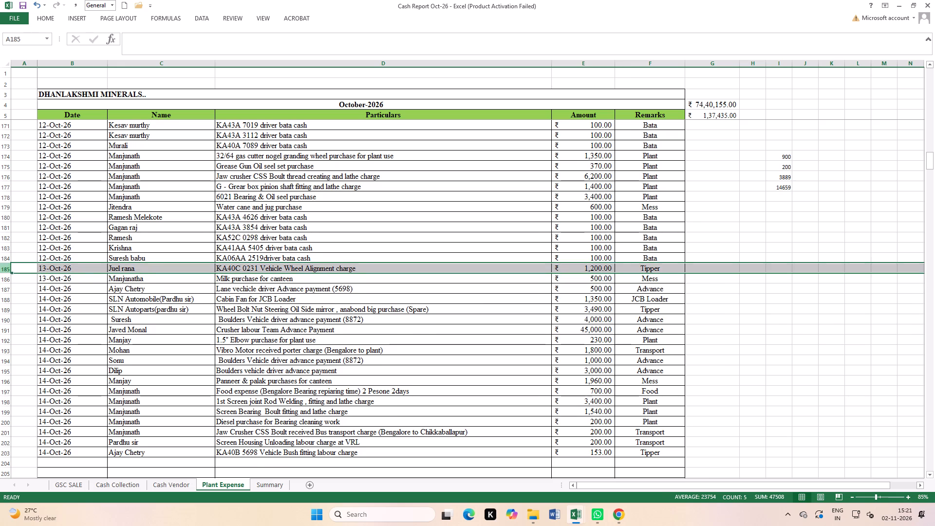
key("ctrl+plus")
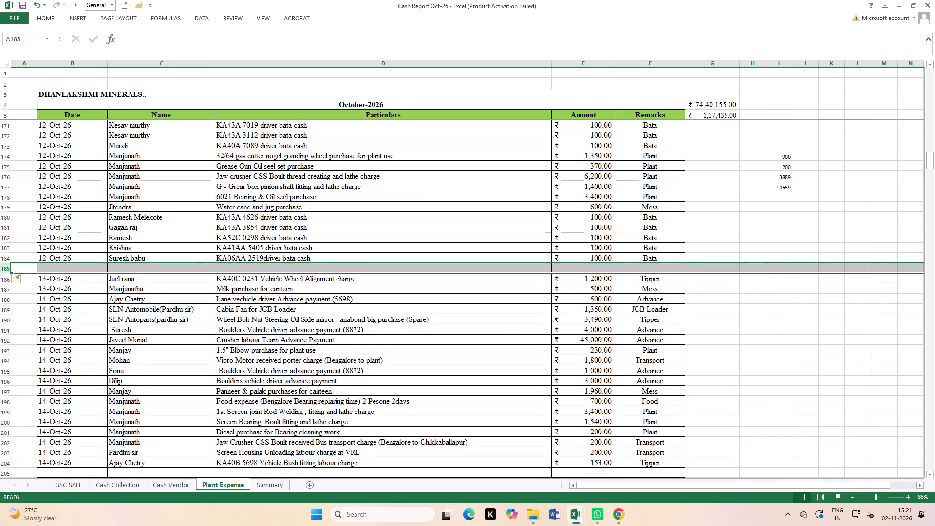
left_click(51, 277)
key("ctrl+c")
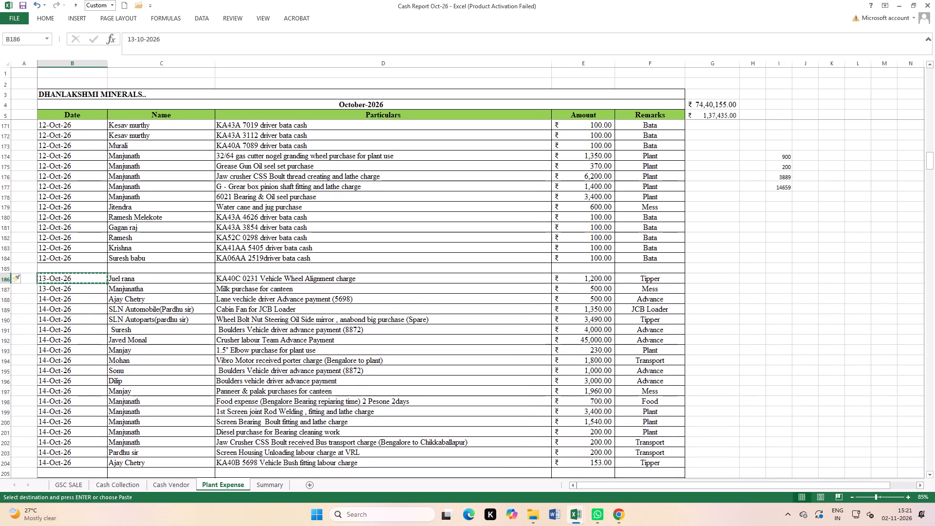
left_click(51, 267)
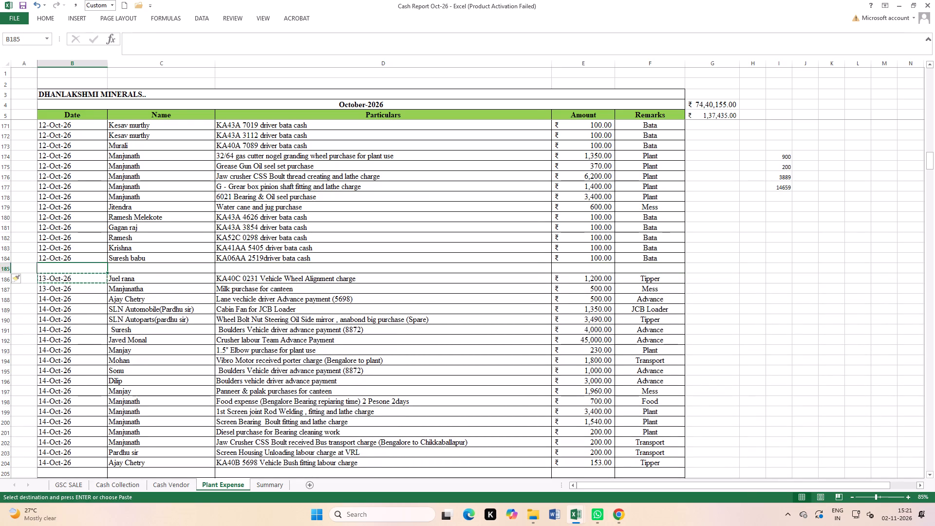
key("ctrl+v")
left_click(132, 270)
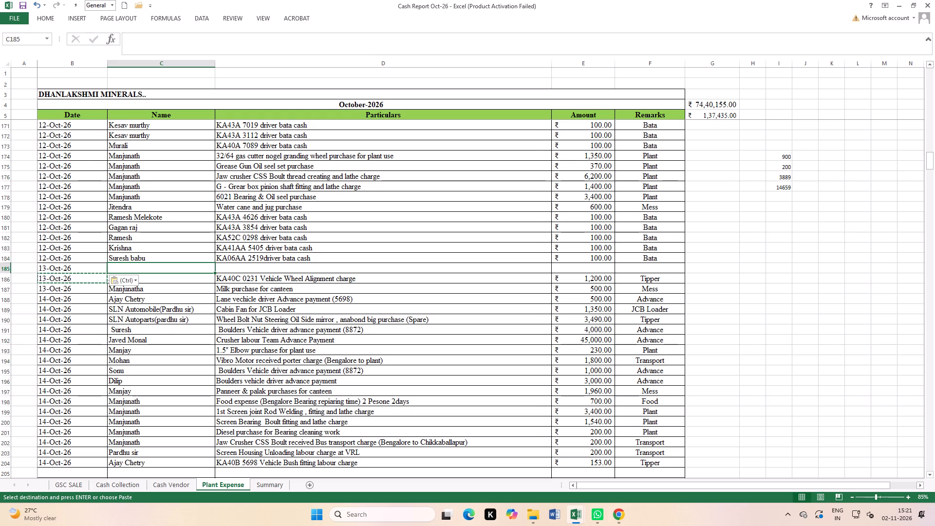
Examine the 13/10/2026 sales rows in the GSC SALE sheet for vehicle numbers and clients needing driver bata entries.
left_click(61, 487)
scroll(79, 369, "down", 3)
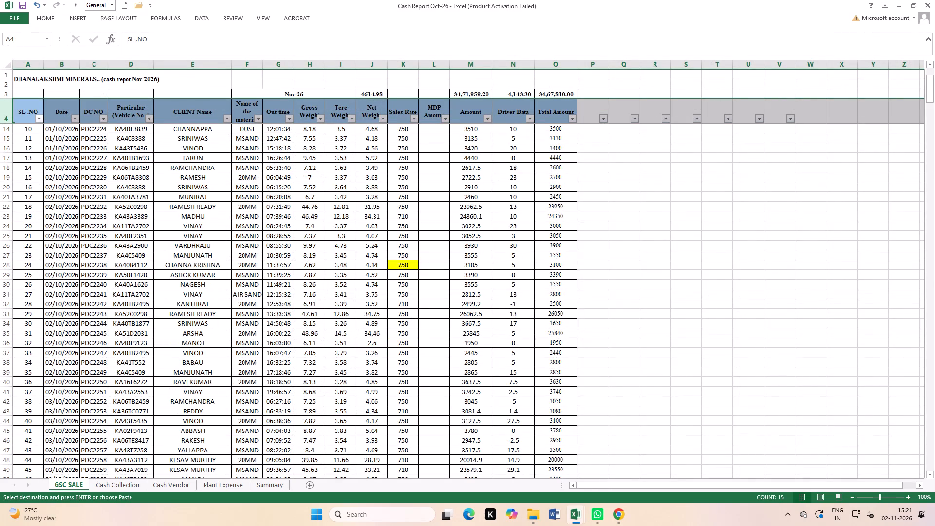
scroll(110, 247, "down", 20)
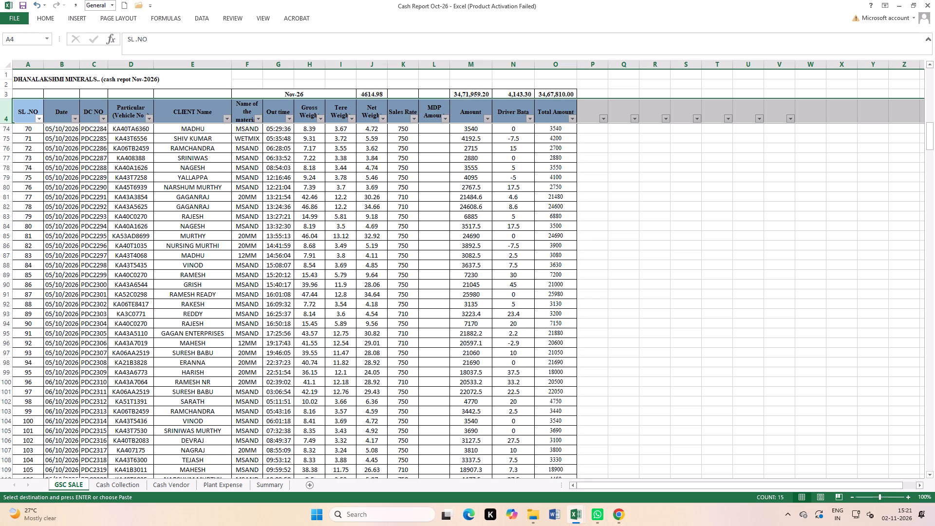
scroll(91, 386, "down", 15)
scroll(101, 386, "down", 15)
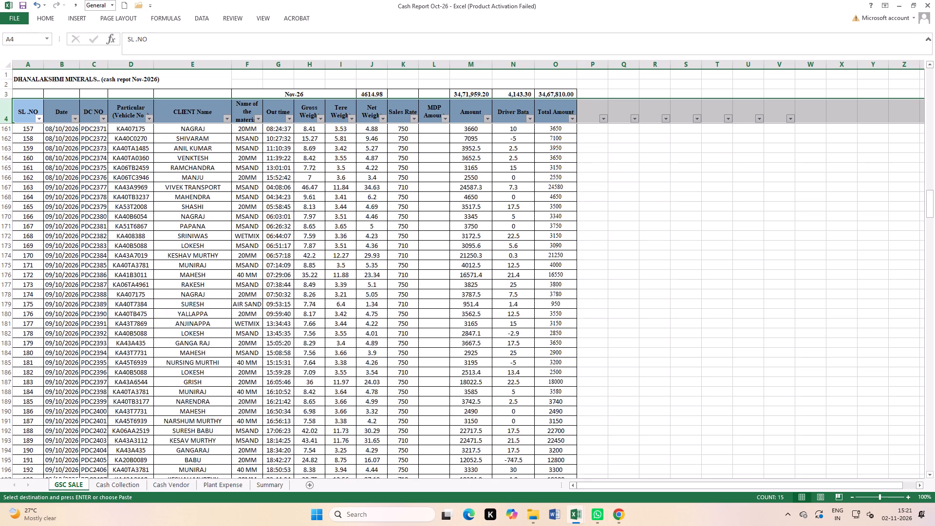
scroll(100, 375, "down", 18)
scroll(98, 376, "down", 5)
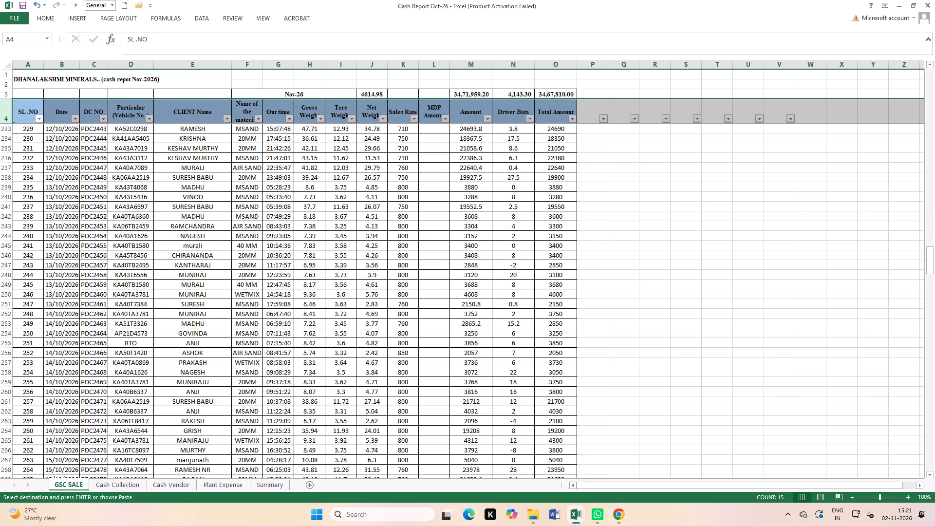
scroll(80, 360, "up", 2)
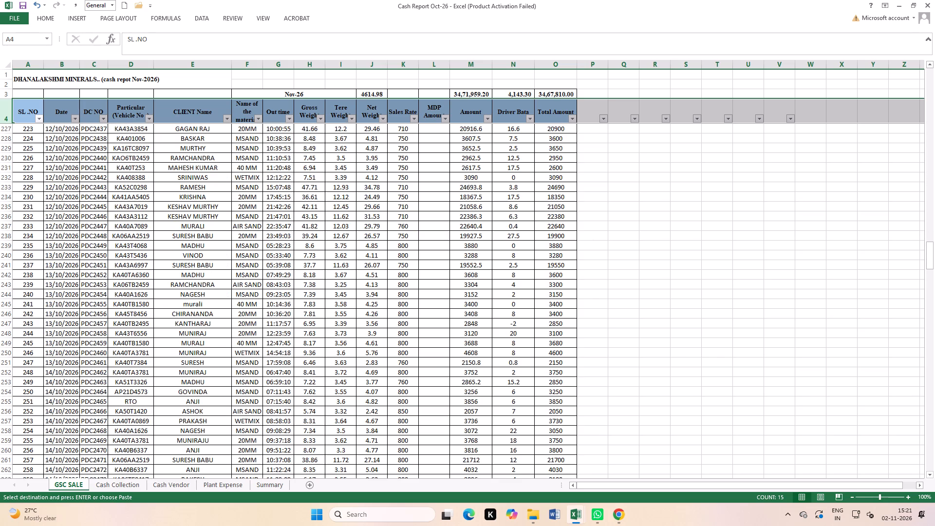
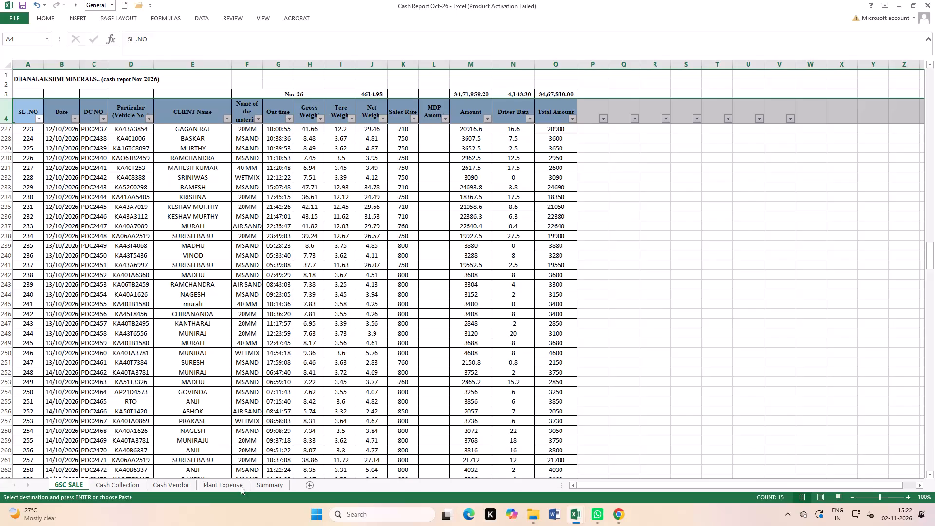
In the Plant Expense sheet, copy the name, particulars, amount and remarks of the last 12-Oct-26 bata entry into the blank 13-Oct-26 row.
left_click(237, 488)
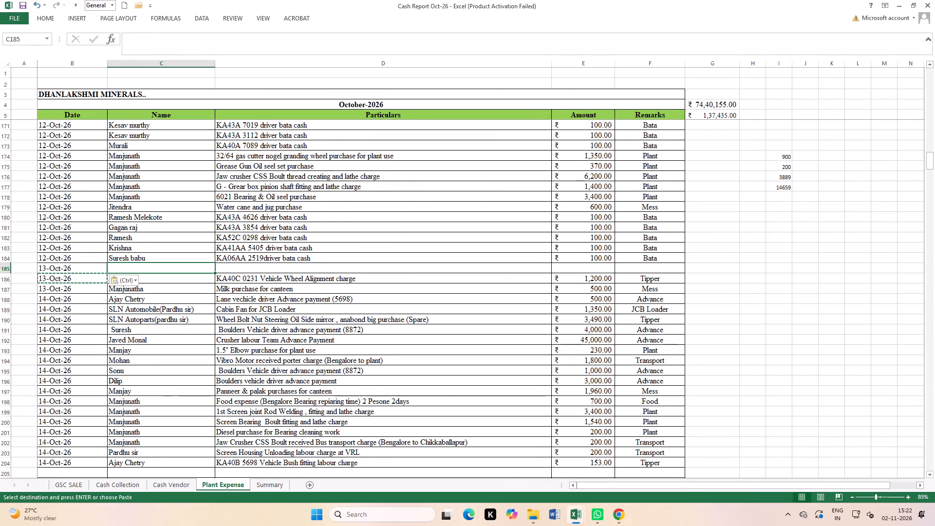
left_click(129, 261)
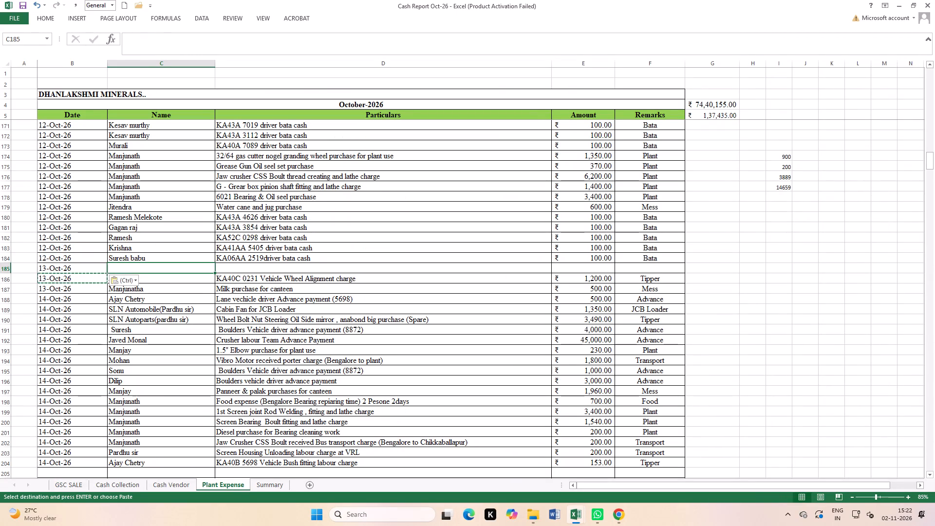
left_click(128, 260)
left_click(346, 254)
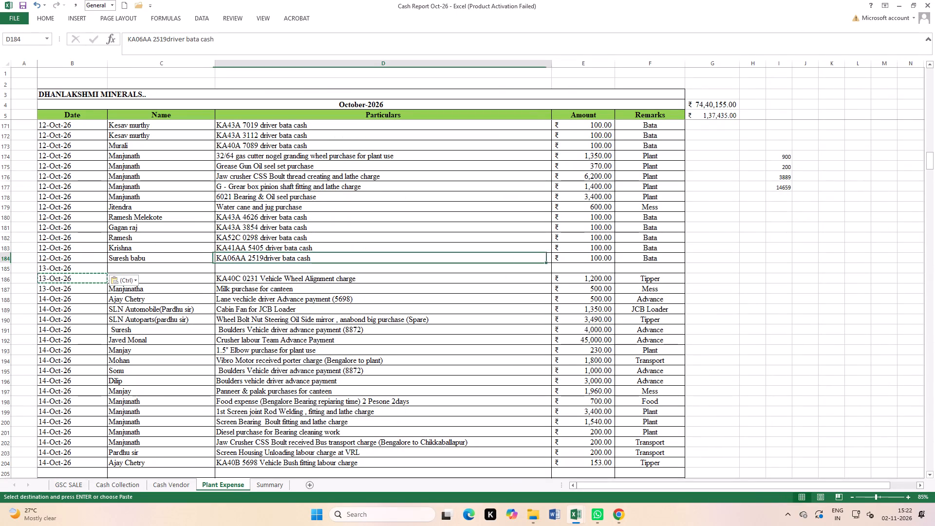
double_click(346, 260)
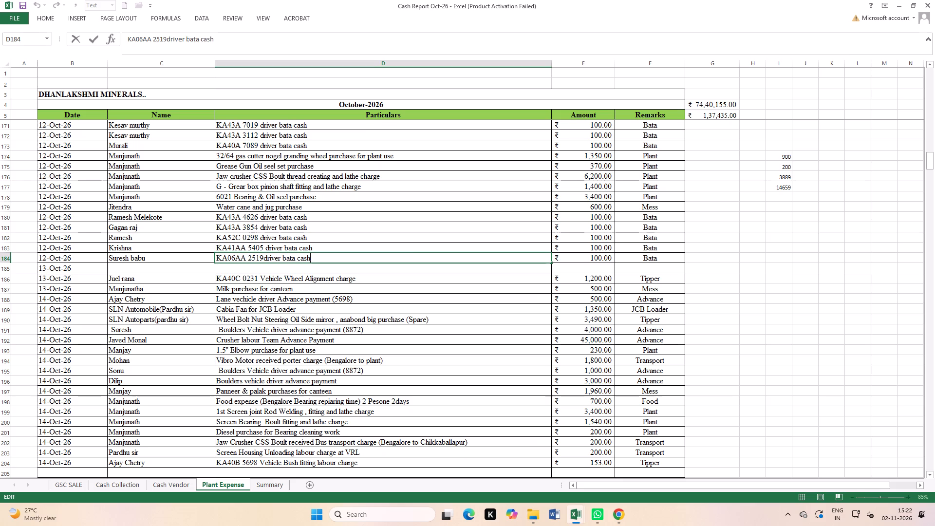
left_click(132, 257)
left_click_drag(129, 258, 493, 257)
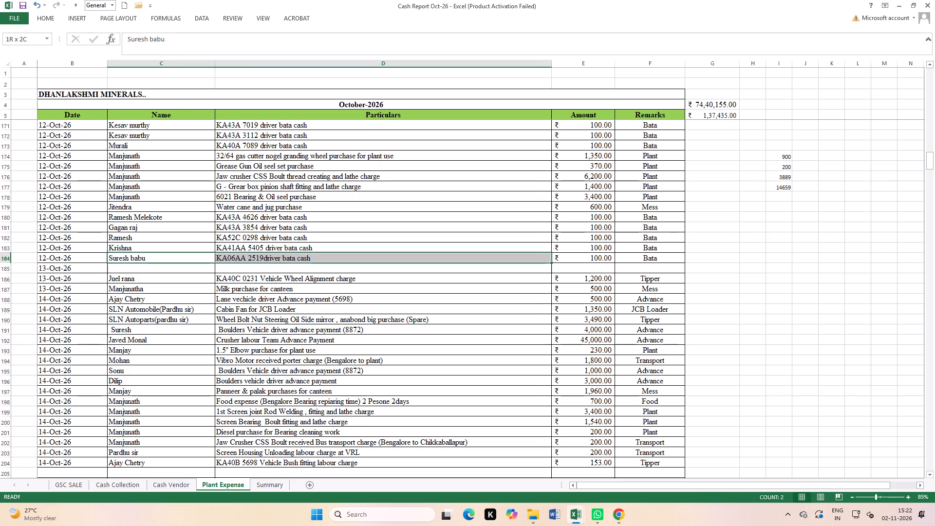
left_click_drag(493, 257, 655, 257)
key("ctrl+c")
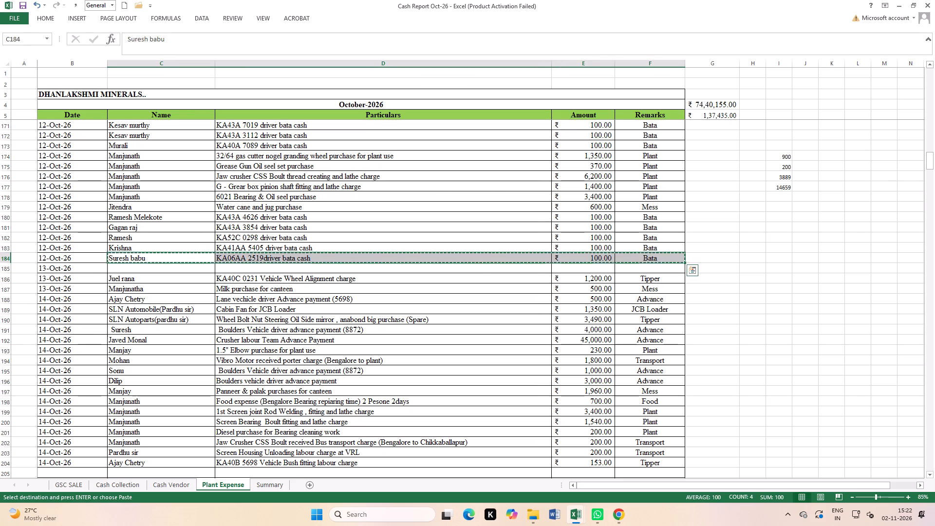
left_click(129, 268)
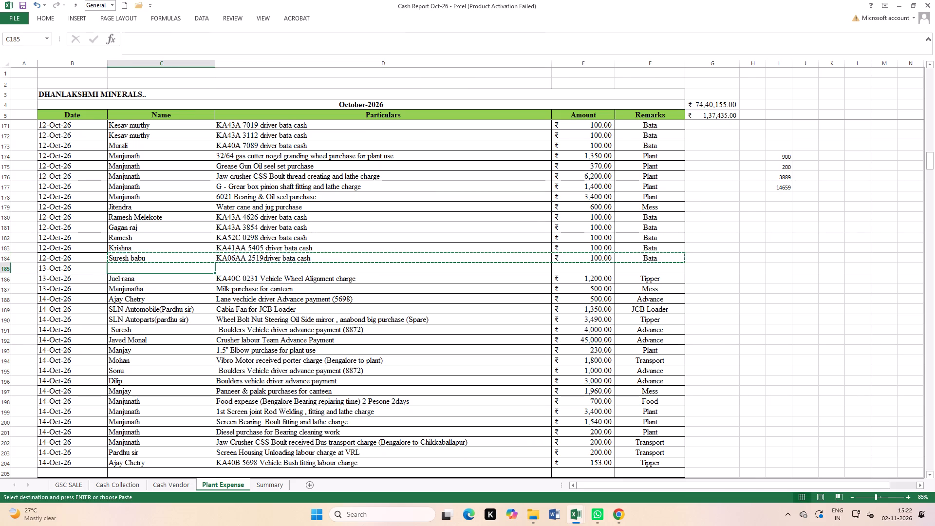
key("ctrl+v")
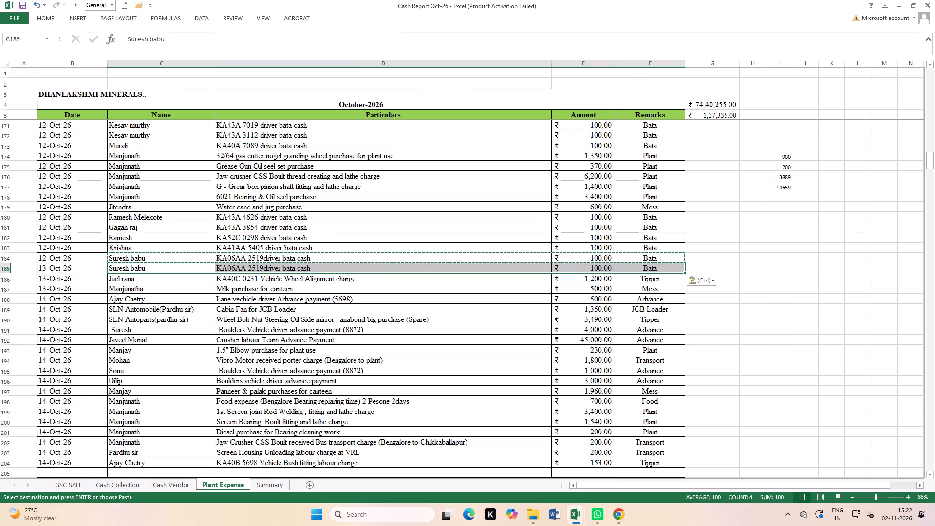
left_click(832, 333)
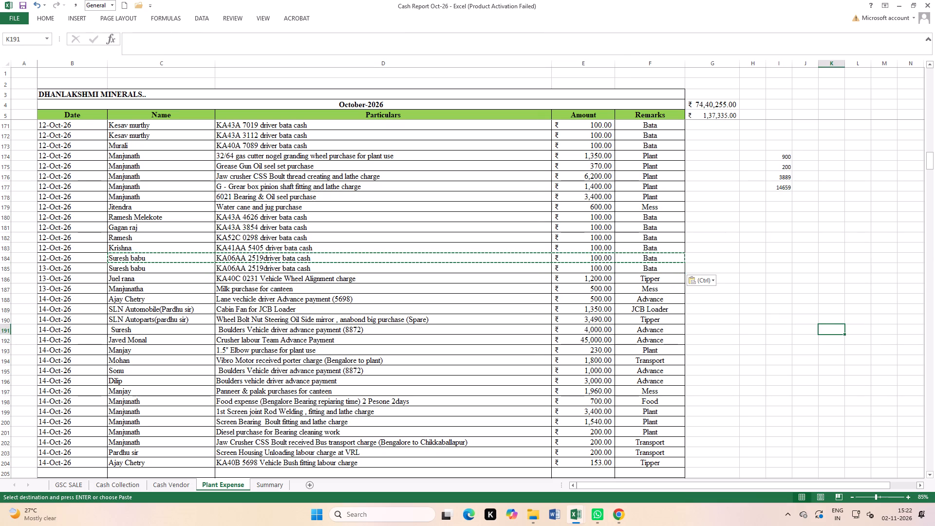
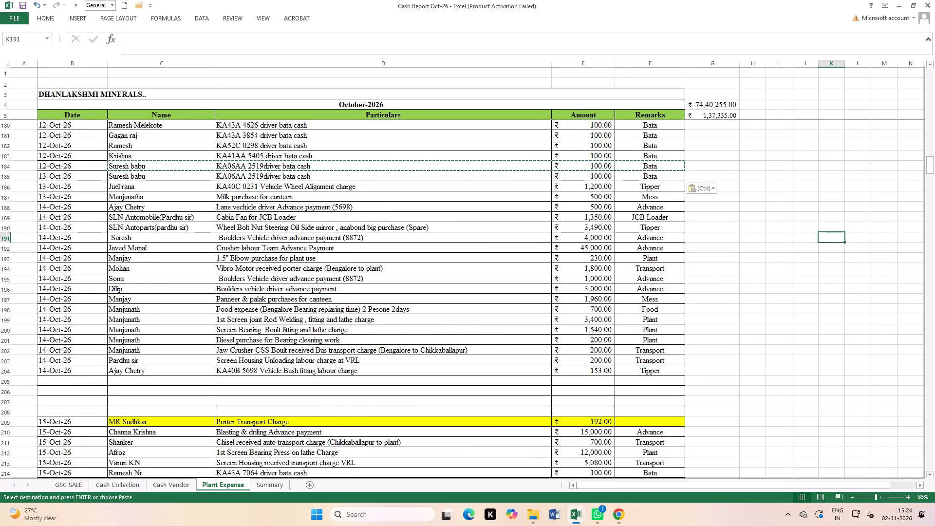
Extend the 14-Oct-26 date into the two blank rows below the last 14-Oct-26 expense entry.
left_click(51, 362)
left_click_drag(52, 360, 52, 373)
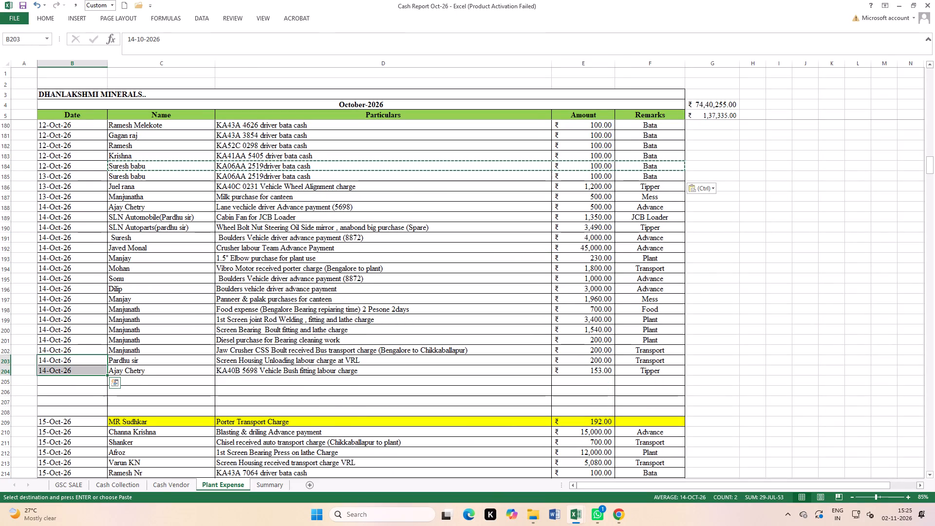
left_click_drag(108, 375, 104, 394)
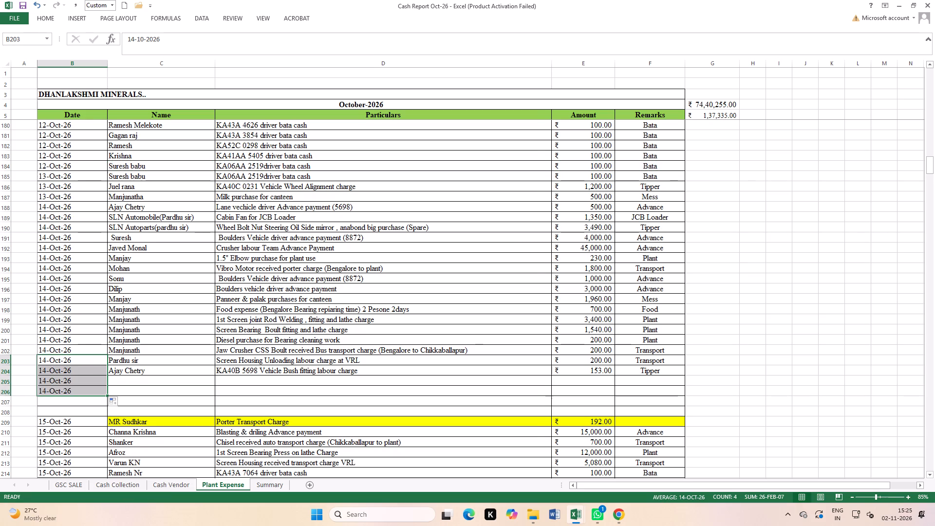
left_click(123, 382)
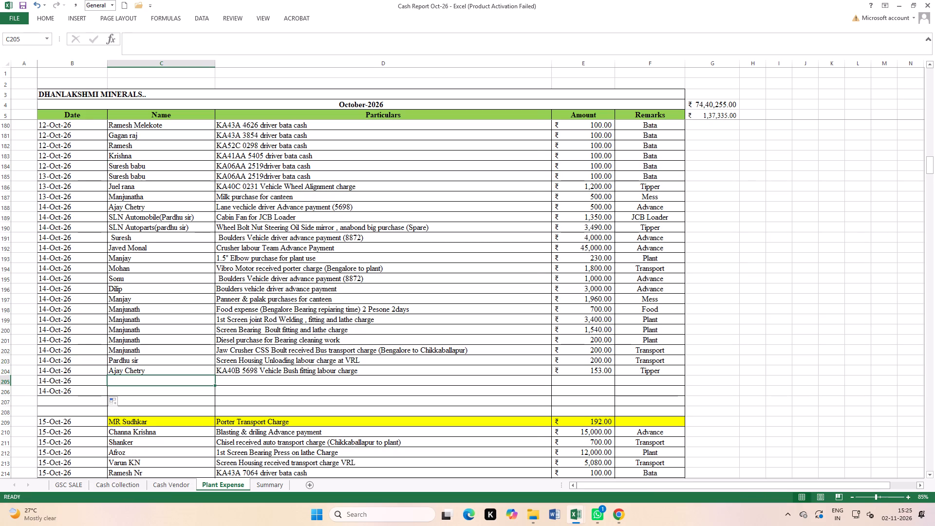
left_click(120, 176)
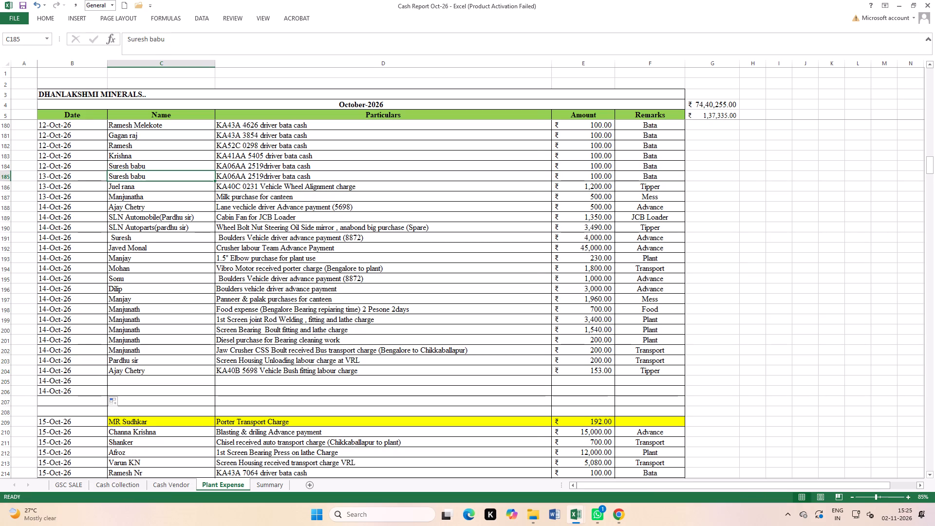
left_click_drag(212, 176, 522, 171)
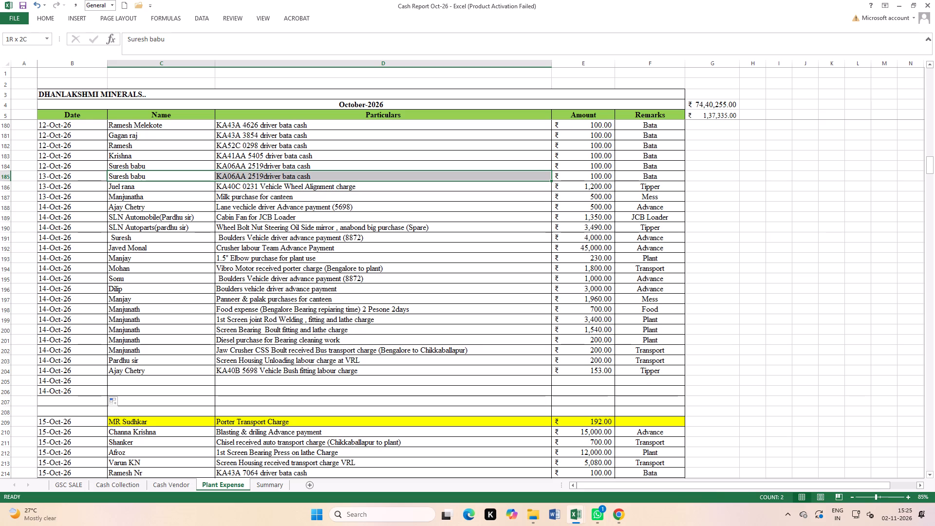
left_click_drag(522, 171, 628, 178)
key("ctrl+c")
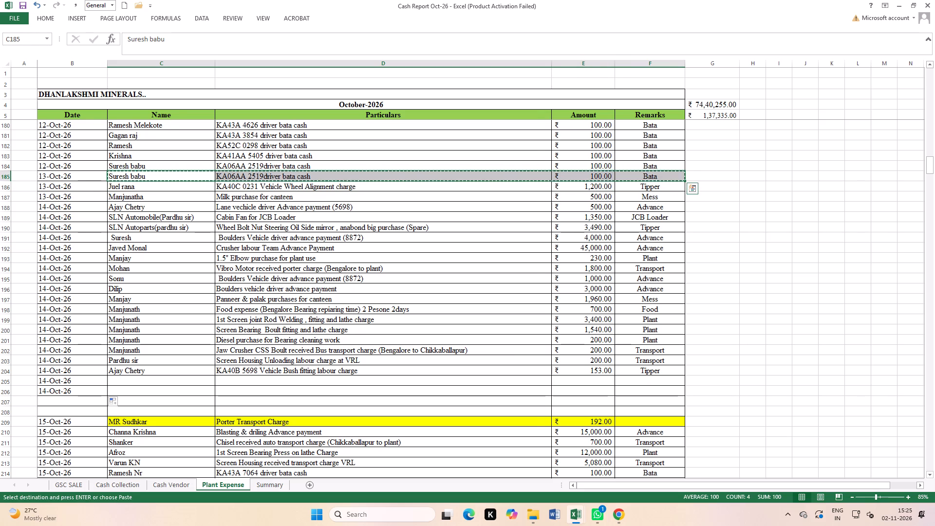
left_click(121, 382)
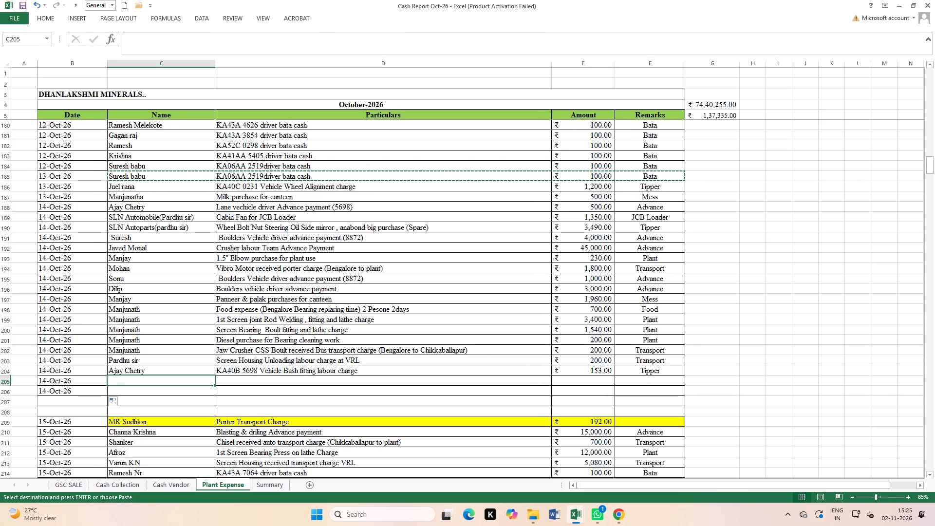
key("ctrl+v")
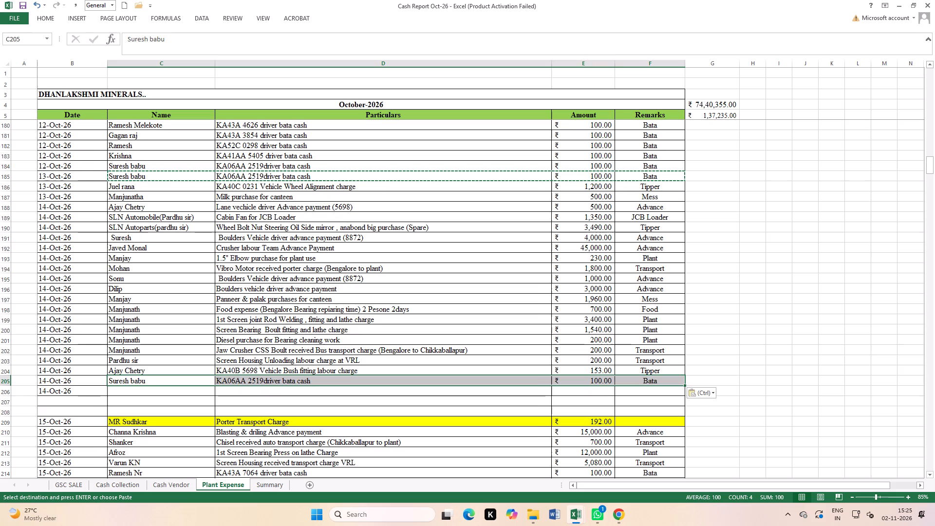
Enter Grish as the name in the remaining blank 14-Oct-26 row.
left_click(112, 392)
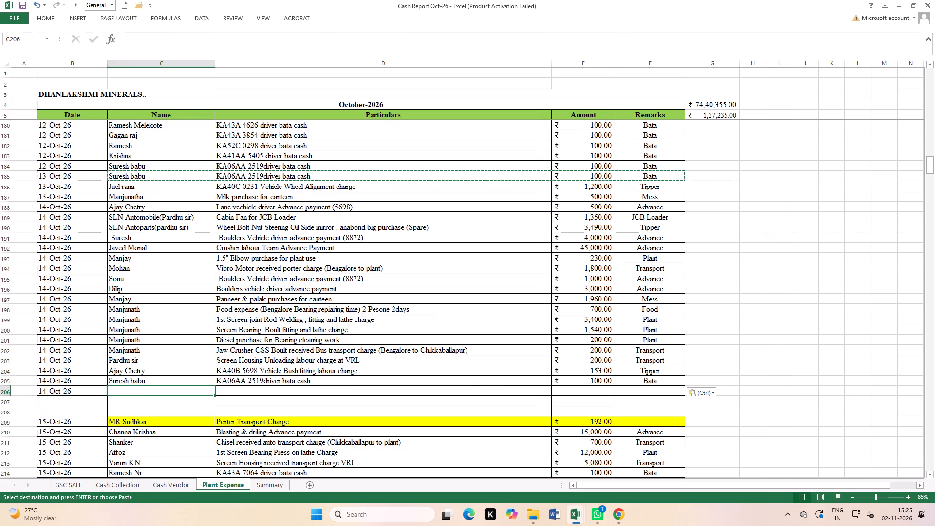
key("shift+g")
key("r")
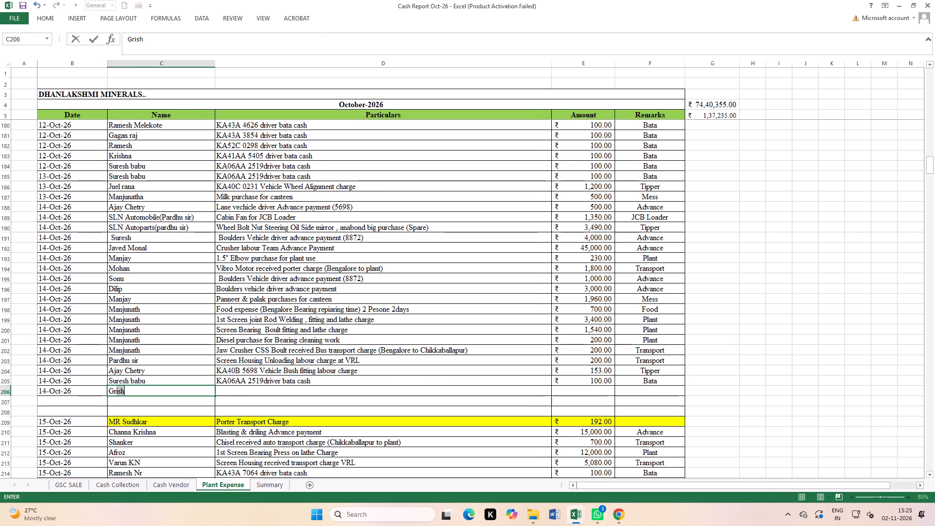
left_click(240, 392)
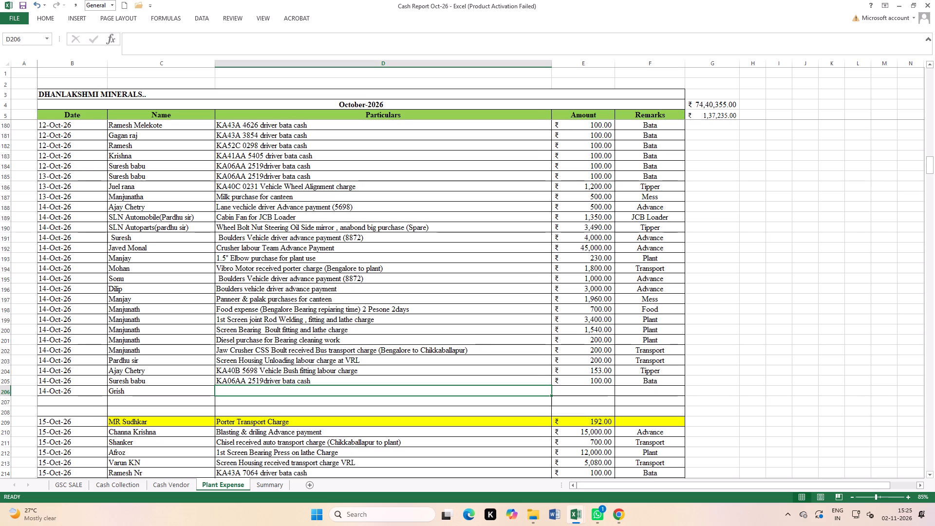
scroll(268, 272, "up", 1)
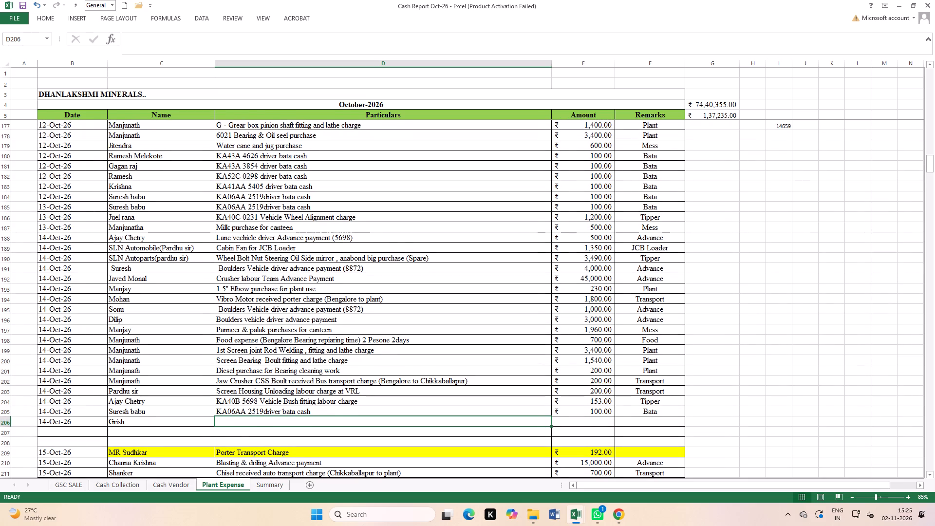
scroll(255, 415, "down", 1)
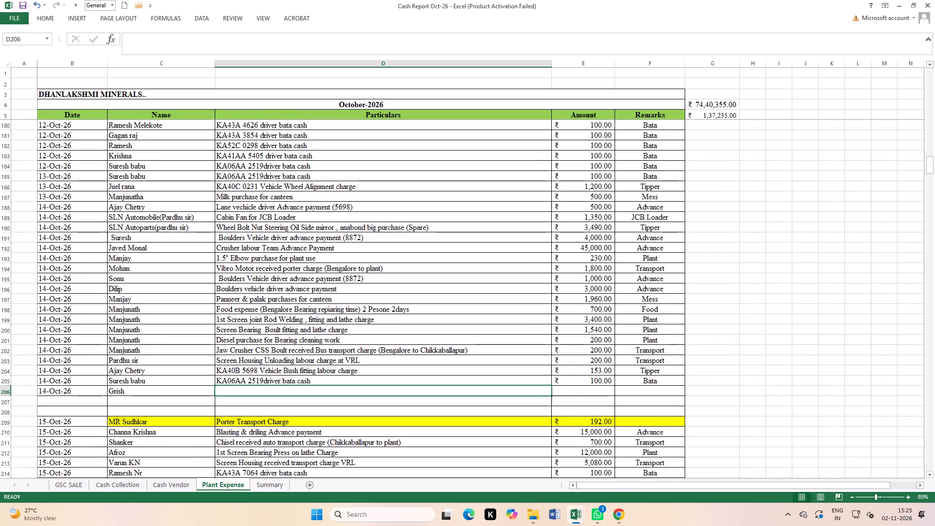
left_click(243, 137)
key("ctrl+c")
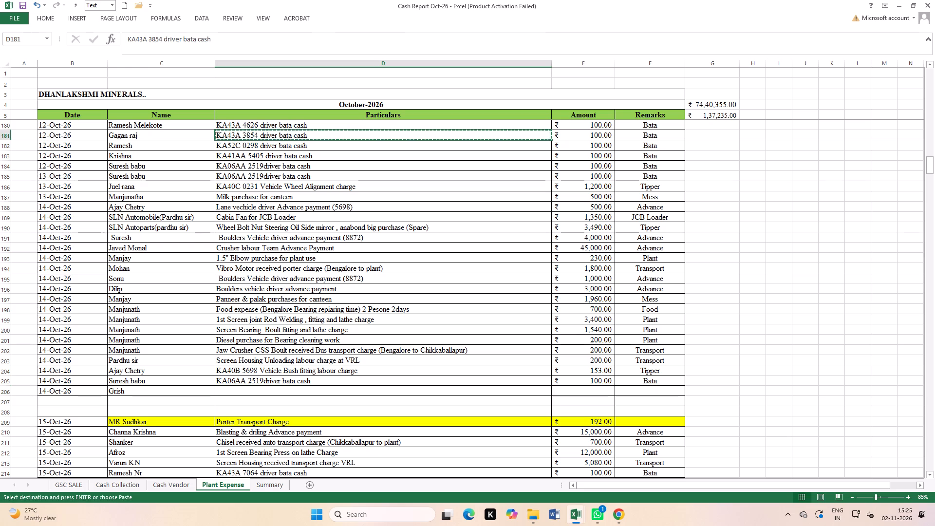
left_click(234, 393)
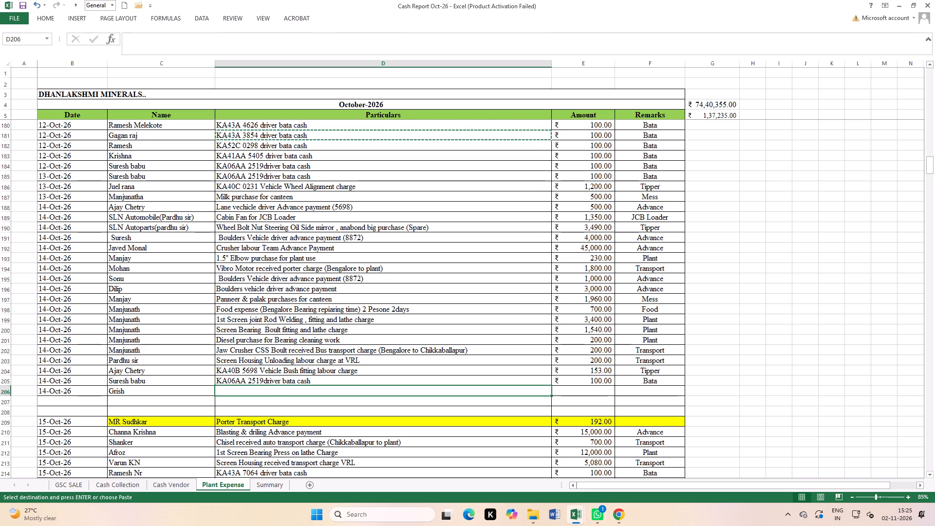
key("ctrl+v")
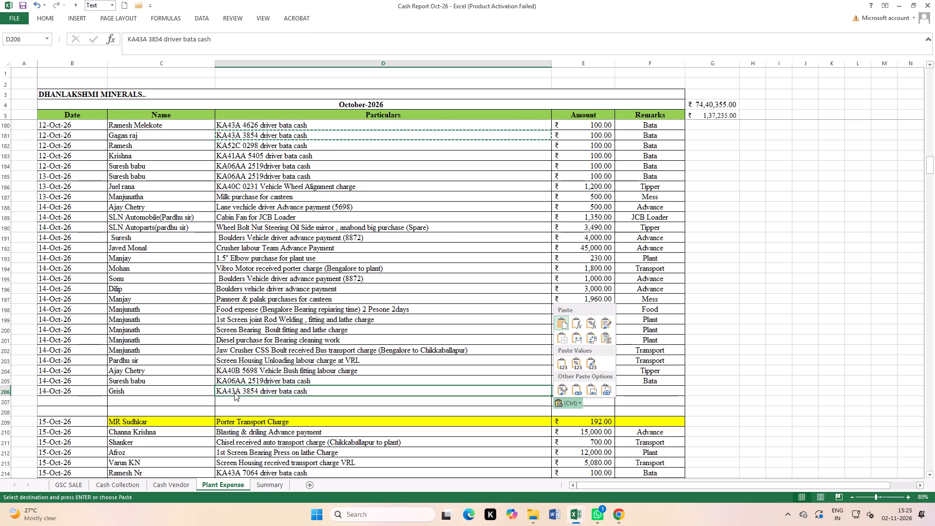
double_click(258, 386)
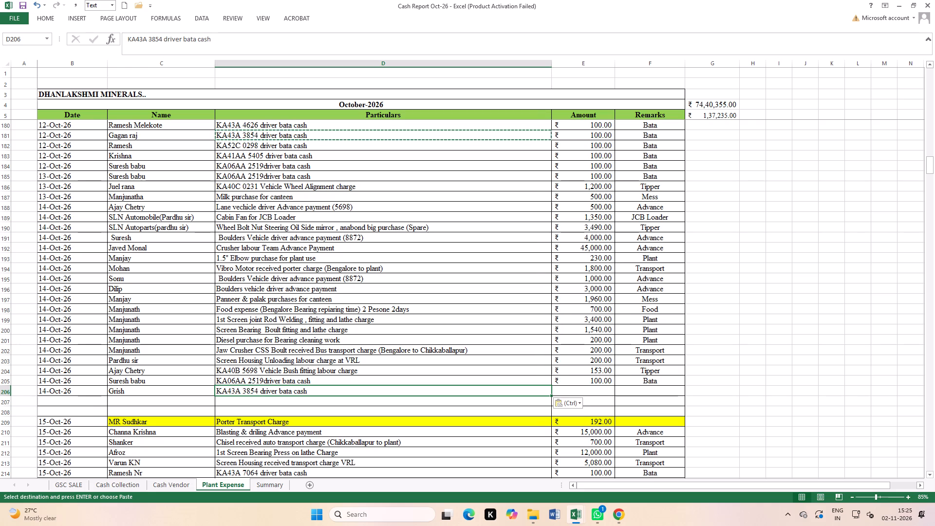
double_click(257, 394)
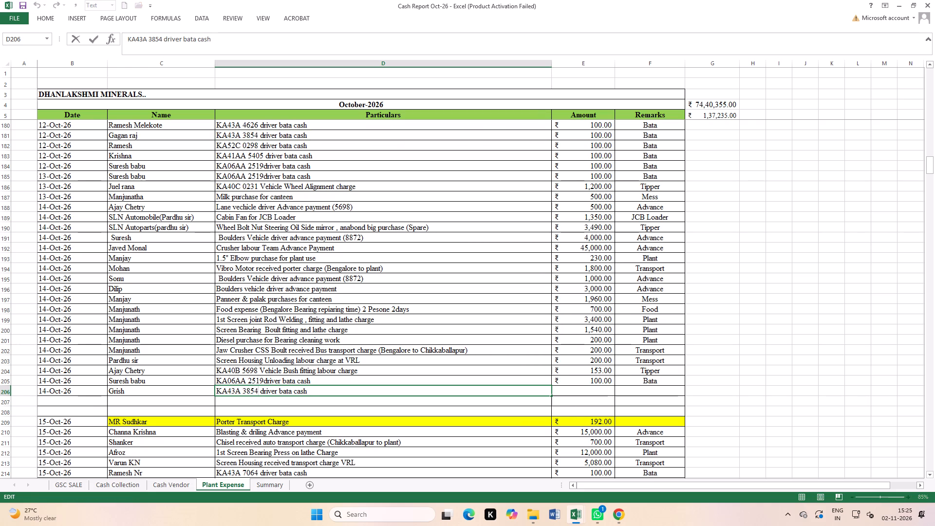
key("BackSpace")
key("BackSpace")
key("BackSpace")
key("BackSpace")
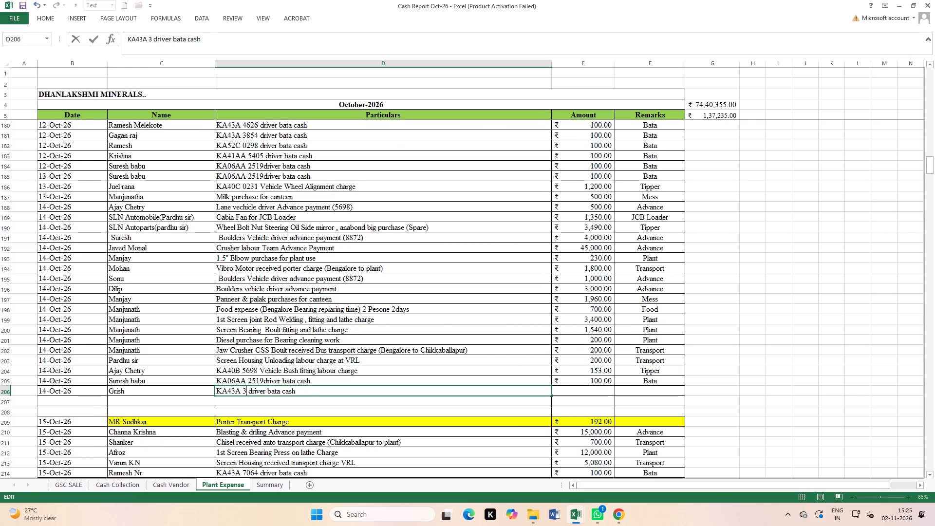
type("6544")
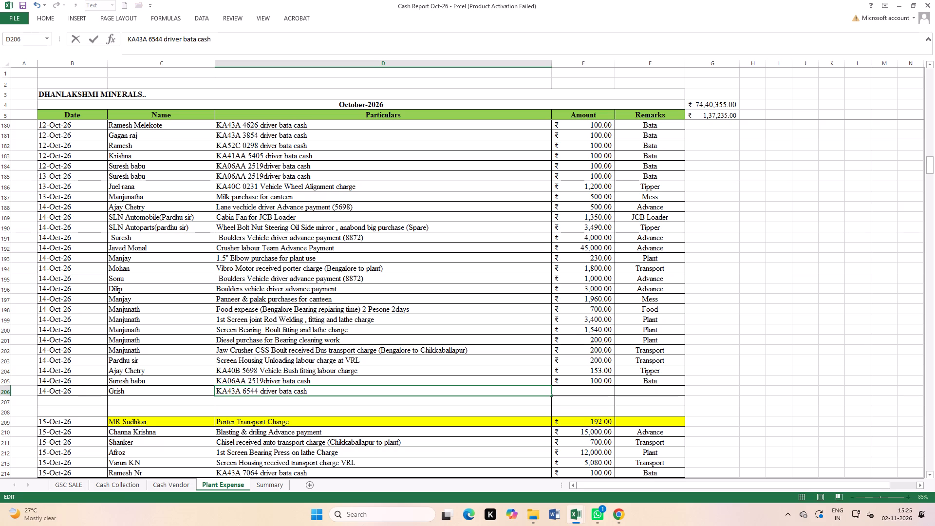
left_click(771, 385)
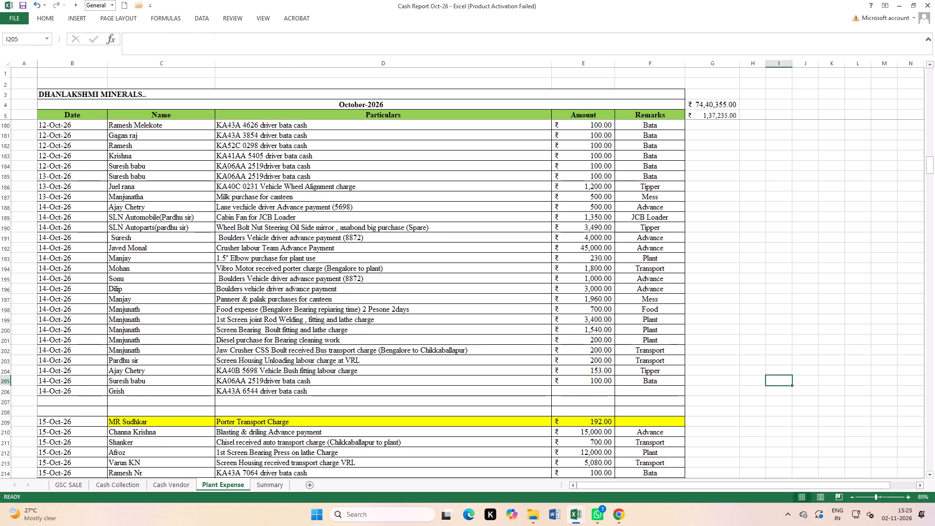
Save the October cash report workbook.
left_click(23, 4)
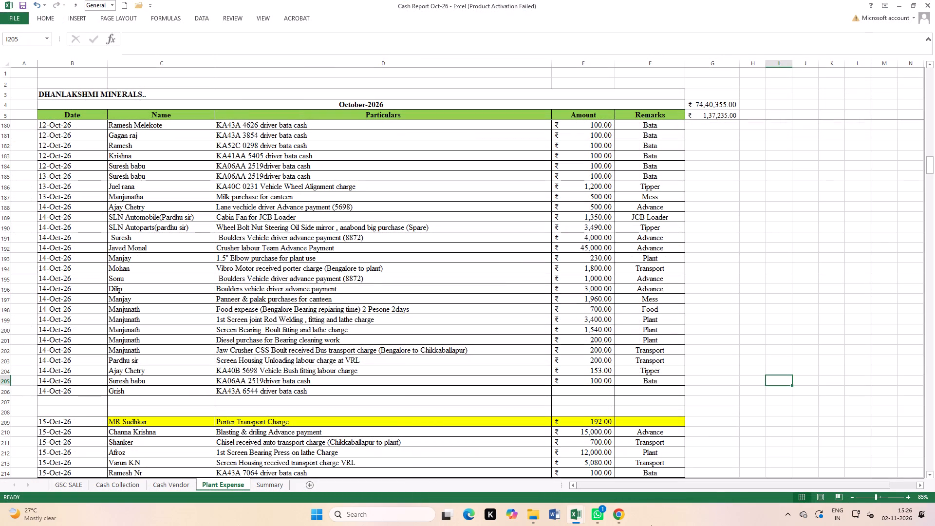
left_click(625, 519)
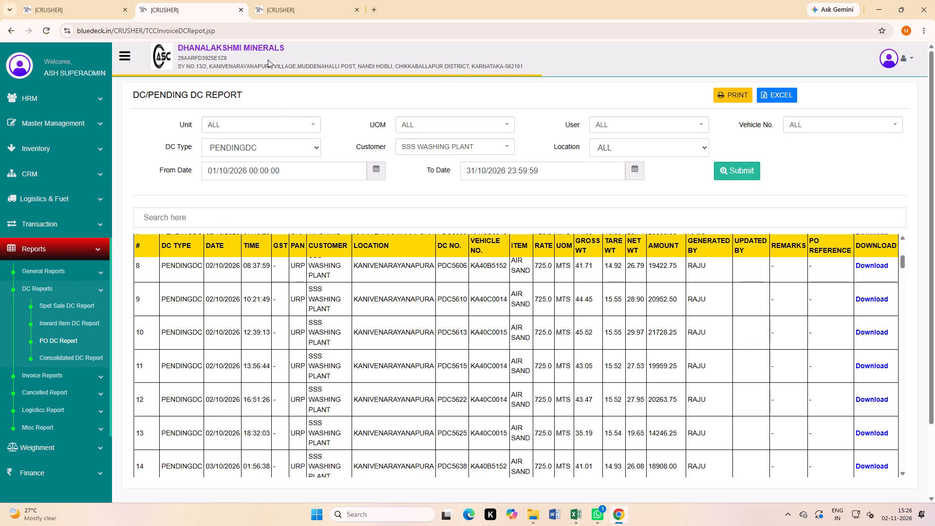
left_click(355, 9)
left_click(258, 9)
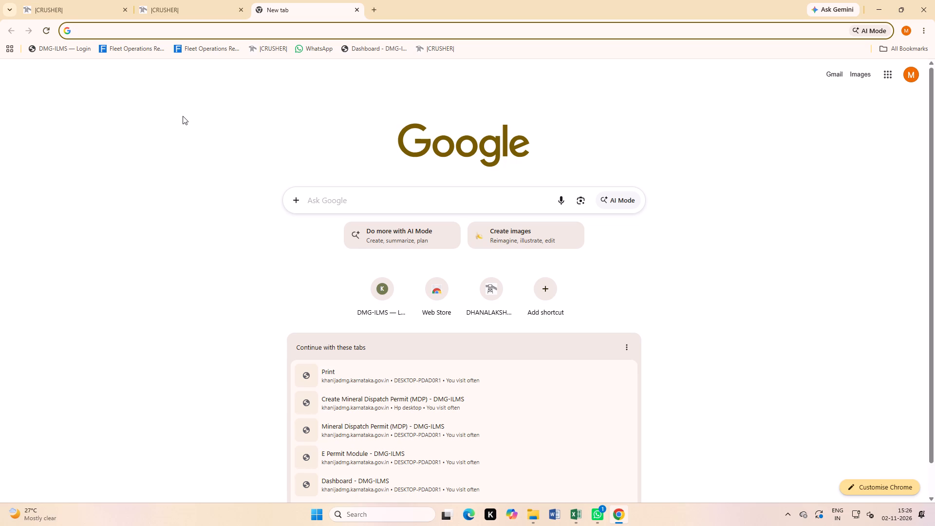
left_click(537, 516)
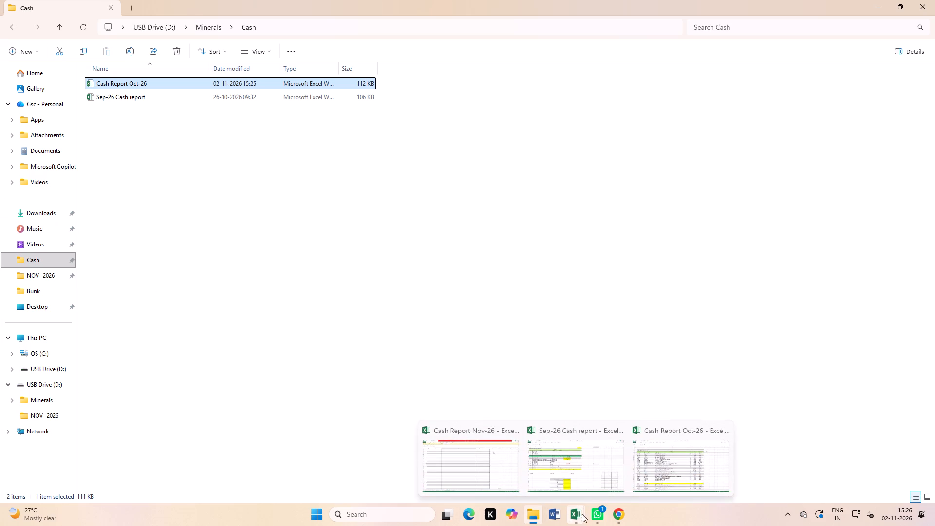
Return to the October cash report in Excel and turn on filters for the Plant Expense header row.
left_click(673, 469)
scroll(212, 331, "up", 2)
scroll(162, 214, "up", 4)
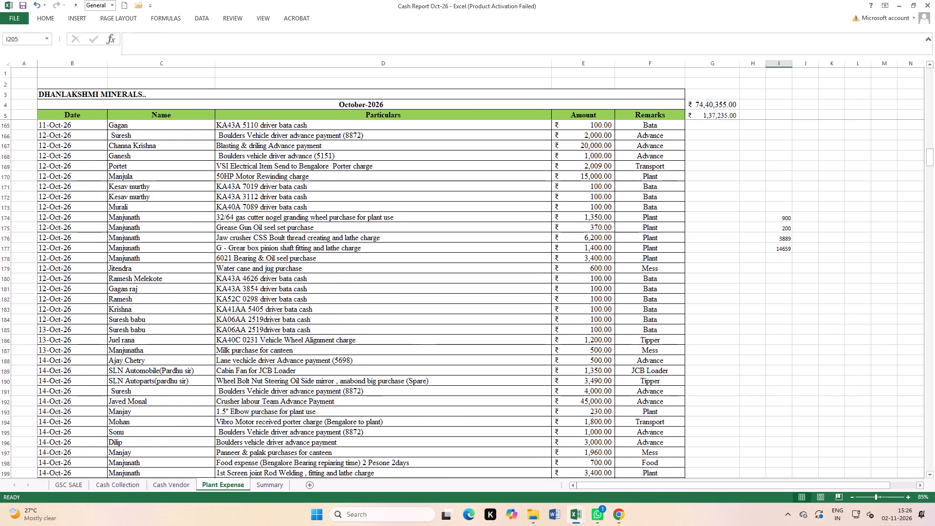
scroll(161, 216, "up", 20)
scroll(161, 216, "up", 19)
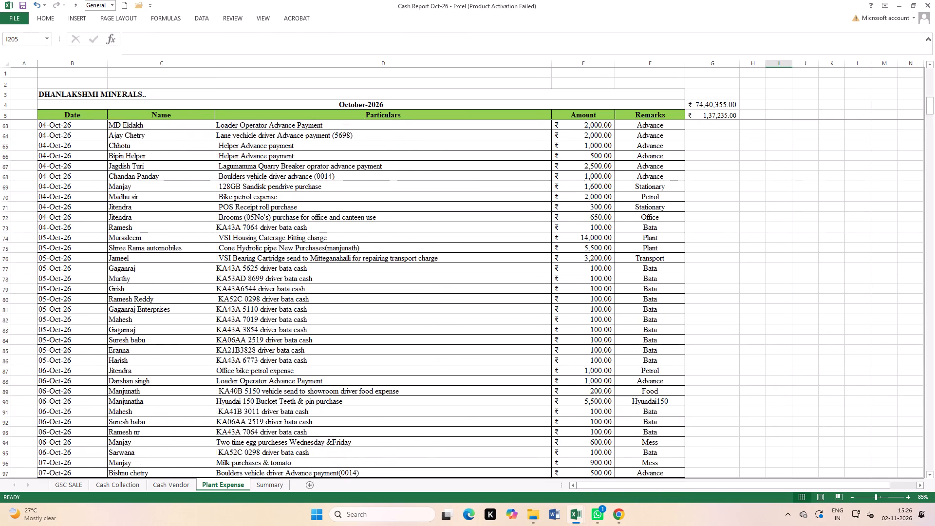
scroll(154, 194, "up", 20)
scroll(154, 194, "up", 12)
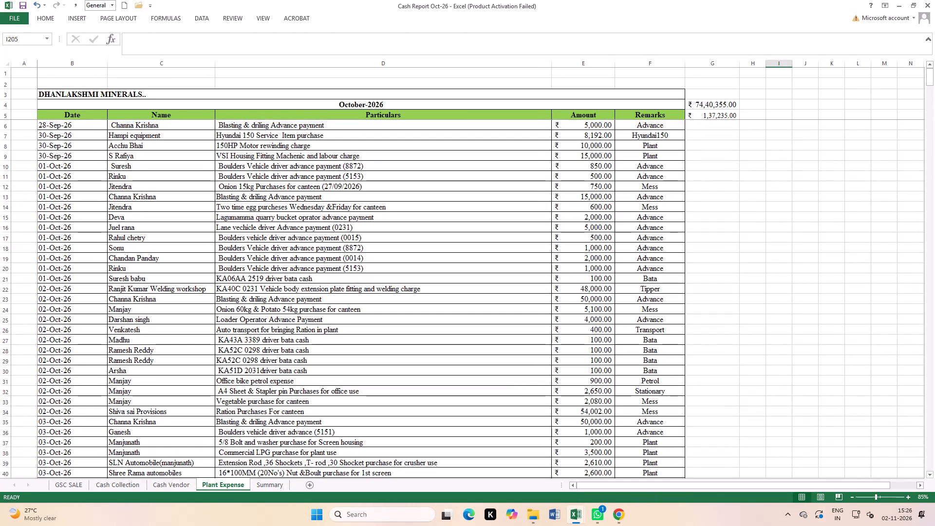
left_click(1, 116)
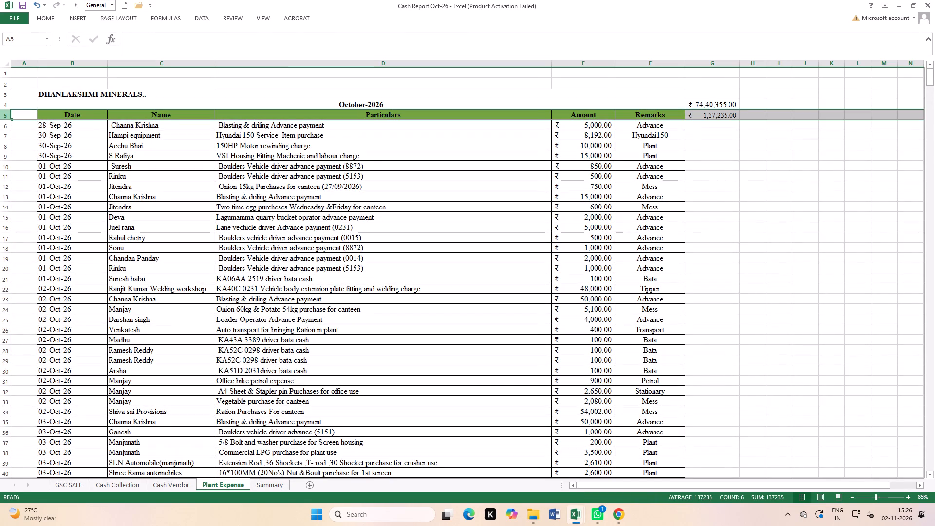
left_click(49, 20)
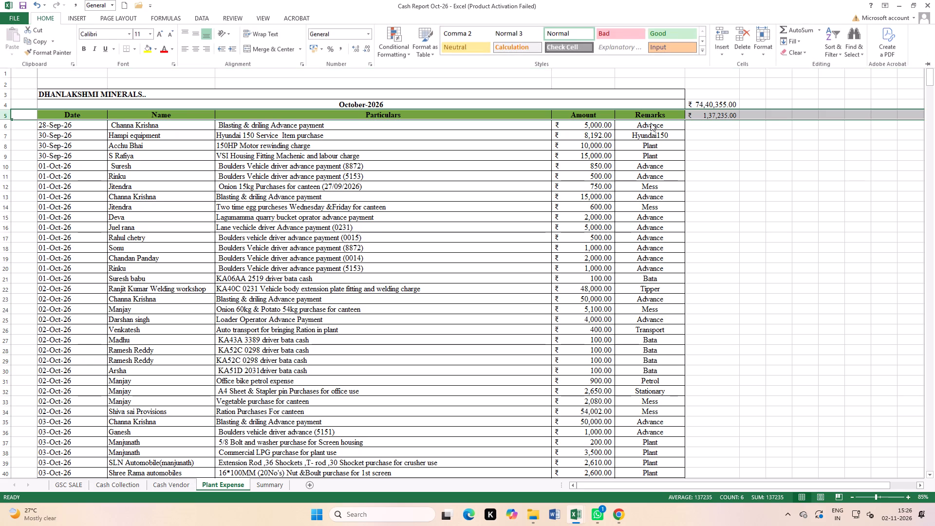
left_click(840, 57)
left_click(842, 102)
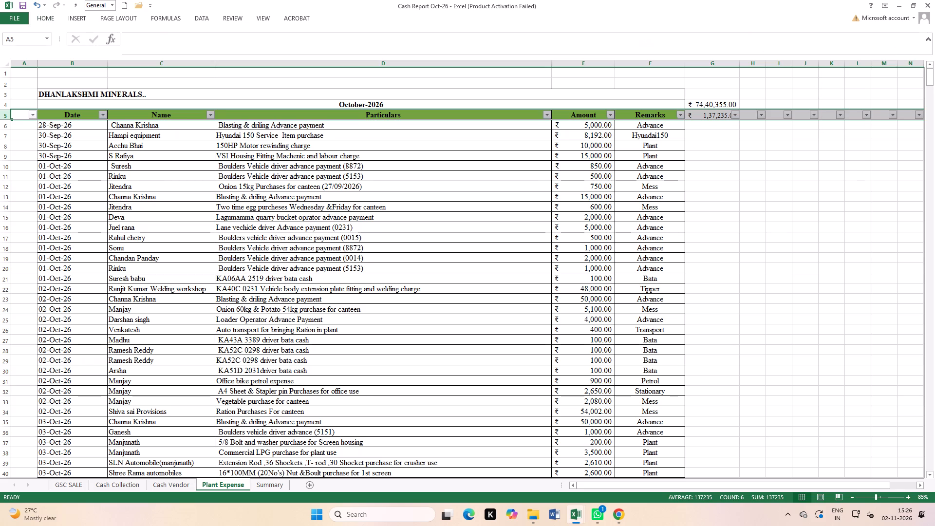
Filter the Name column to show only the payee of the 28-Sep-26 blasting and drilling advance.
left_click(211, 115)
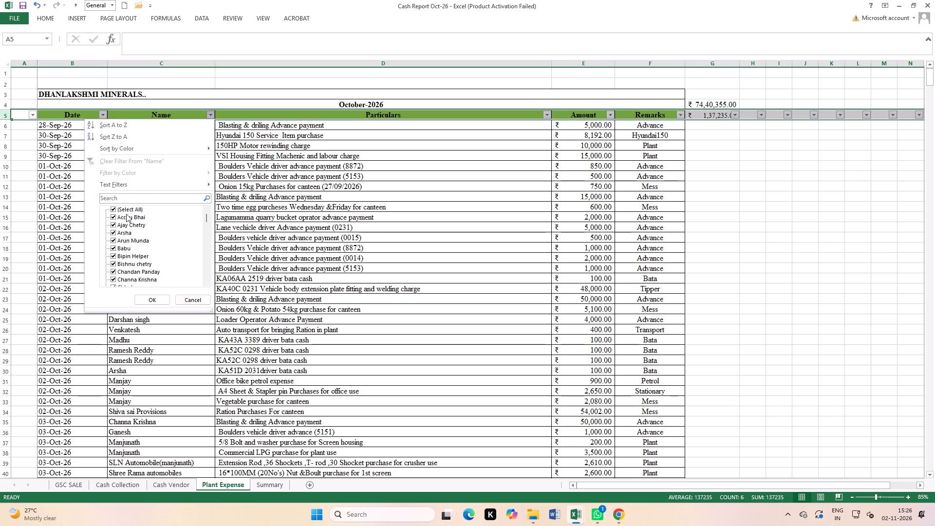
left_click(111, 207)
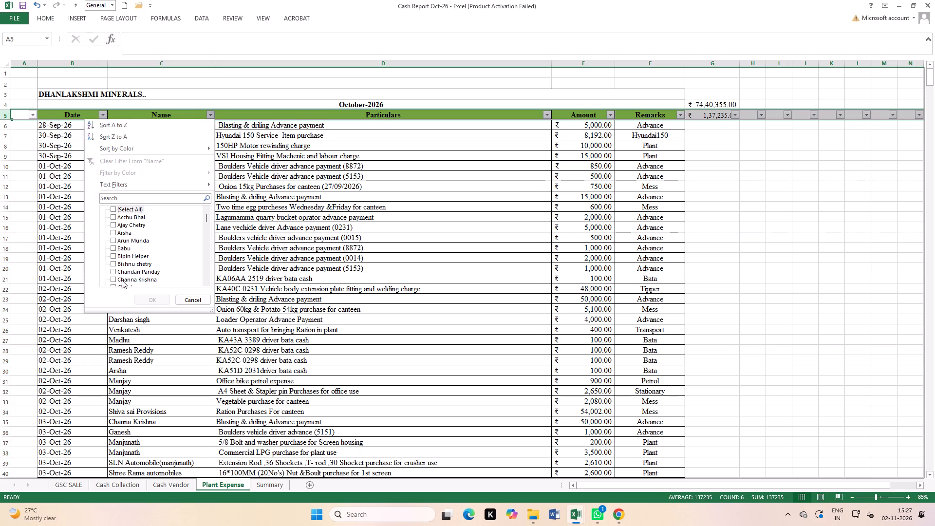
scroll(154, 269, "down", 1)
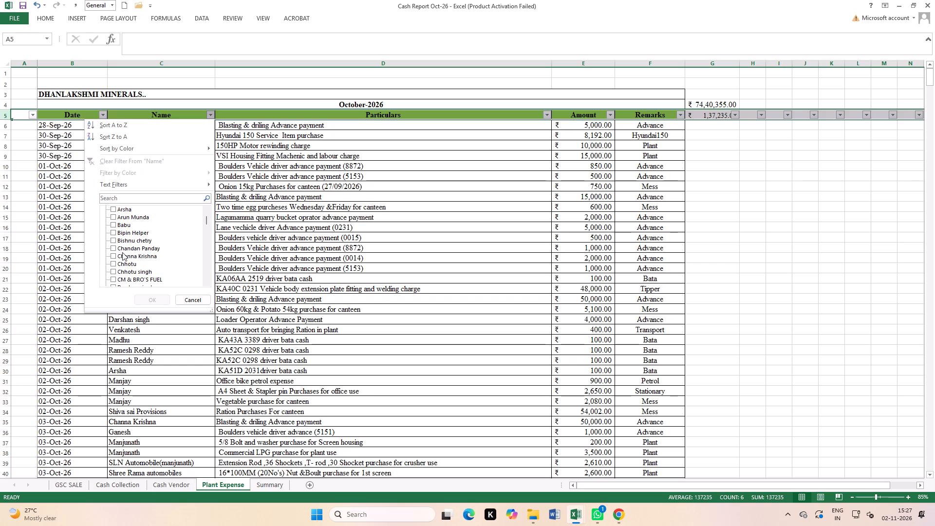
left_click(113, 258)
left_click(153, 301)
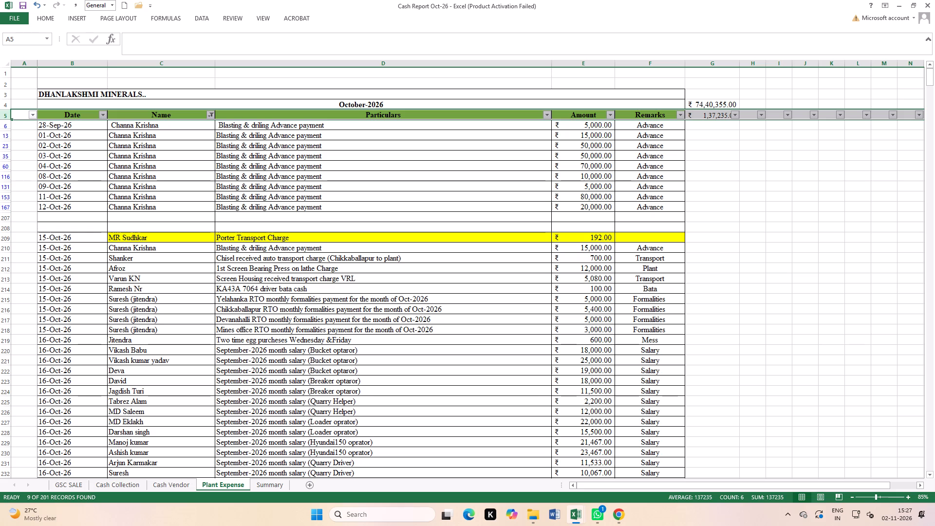
Delete the two blank rows 207 and 208 just above the 15-Oct-26 Porter Transport Charge entry.
left_click_drag(4, 216, 4, 228)
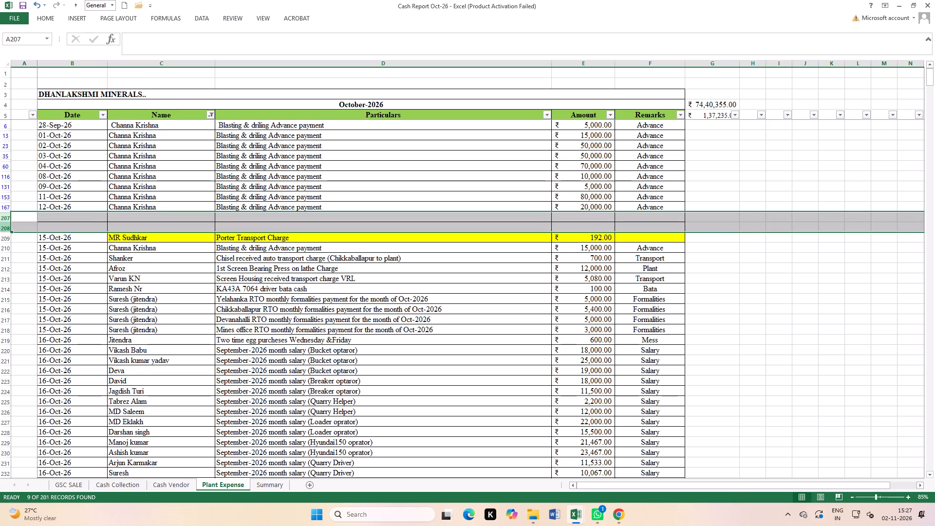
right_click(4, 228)
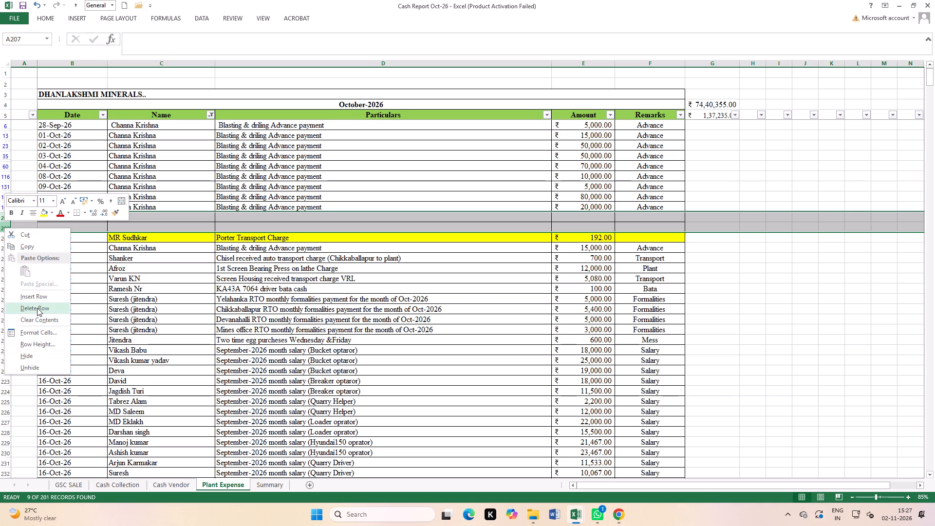
left_click(37, 308)
left_click(817, 323)
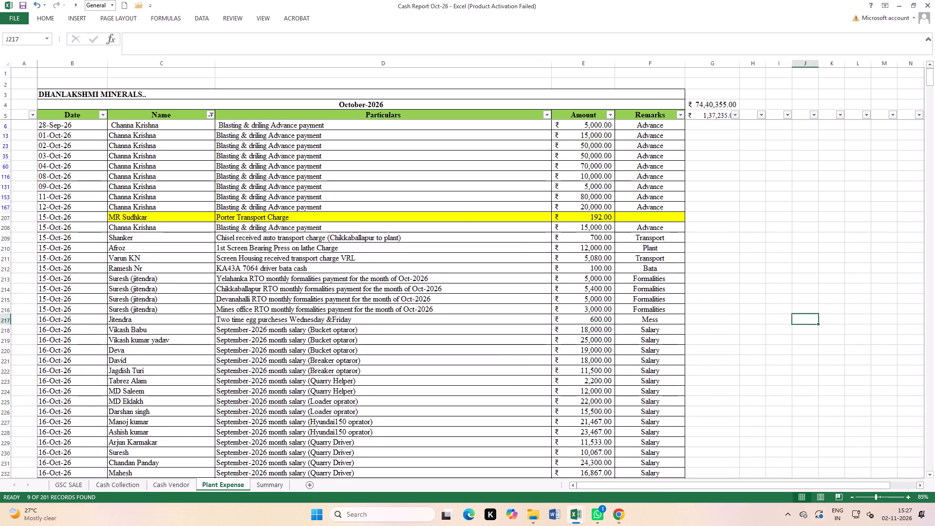
left_click(817, 323)
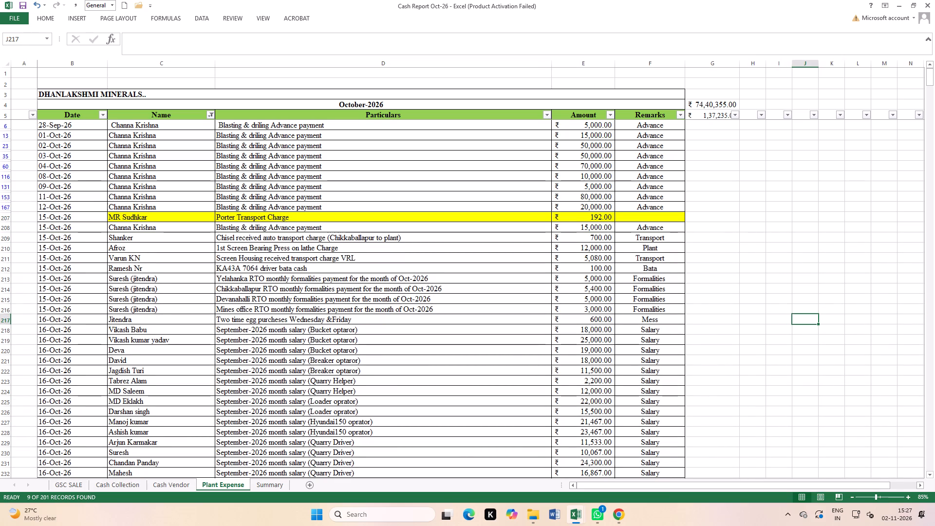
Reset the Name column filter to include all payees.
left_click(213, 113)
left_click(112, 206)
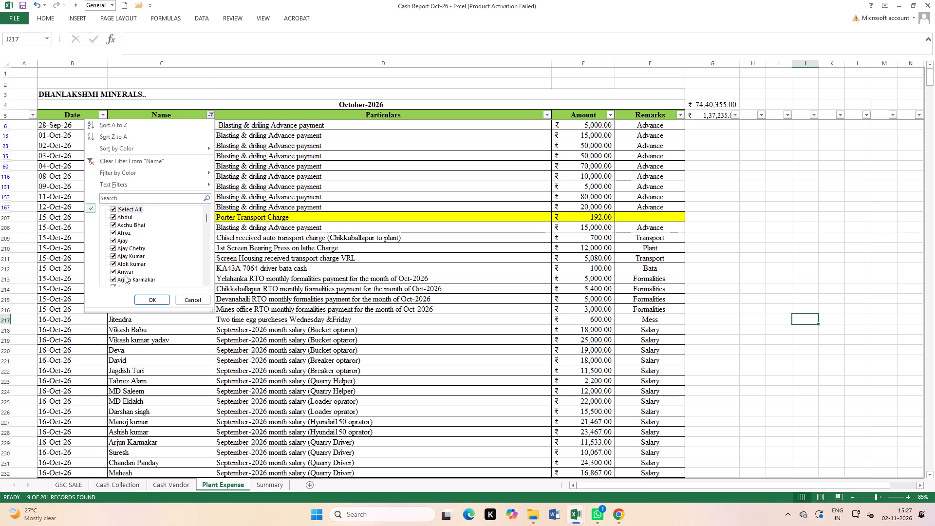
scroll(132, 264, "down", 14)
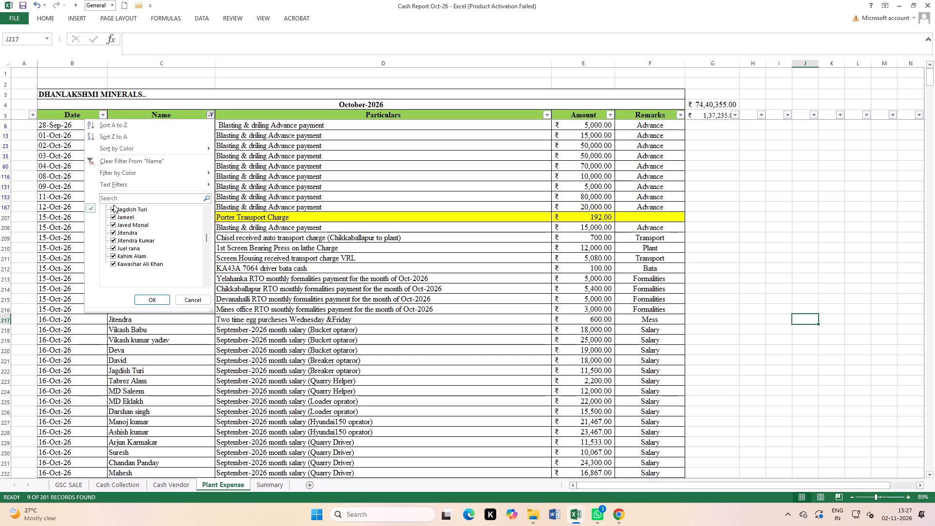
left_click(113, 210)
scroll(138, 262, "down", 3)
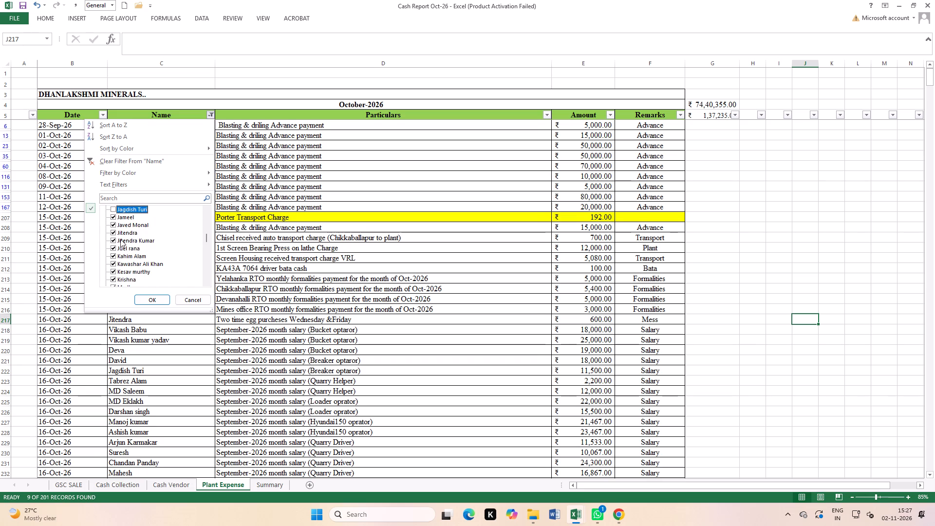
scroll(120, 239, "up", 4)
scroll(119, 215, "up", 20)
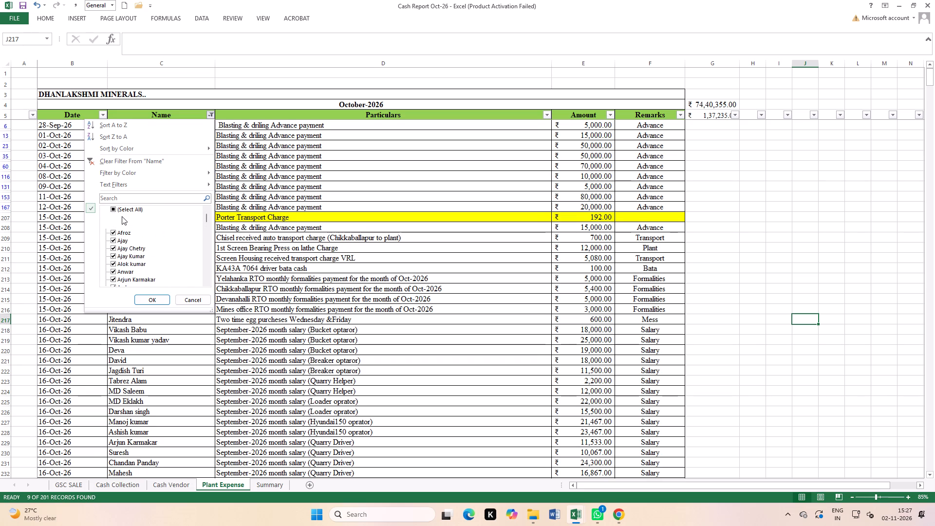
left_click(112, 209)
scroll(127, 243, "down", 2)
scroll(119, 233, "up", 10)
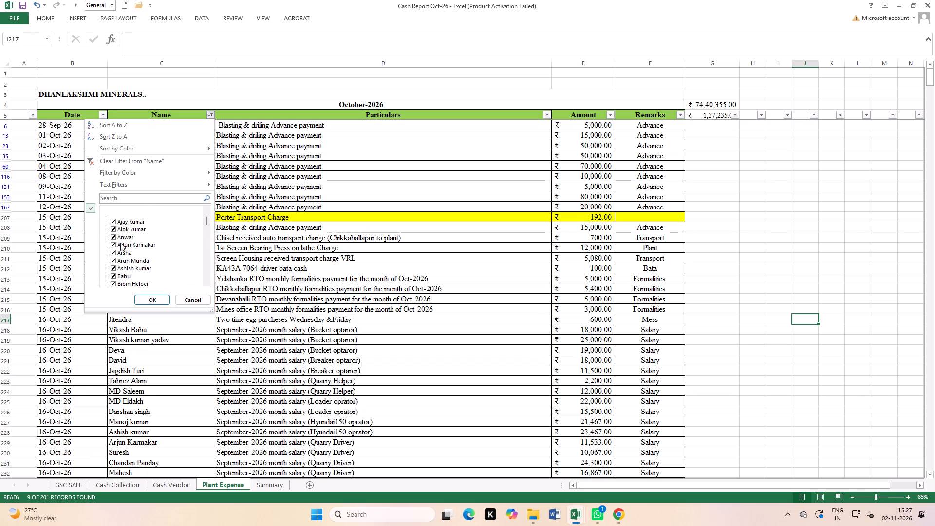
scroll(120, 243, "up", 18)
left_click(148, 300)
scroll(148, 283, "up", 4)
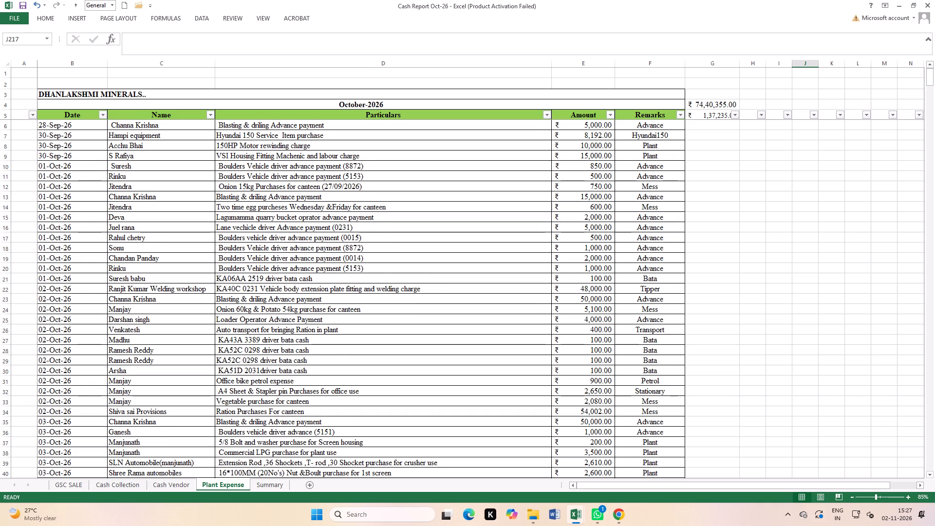
Filter the Name column of the full list to only the payee of the 28-Sep-26 blasting and drilling advance.
left_click(211, 116)
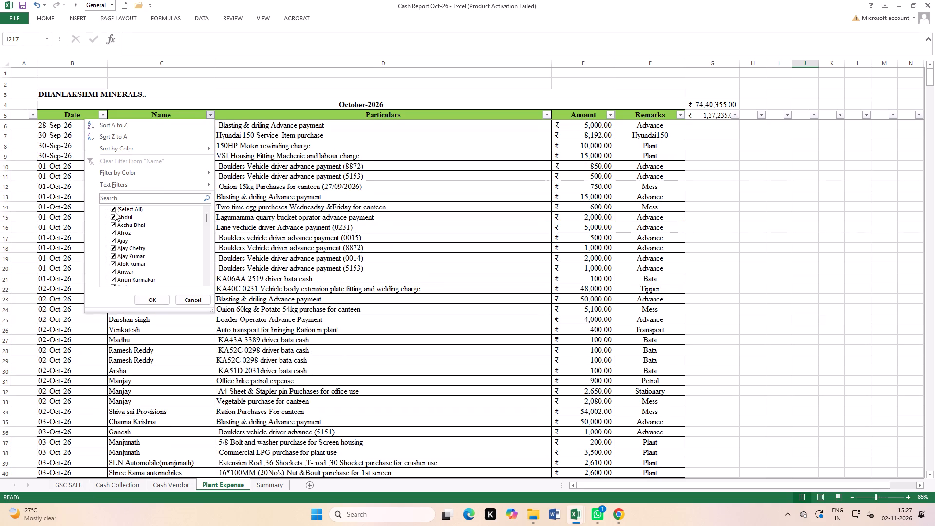
left_click(114, 208)
scroll(131, 265, "down", 4)
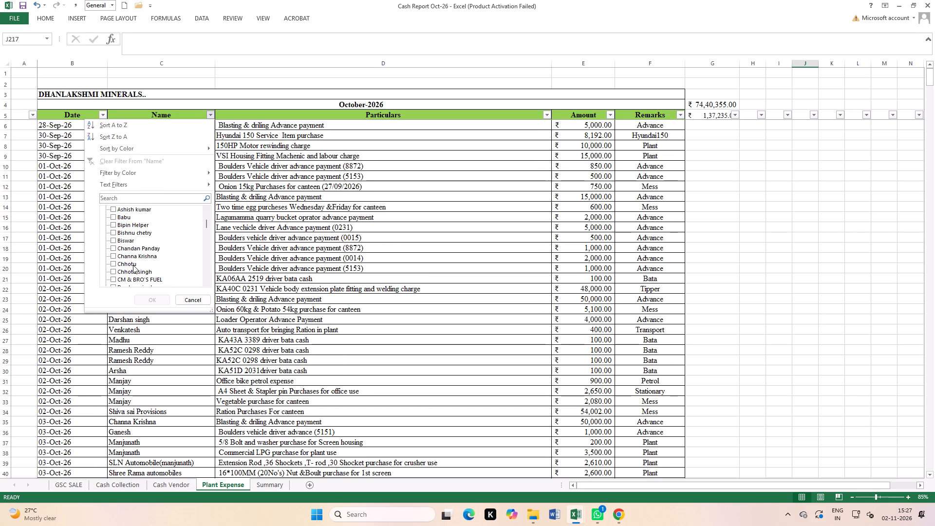
scroll(137, 247, "down", 2)
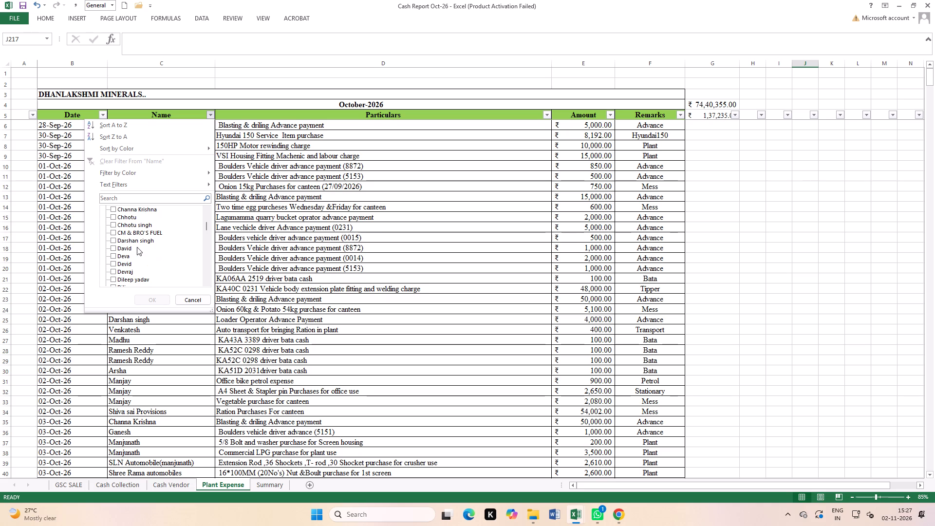
left_click(113, 207)
left_click(153, 299)
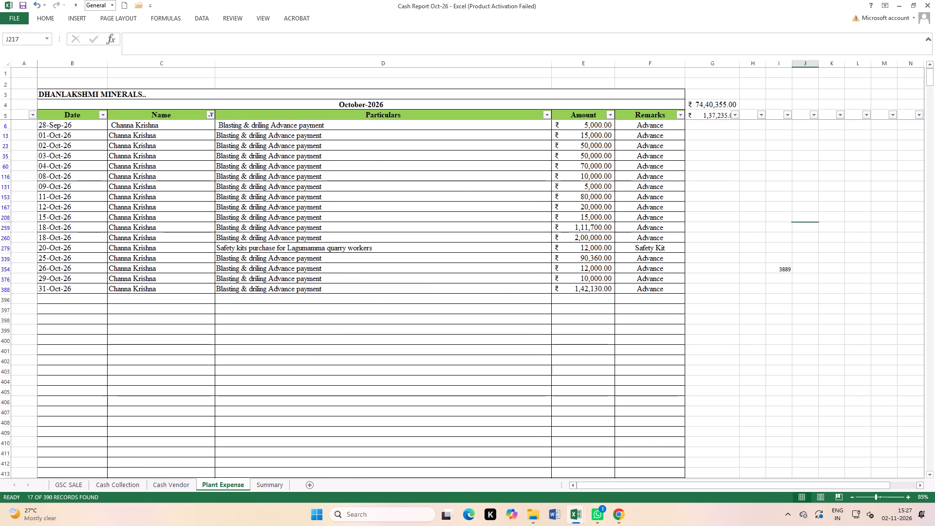
Select the filtered payee's amounts from 28-Sep-26 through 31-Oct-26 to check their sum.
left_click_drag(593, 126, 607, 247)
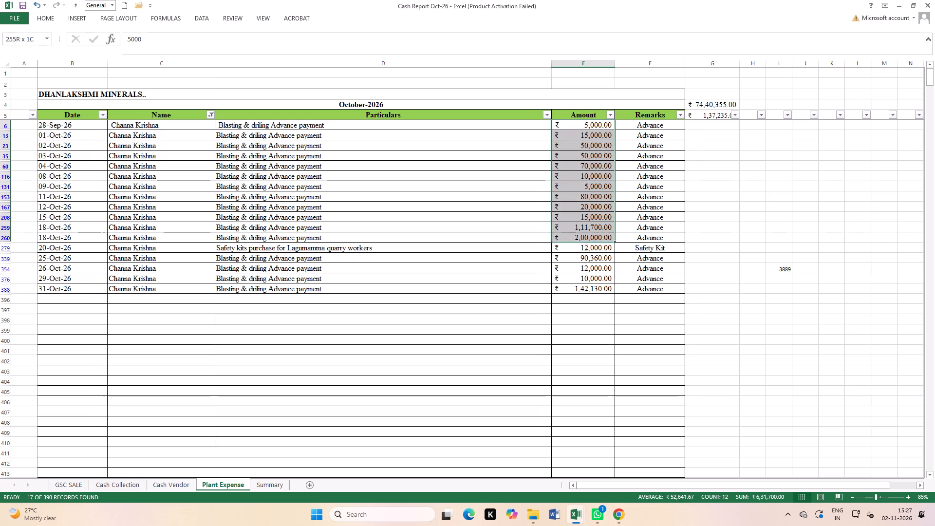
left_click_drag(607, 247, 607, 287)
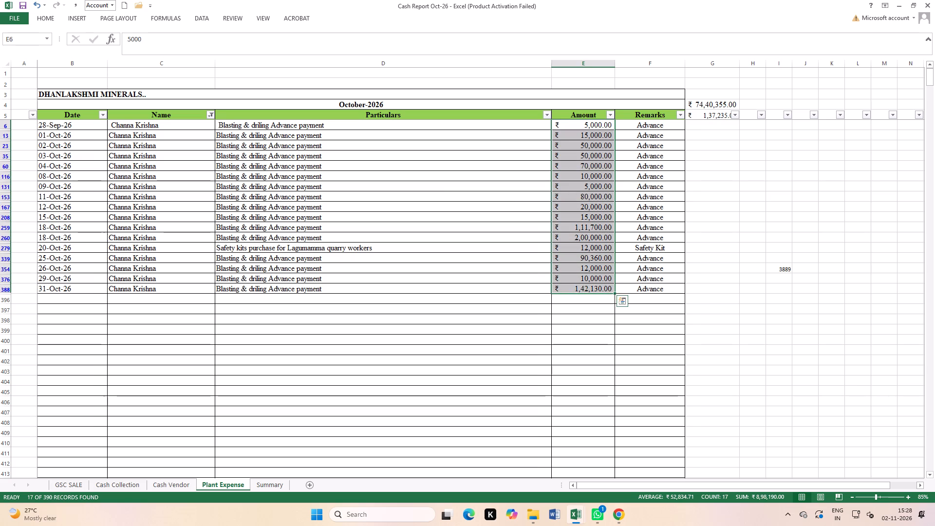
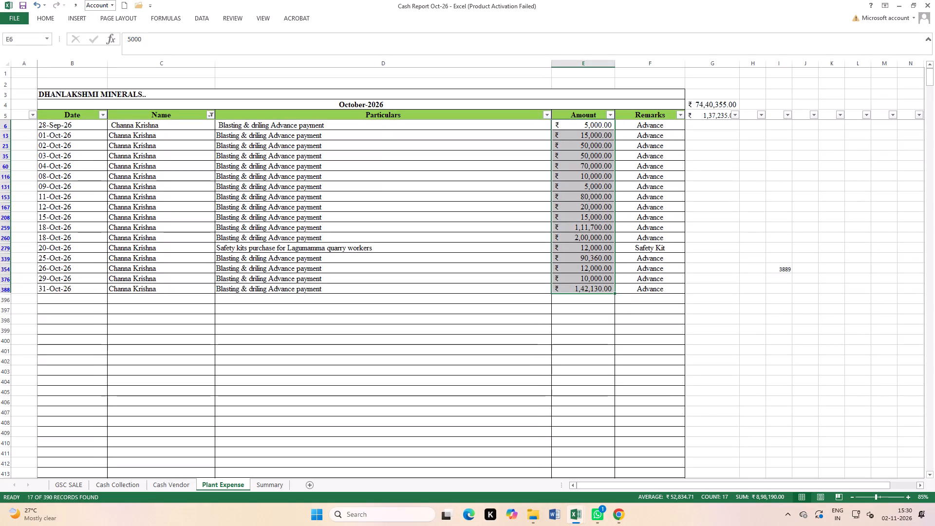
Turn off filtering on the Plant Expense list so that all payees' rows are shown.
scroll(158, 307, "up", 13)
left_click(48, 20)
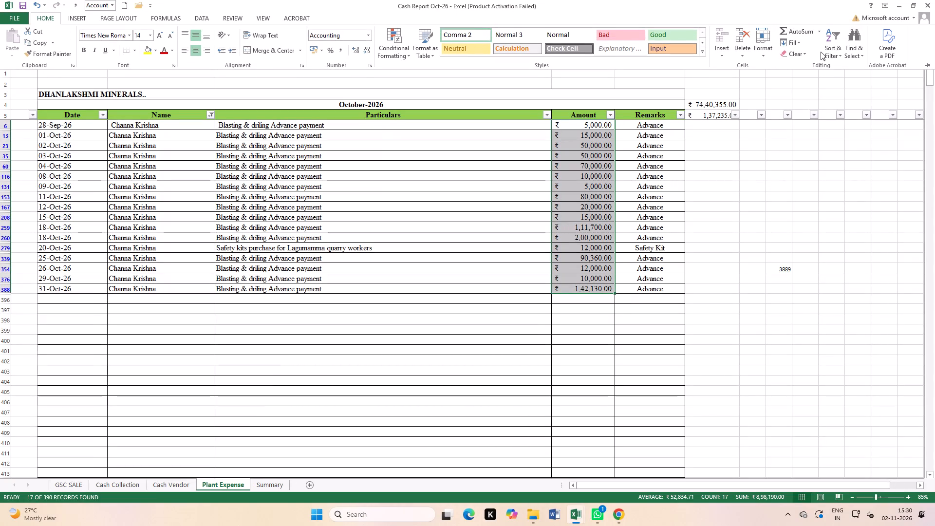
left_click(841, 56)
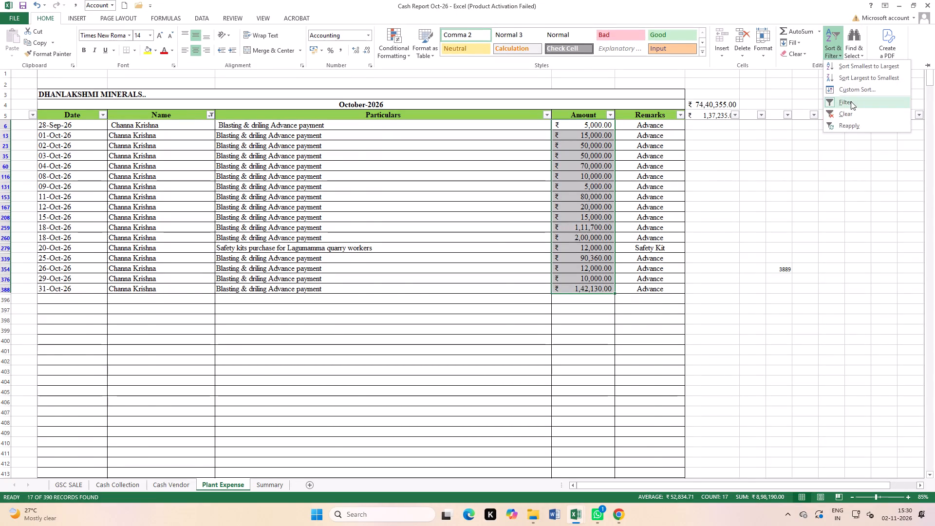
left_click(851, 101)
Review the unfiltered Plant Expense entries from the start of October through mid-October.
scroll(237, 270, "down", 2)
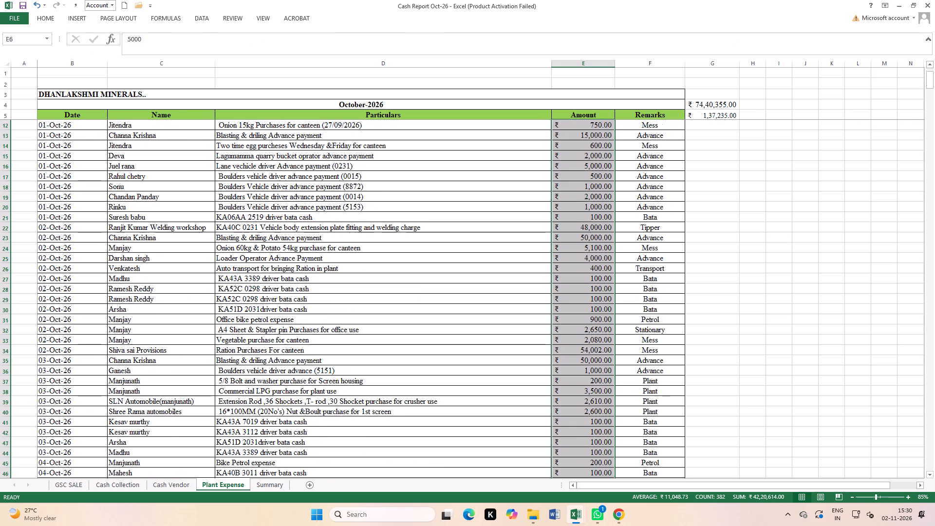
left_click(763, 286)
scroll(596, 316, "down", 5)
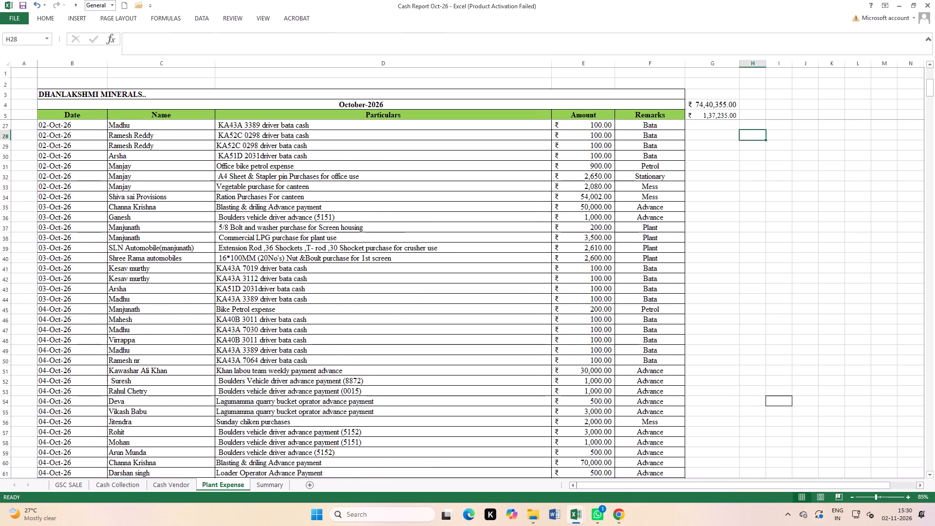
scroll(75, 246, "down", 18)
scroll(66, 247, "down", 4)
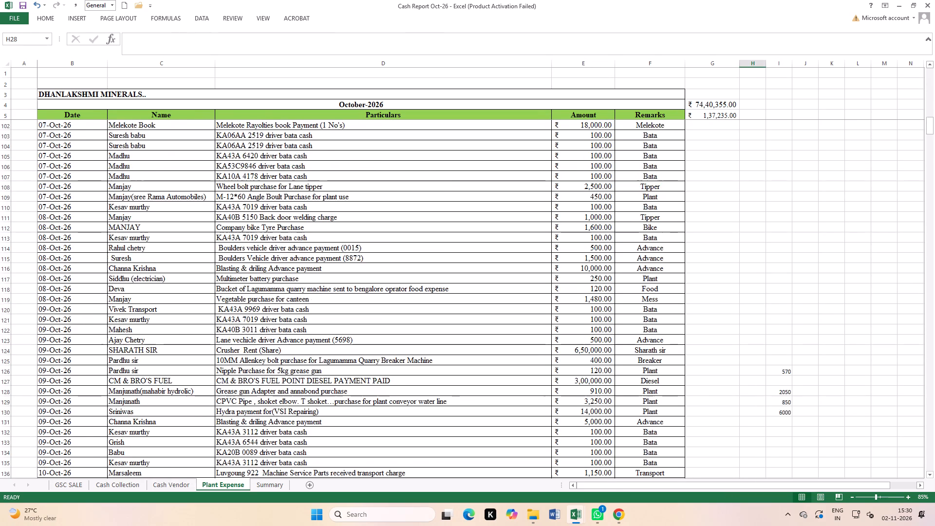
scroll(64, 247, "down", 11)
scroll(52, 377, "down", 6)
scroll(97, 383, "down", 5)
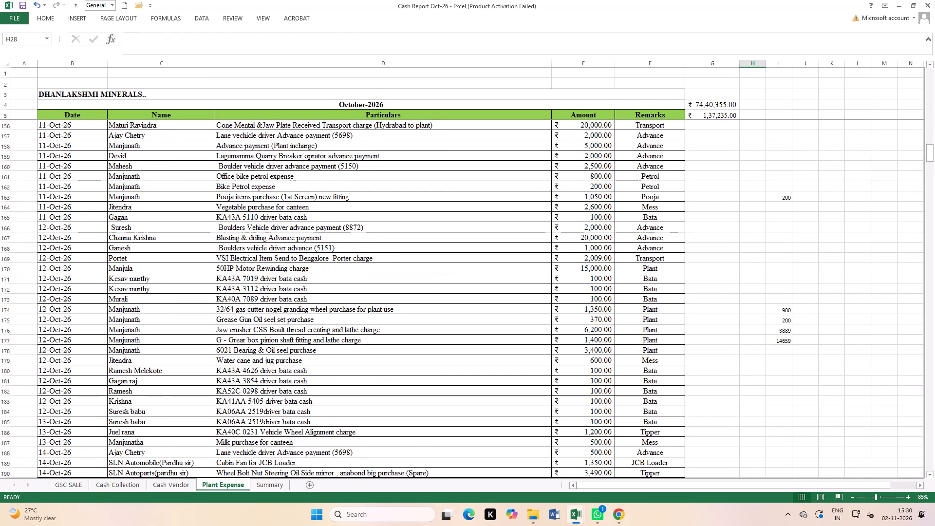
scroll(100, 382, "up", 1)
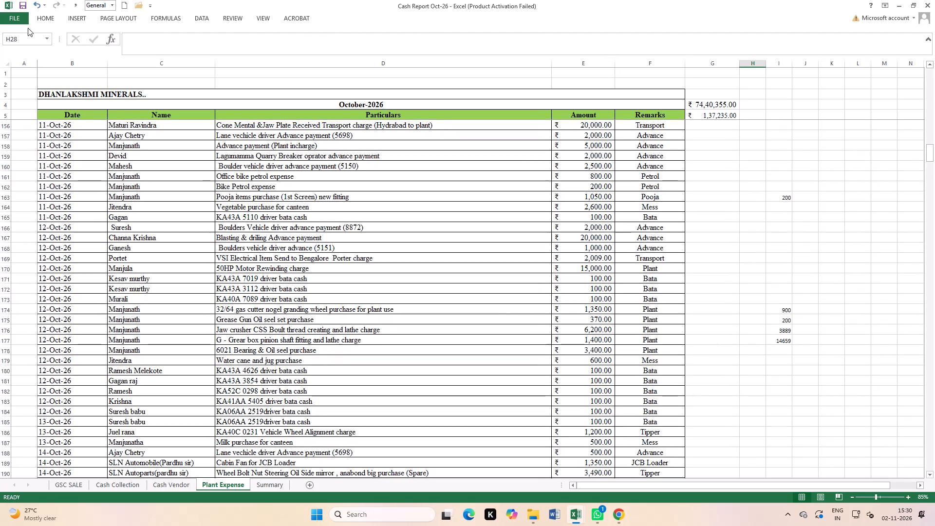
Save the Cash Report Oct-26 workbook.
left_click(26, 5)
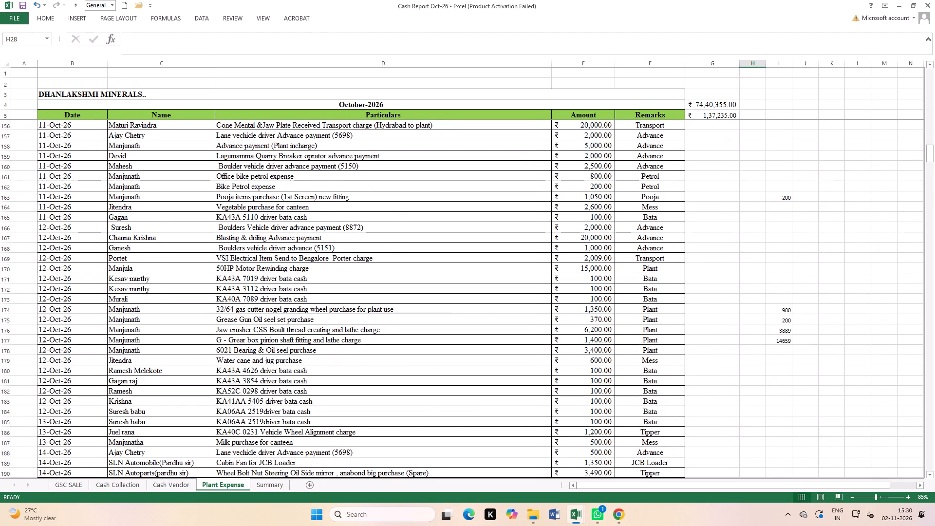
scroll(795, 474, "down", 3)
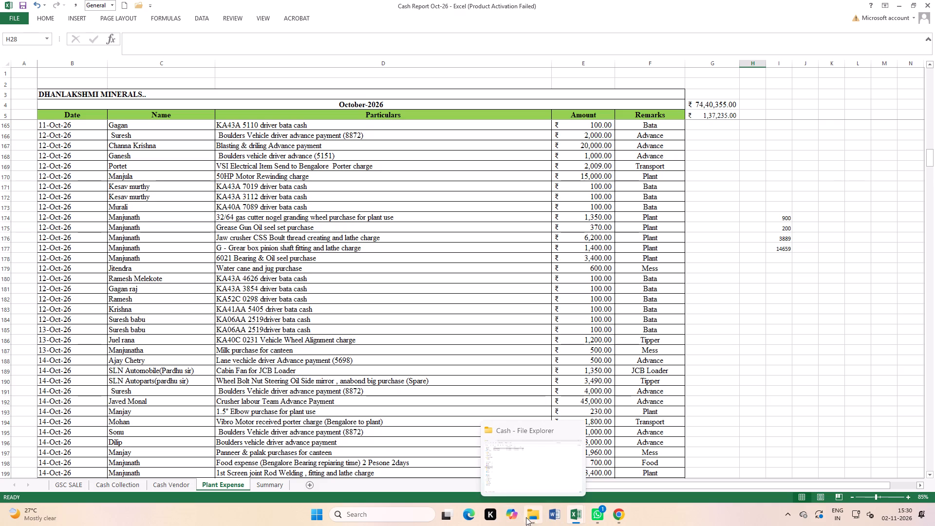
Switch to File Explorer and open the DIESEL OCT workbook from the Minerals > Diesel folder on USB Drive (D:).
left_click(531, 517)
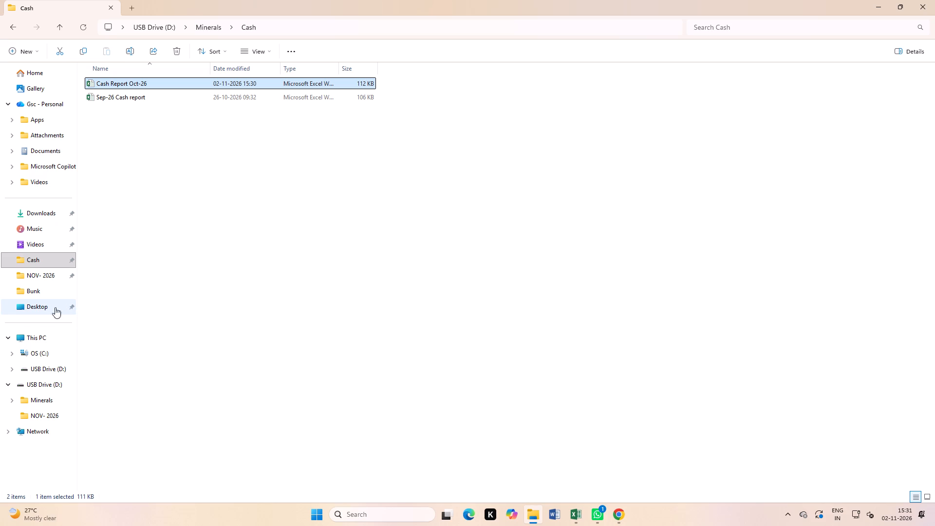
left_click(55, 370)
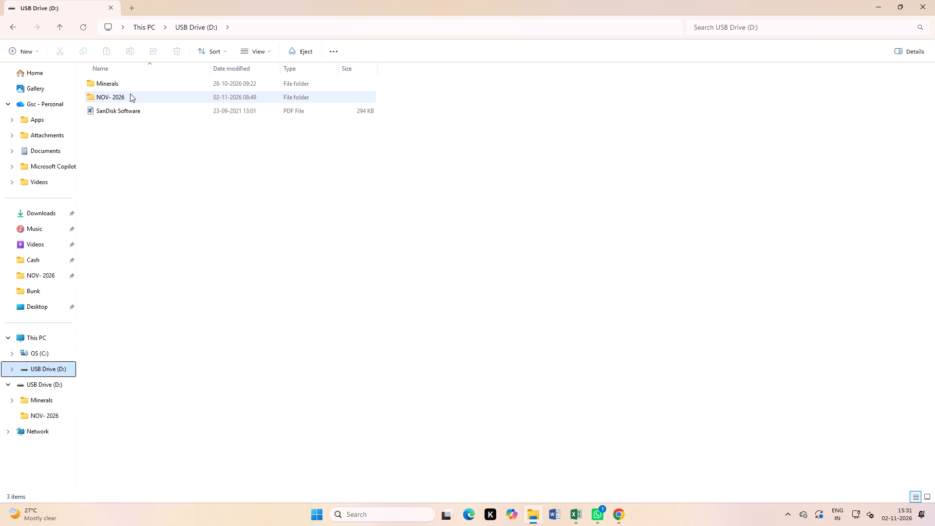
double_click(131, 86)
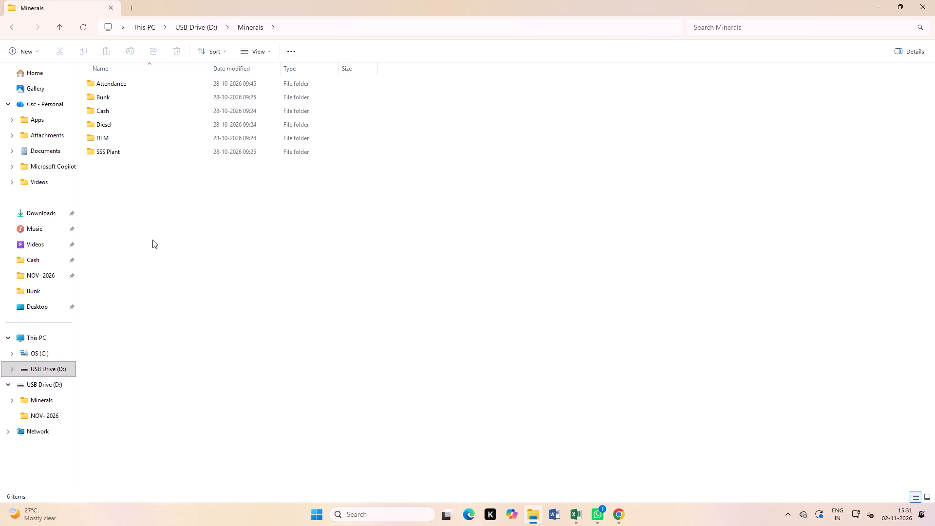
double_click(104, 127)
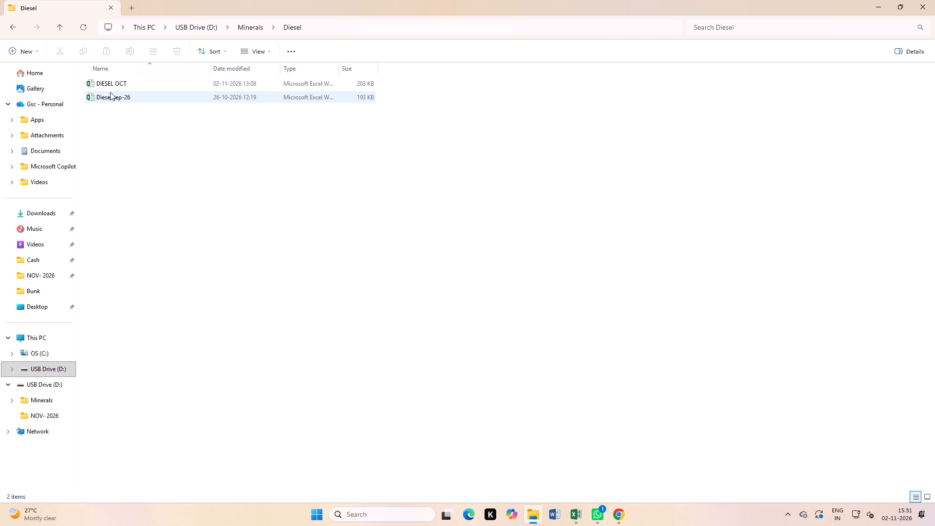
double_click(123, 87)
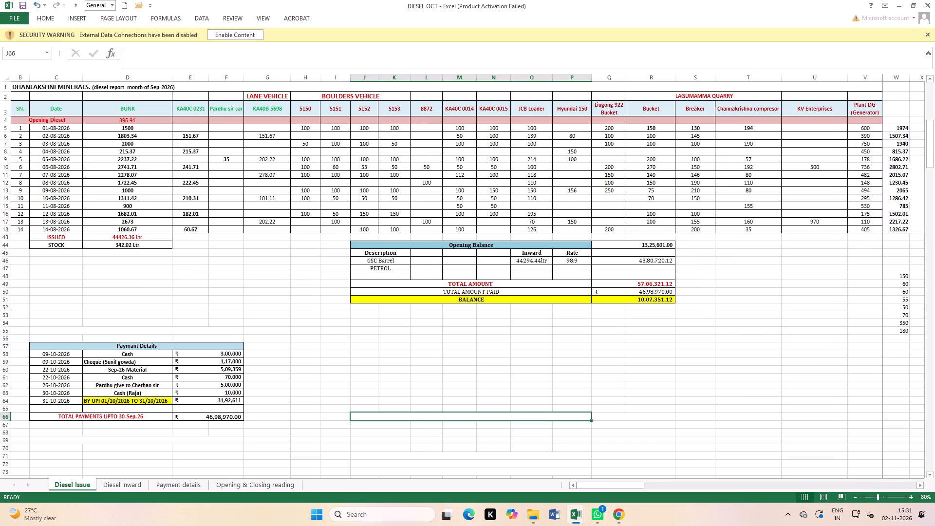
Examine the Diesel Inward, Payment details and Opening & Closing reading sheets, and close the DIESEL OCT workbook.
left_click(126, 487)
left_click(180, 488)
left_click(242, 485)
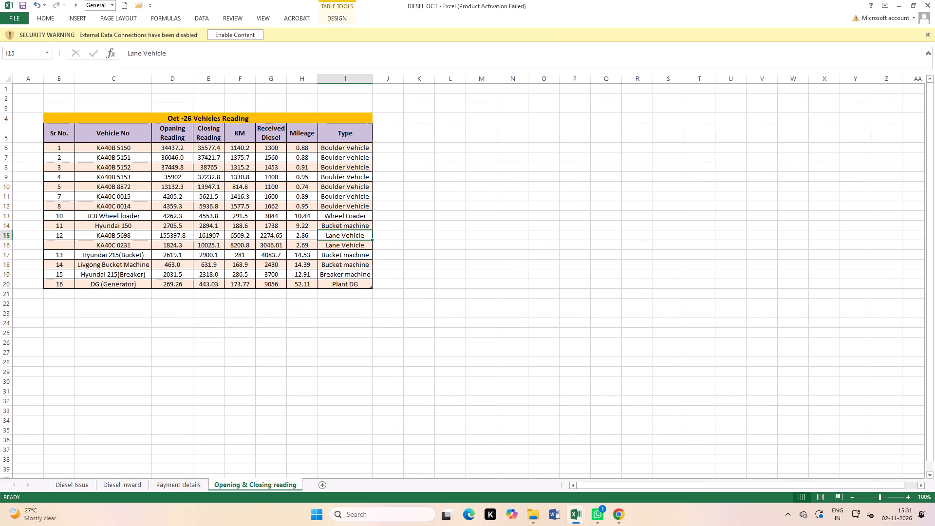
scroll(177, 276, "up", 2)
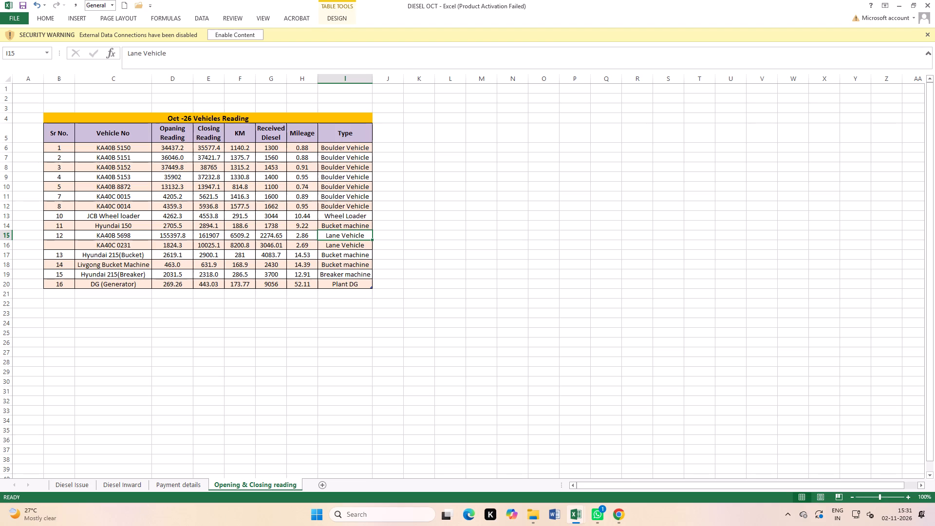
left_click(740, 346)
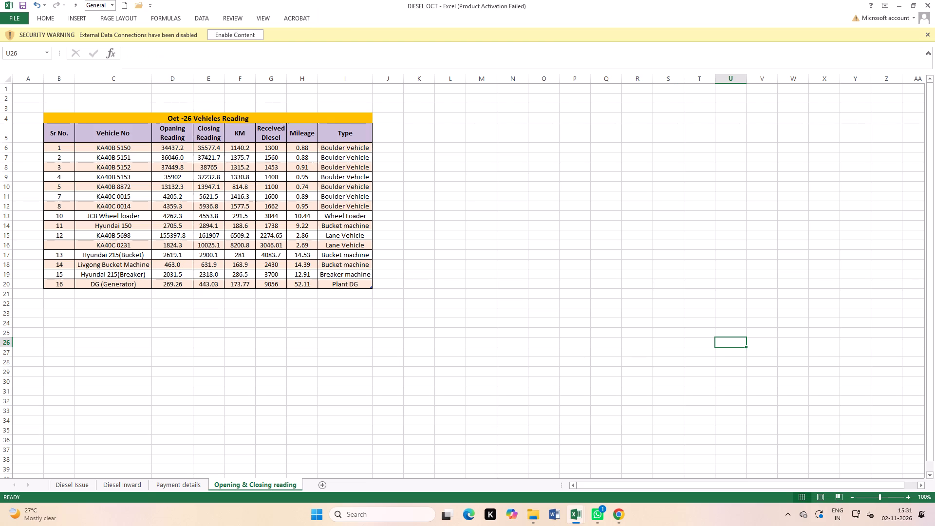
left_click(928, 7)
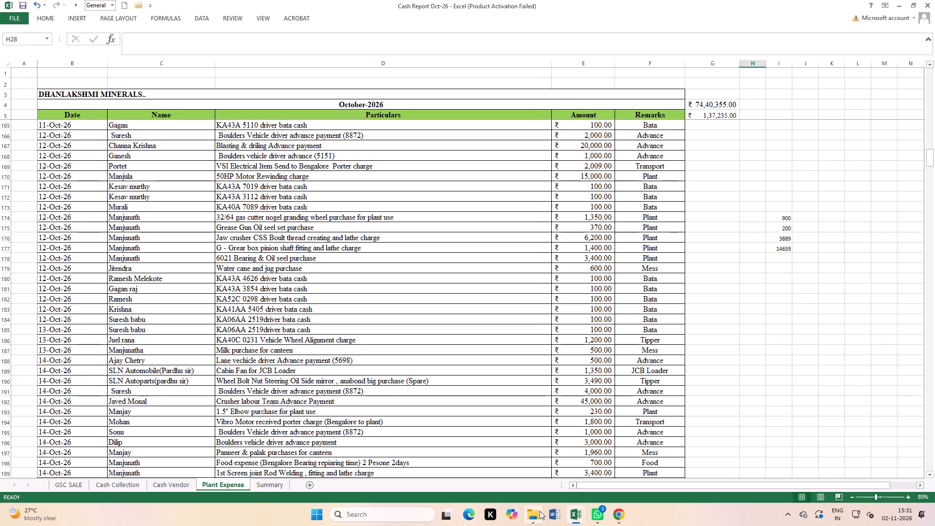
Switch to File Explorer and copy the DIESEL OCT file from the Diesel folder.
left_click(531, 514)
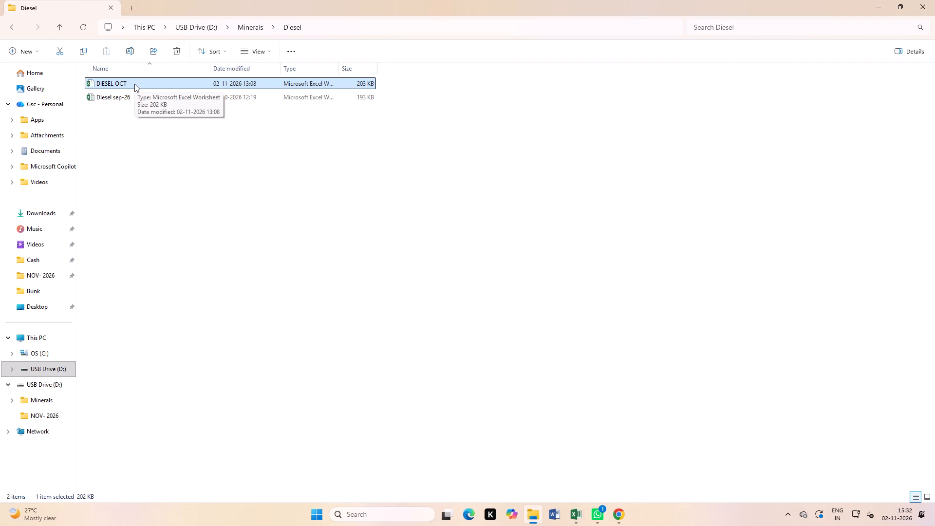
key("ctrl+c")
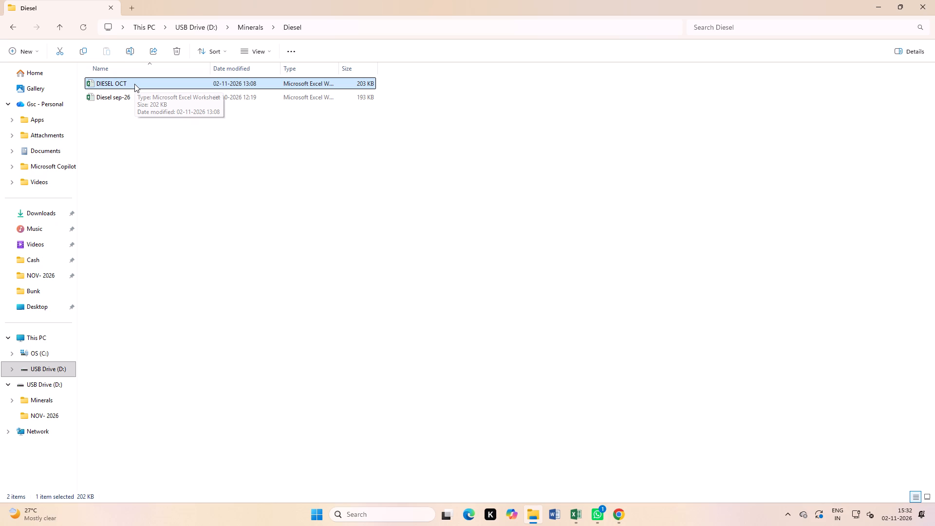